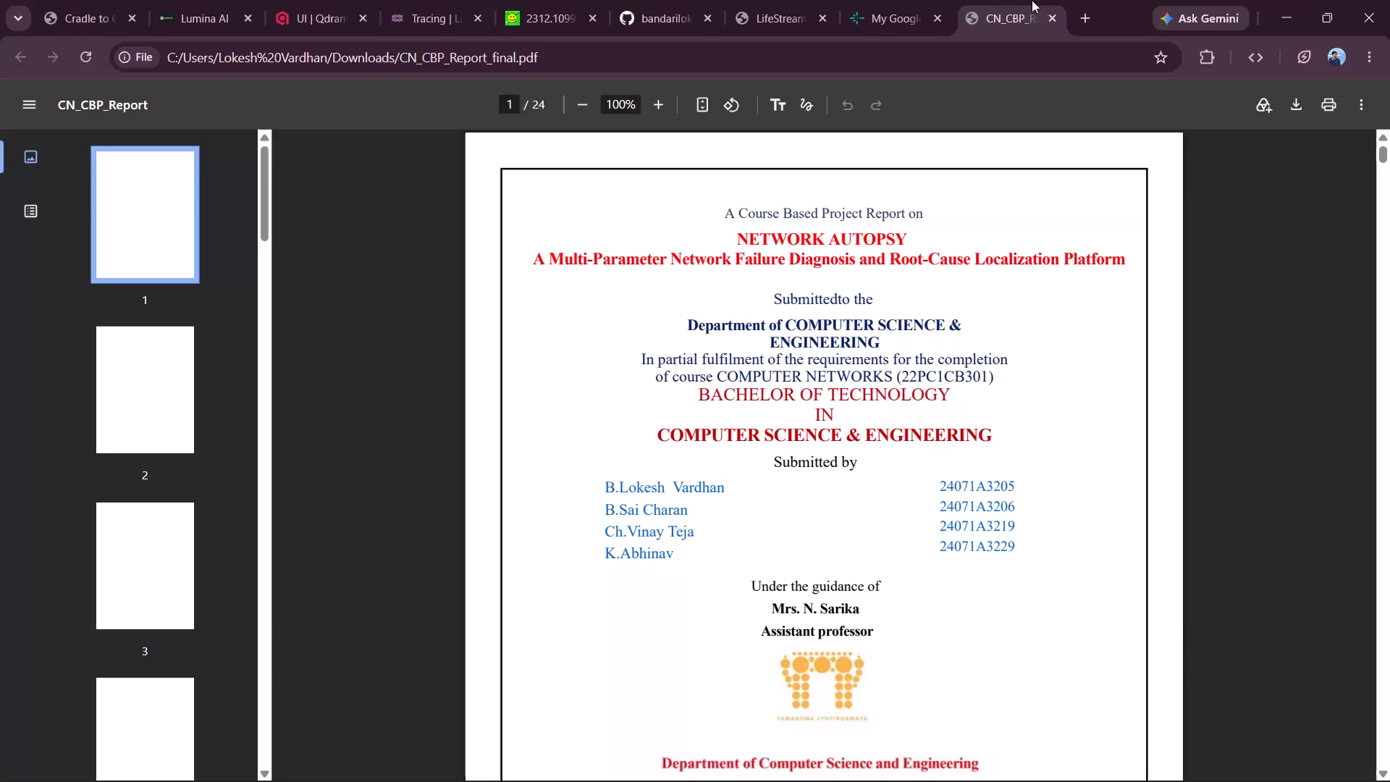
Open the Canva home page in a new browser tab.
click(1078, 17)
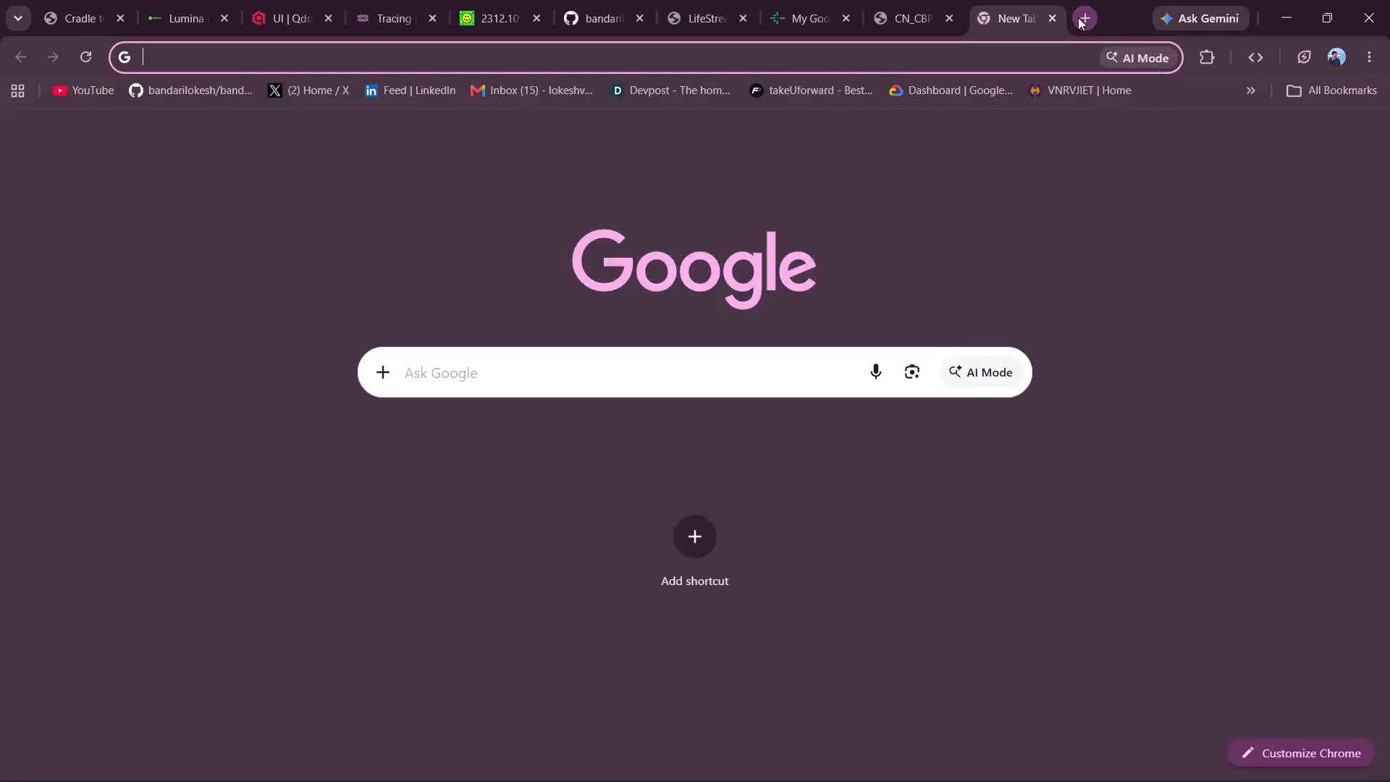
text(can)
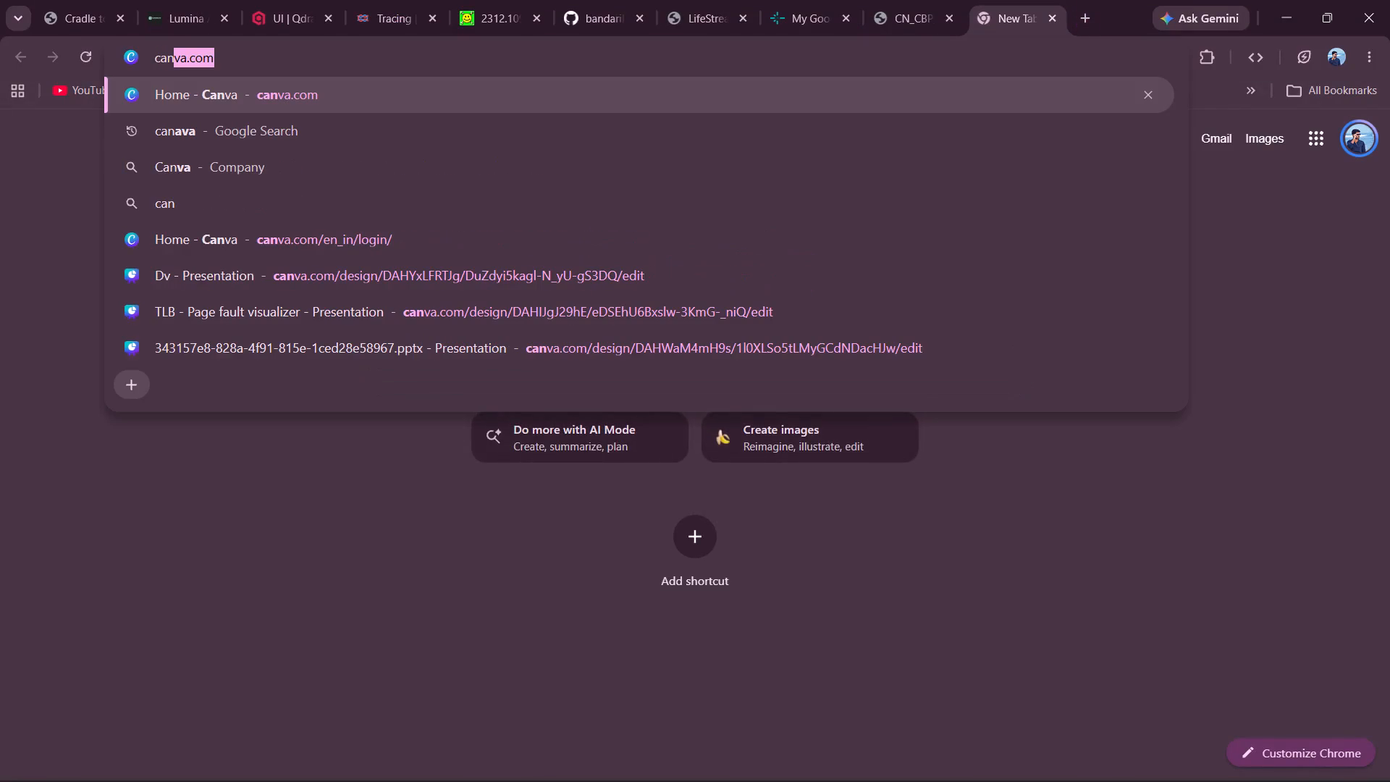
key(Return)
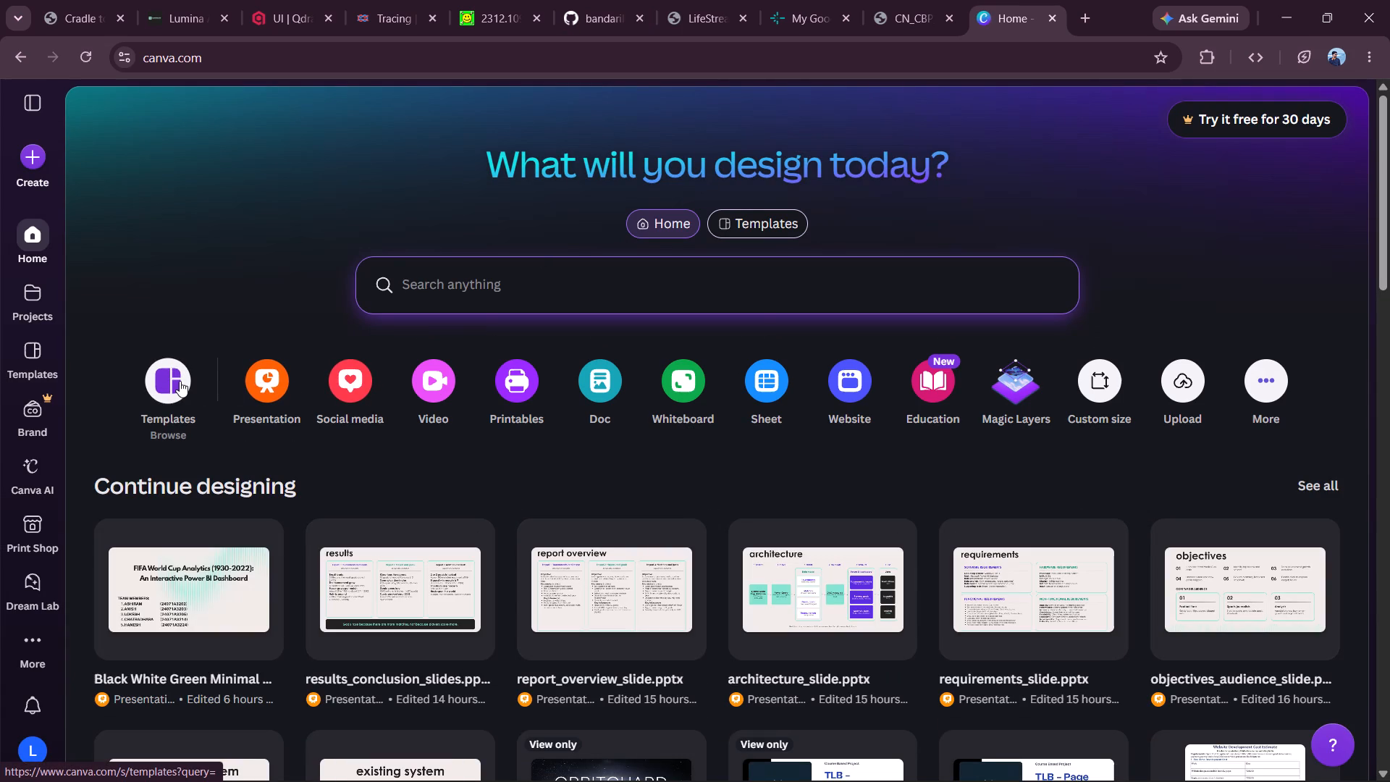
Upload CN_CBP_Report_final.pdf from the Downloads folder to Canva as a new design.
click(26, 171)
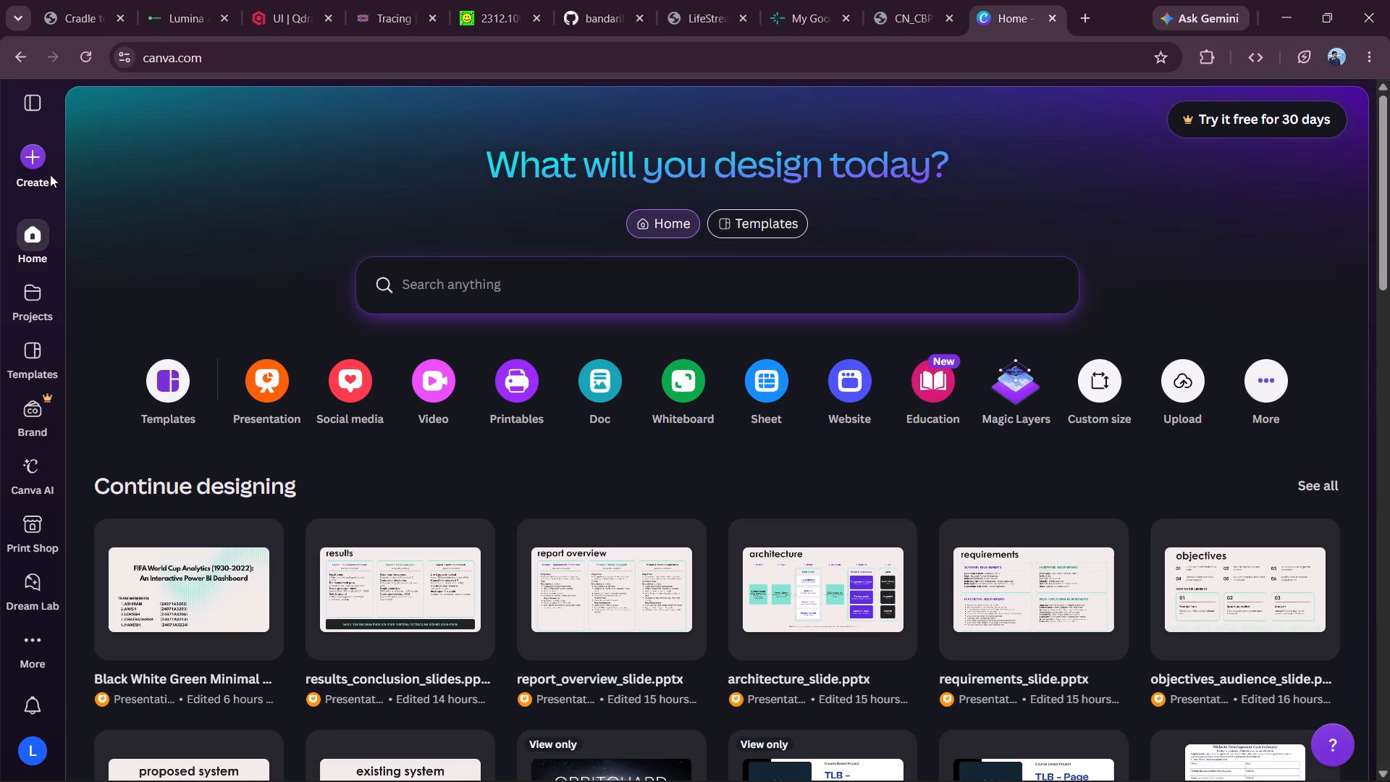
click(30, 151)
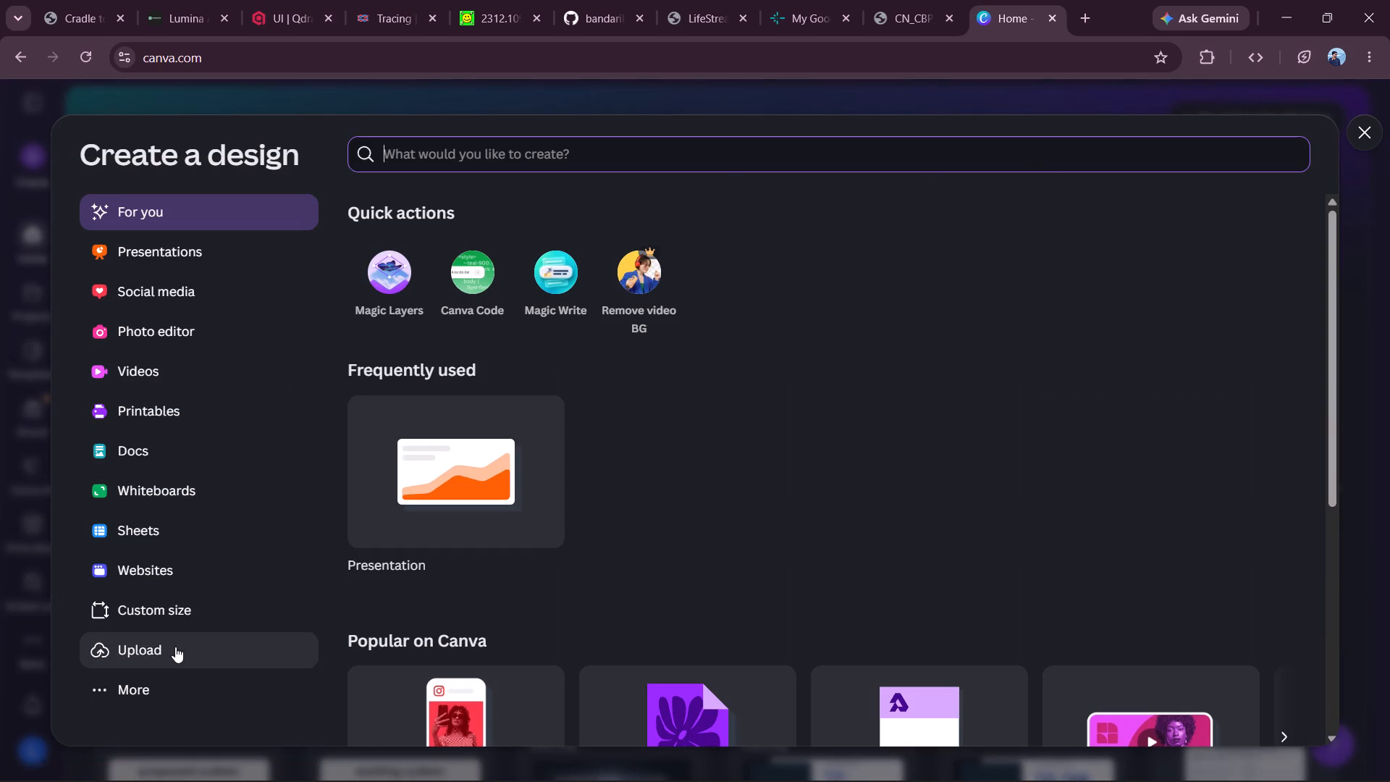
click(174, 647)
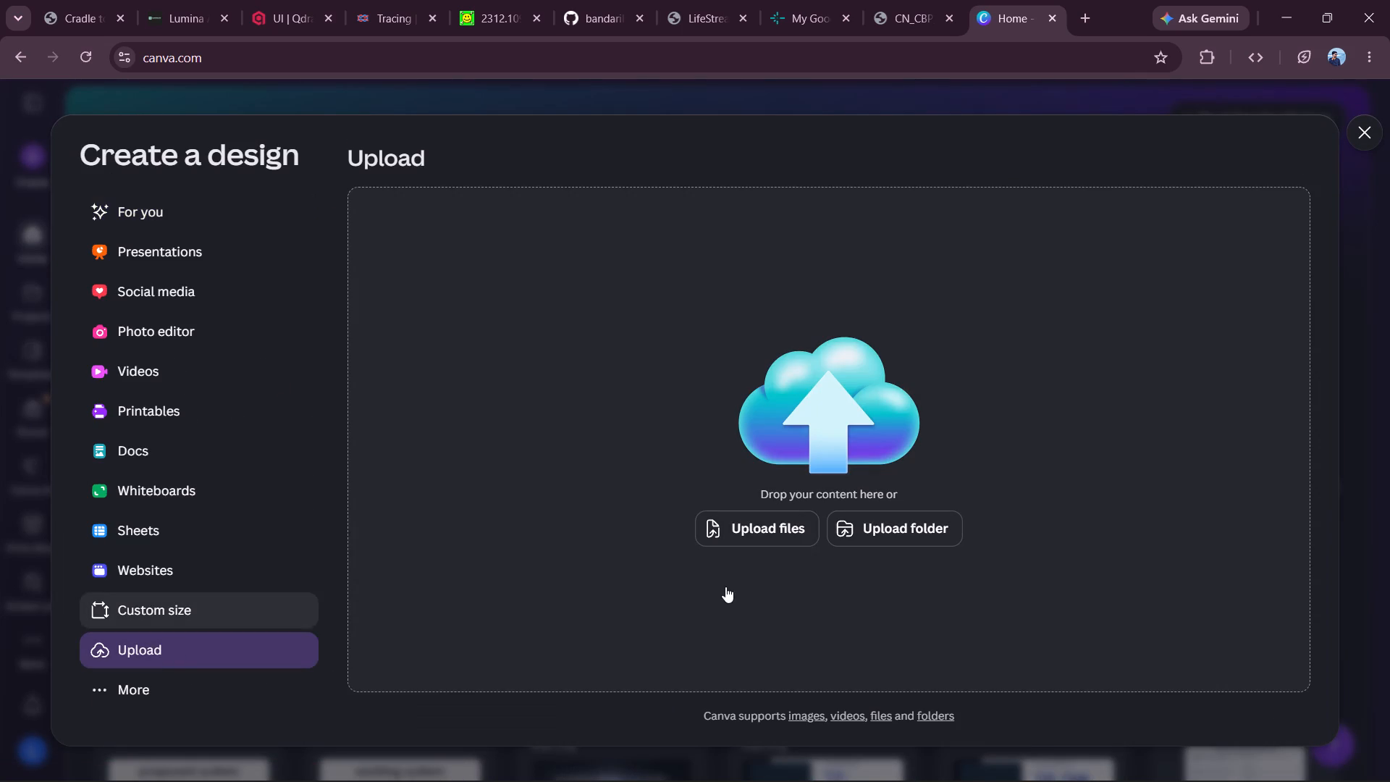
click(751, 533)
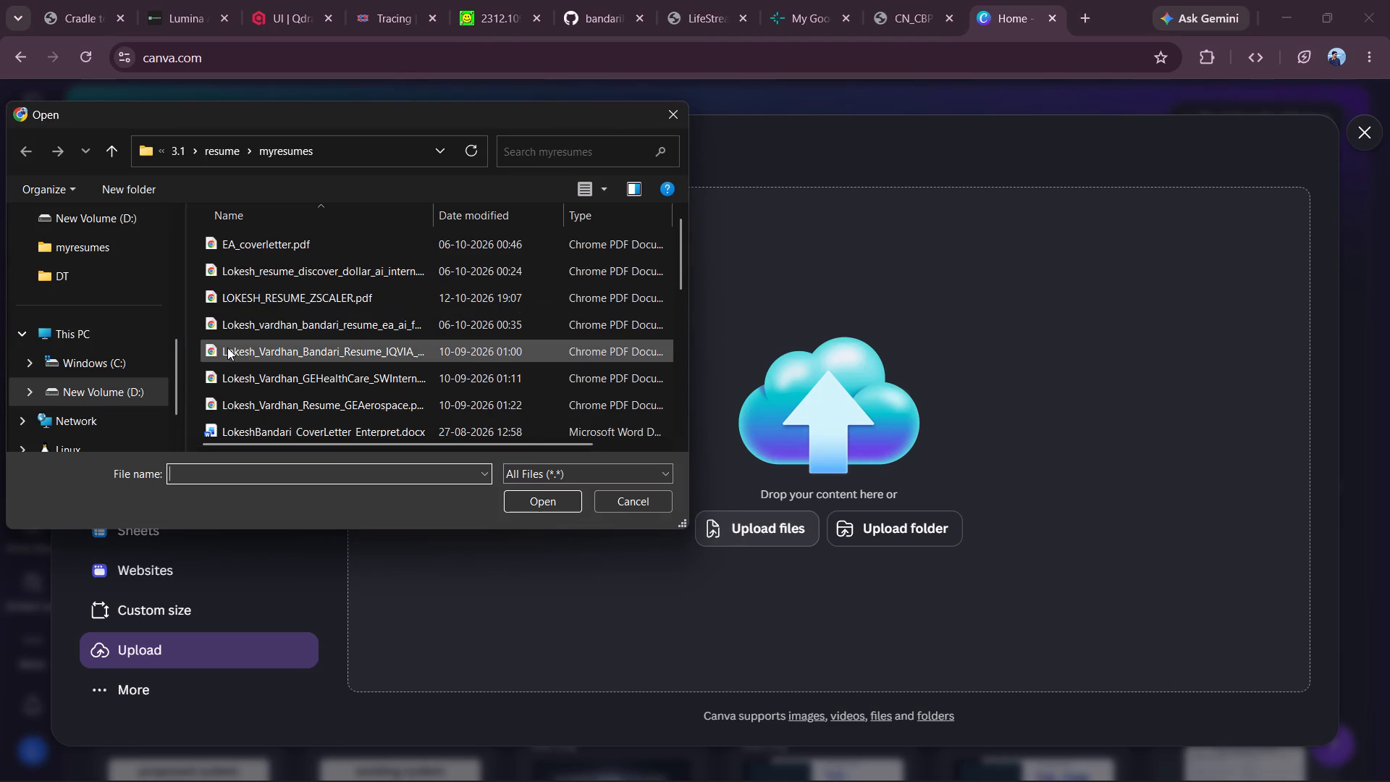
scroll(49, 327, up, 5)
click(77, 363)
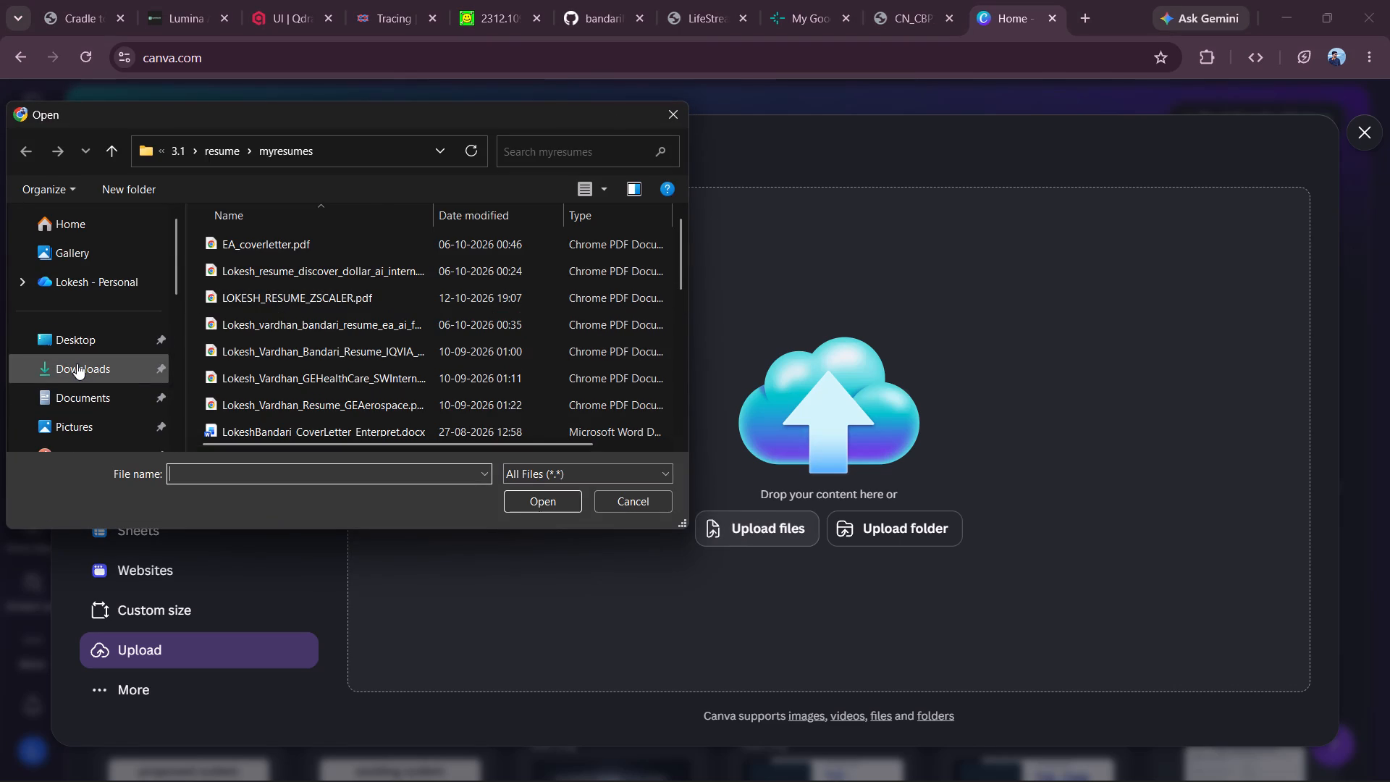
click(260, 267)
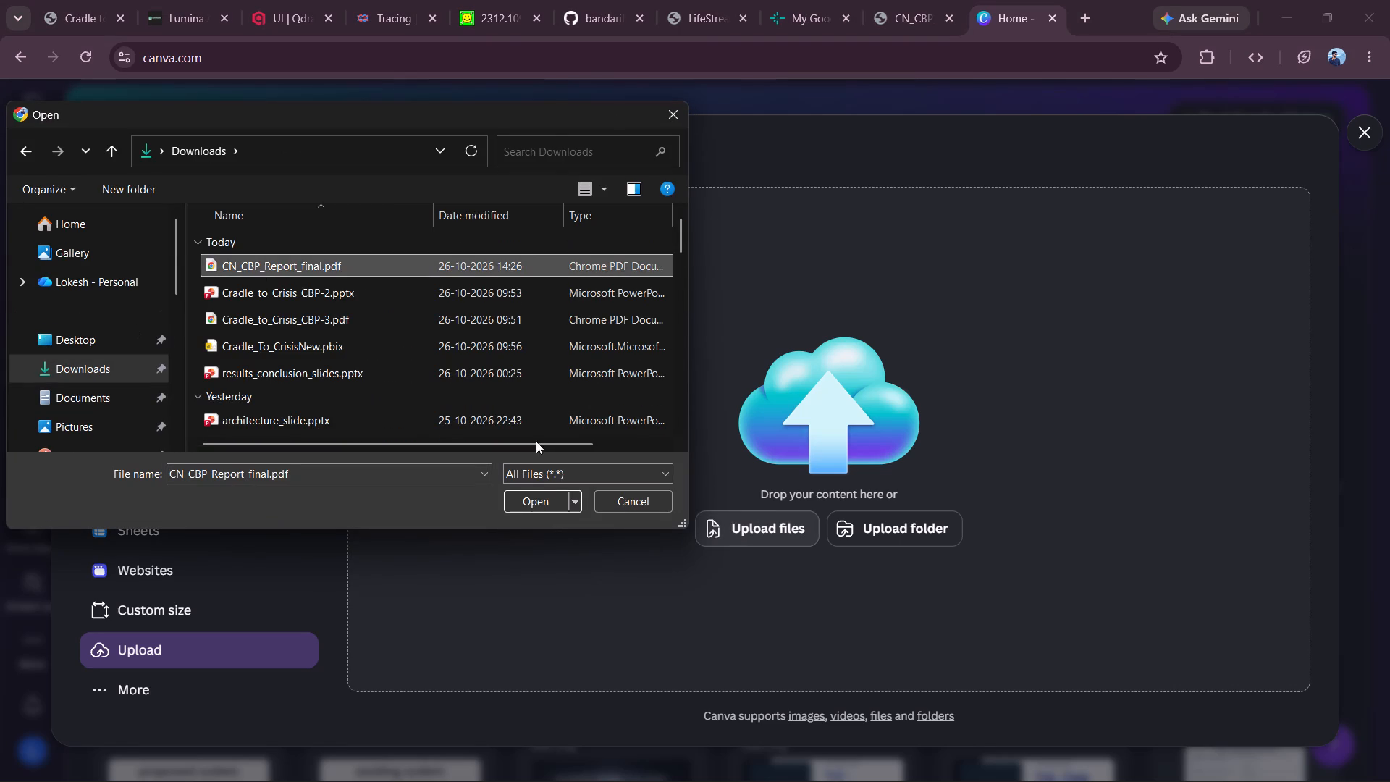
click(552, 496)
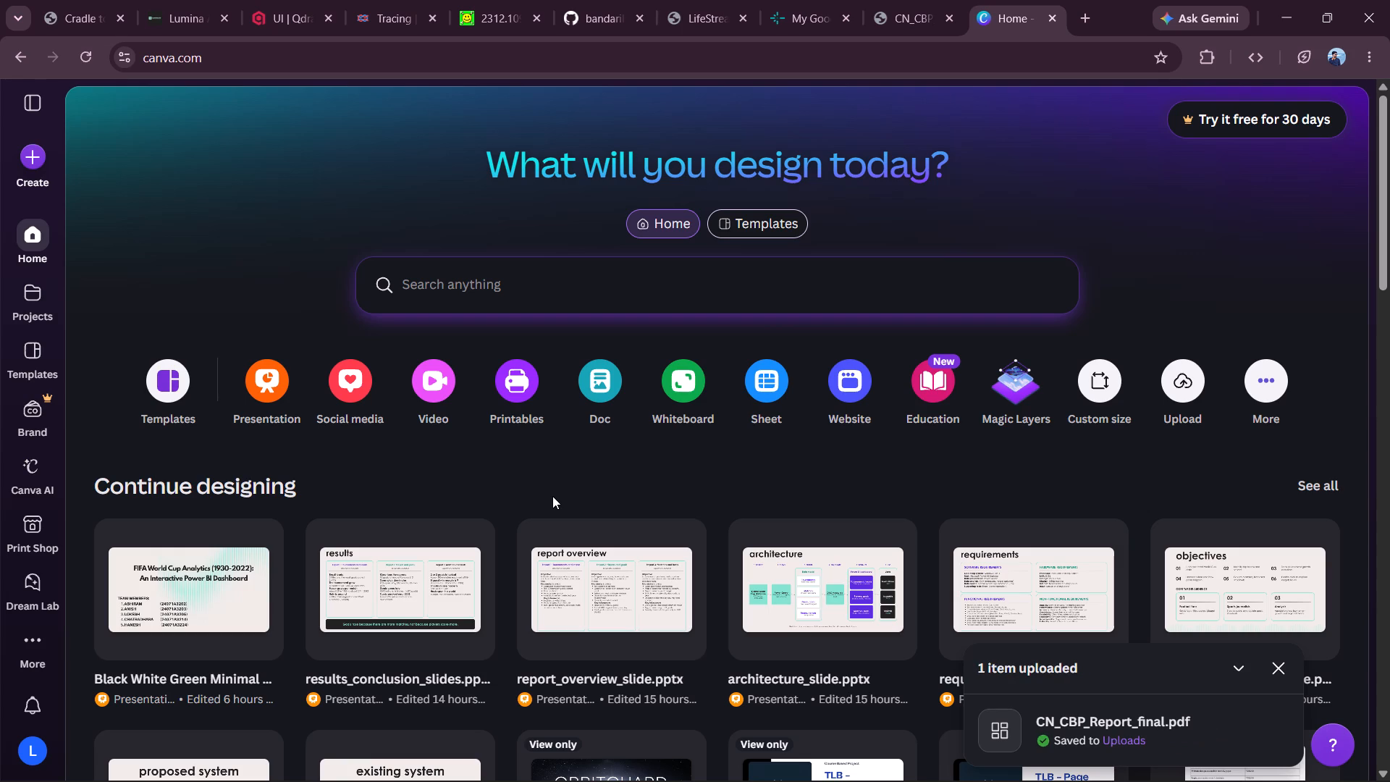
Open the uploaded CN_CBP_Report_final.pdf in the design editor.
click(1126, 747)
click(1126, 744)
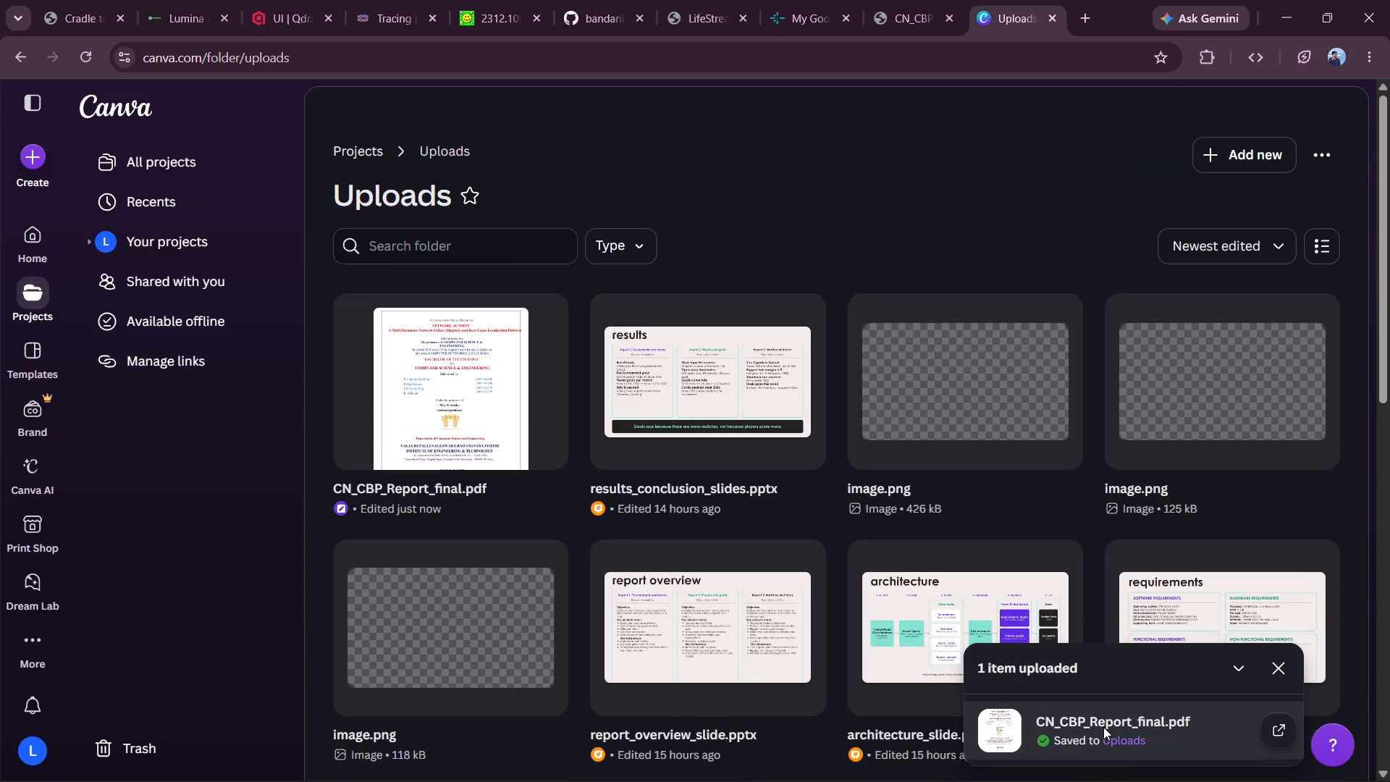
click(1103, 727)
click(1279, 726)
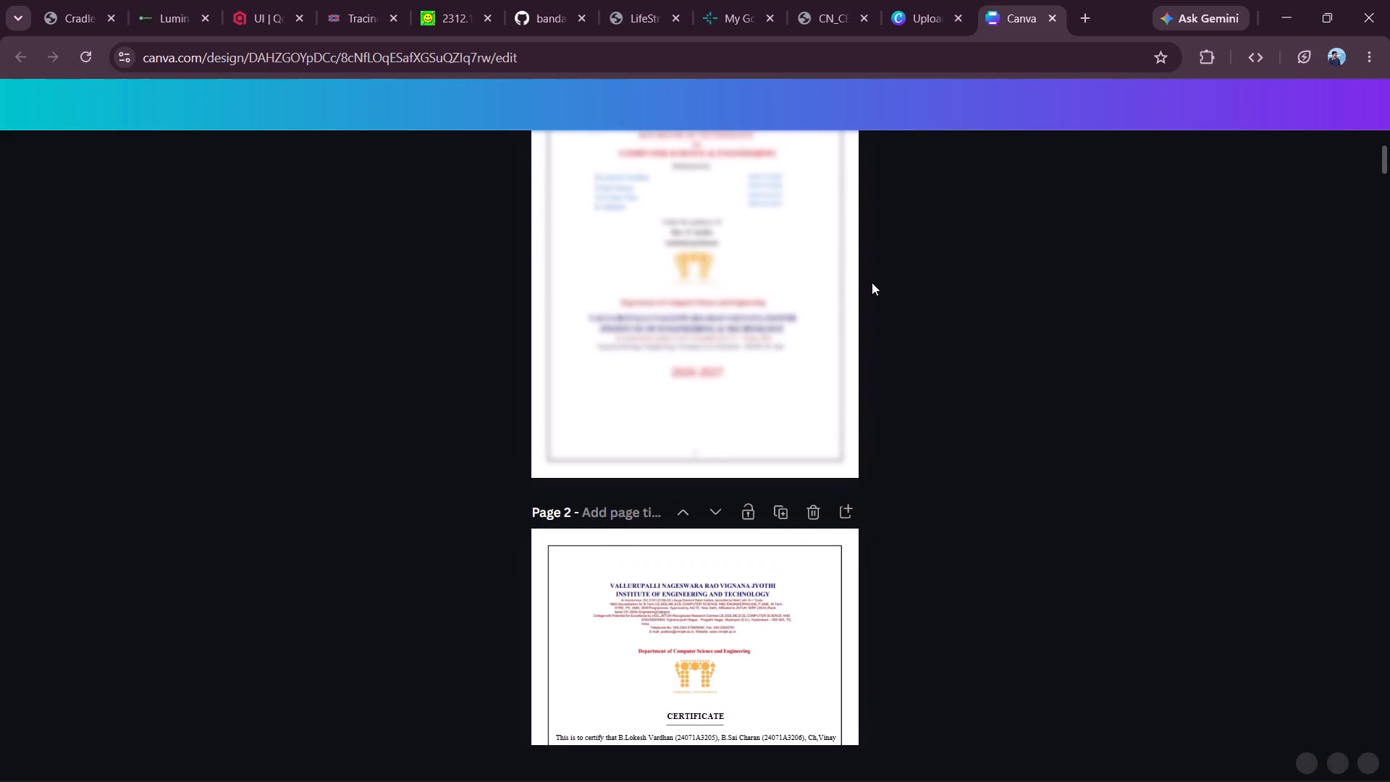
Look through the report's pages and examine the "Mapping to the Computer Networks Syllabus" table on page 22.
scroll(756, 426, down, 8)
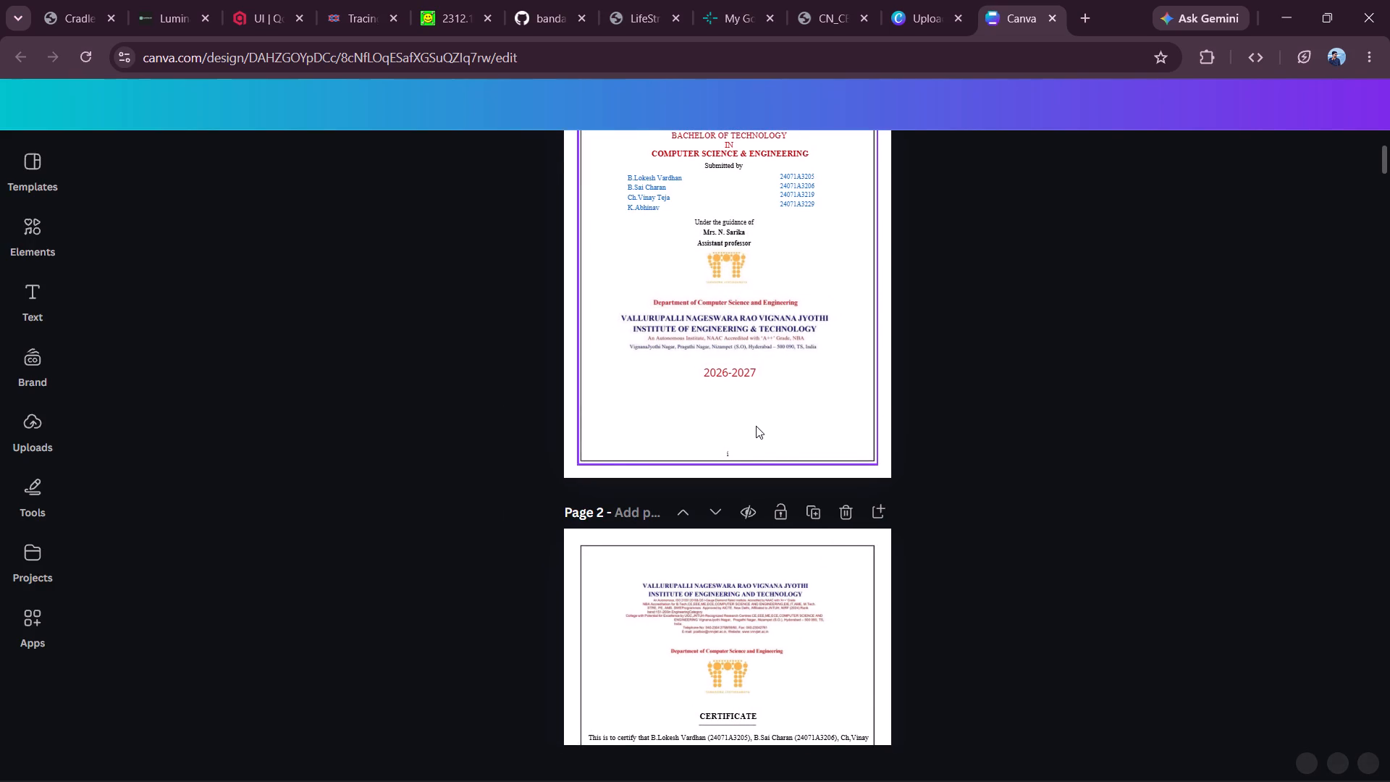
scroll(756, 426, down, 8)
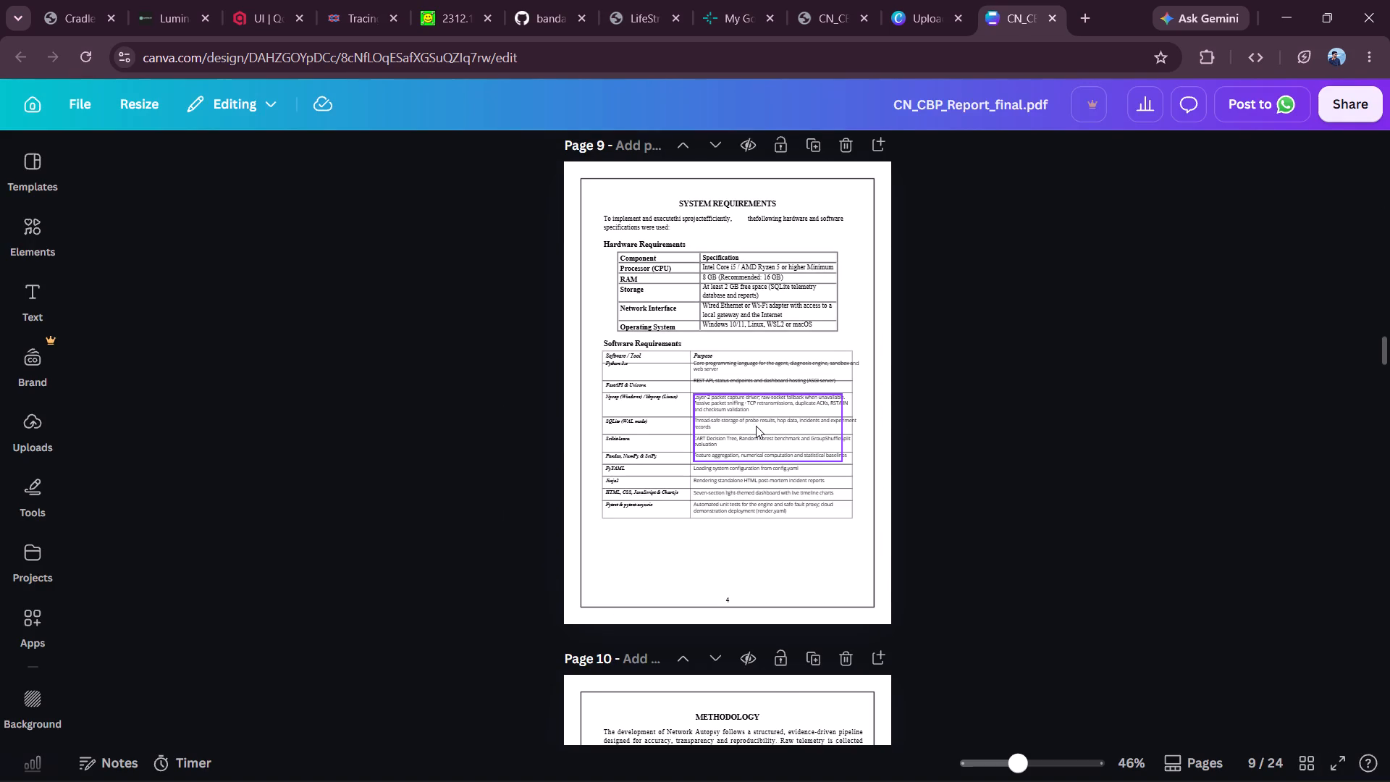
scroll(756, 426, down, 16)
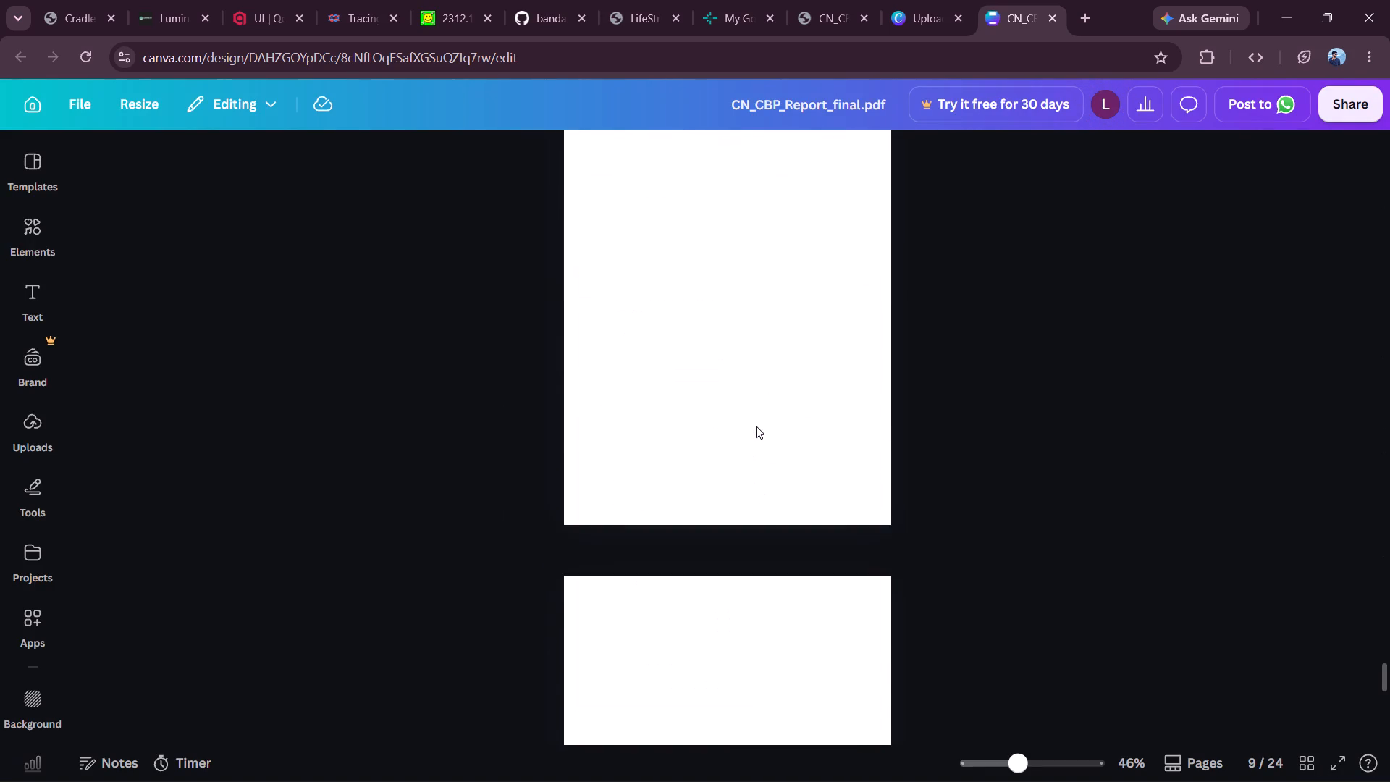
scroll(756, 426, down, 8)
scroll(756, 426, up, 8)
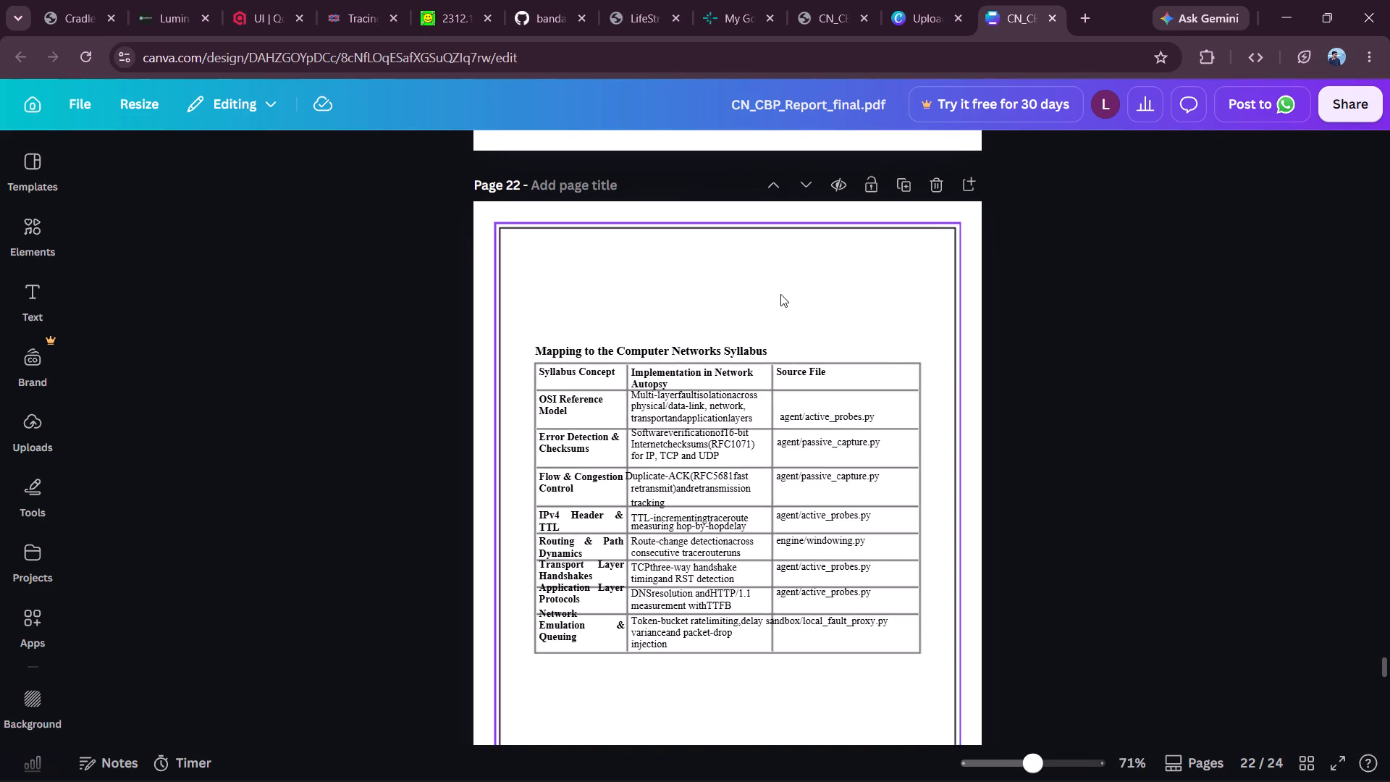
scroll(780, 294, down, 1)
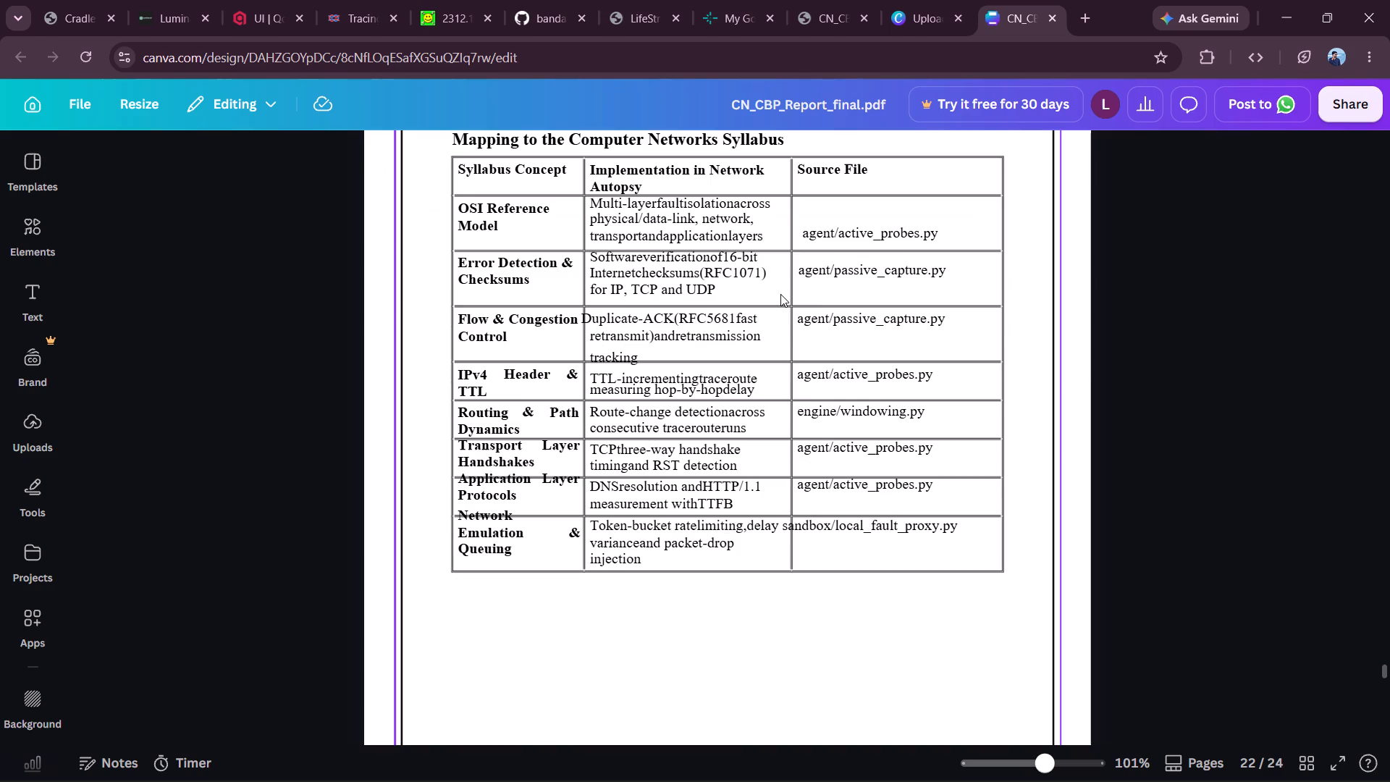
scroll(780, 294, down, 1)
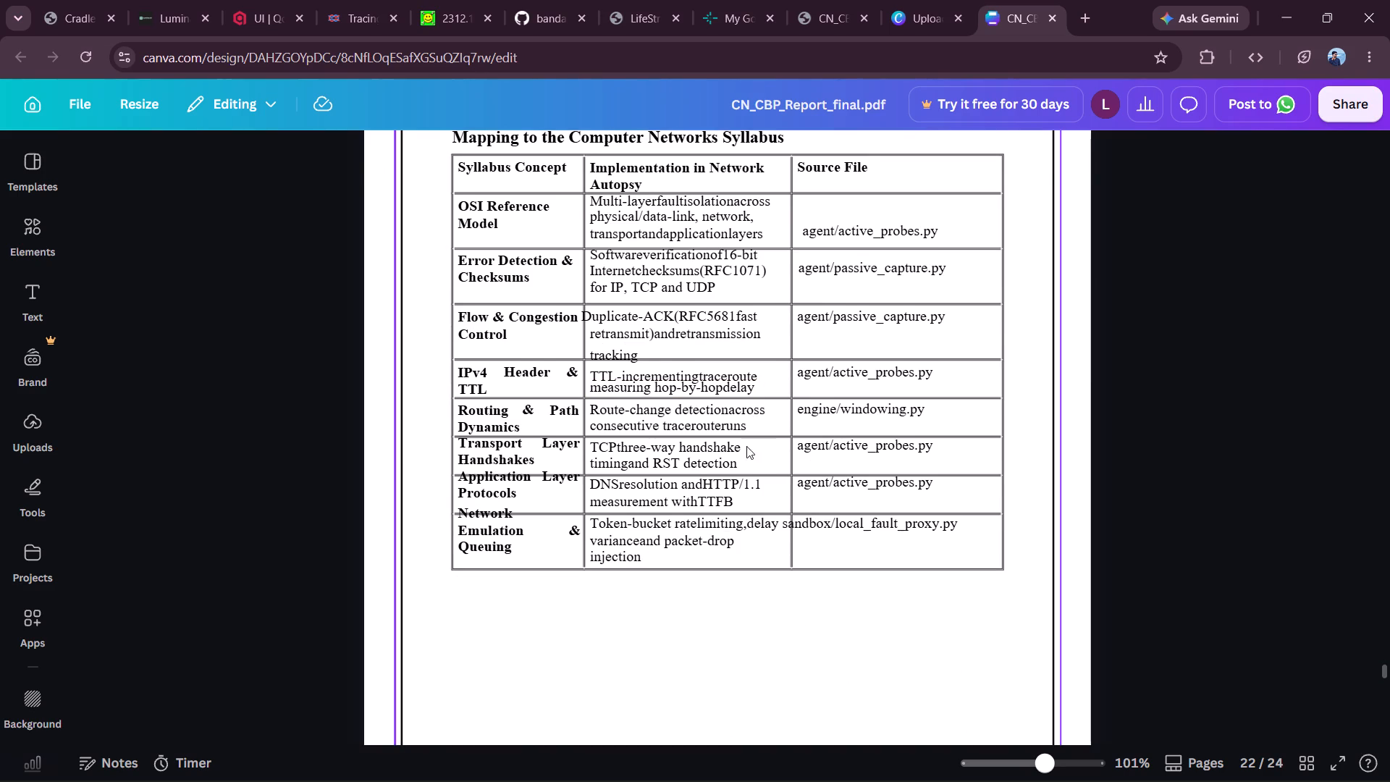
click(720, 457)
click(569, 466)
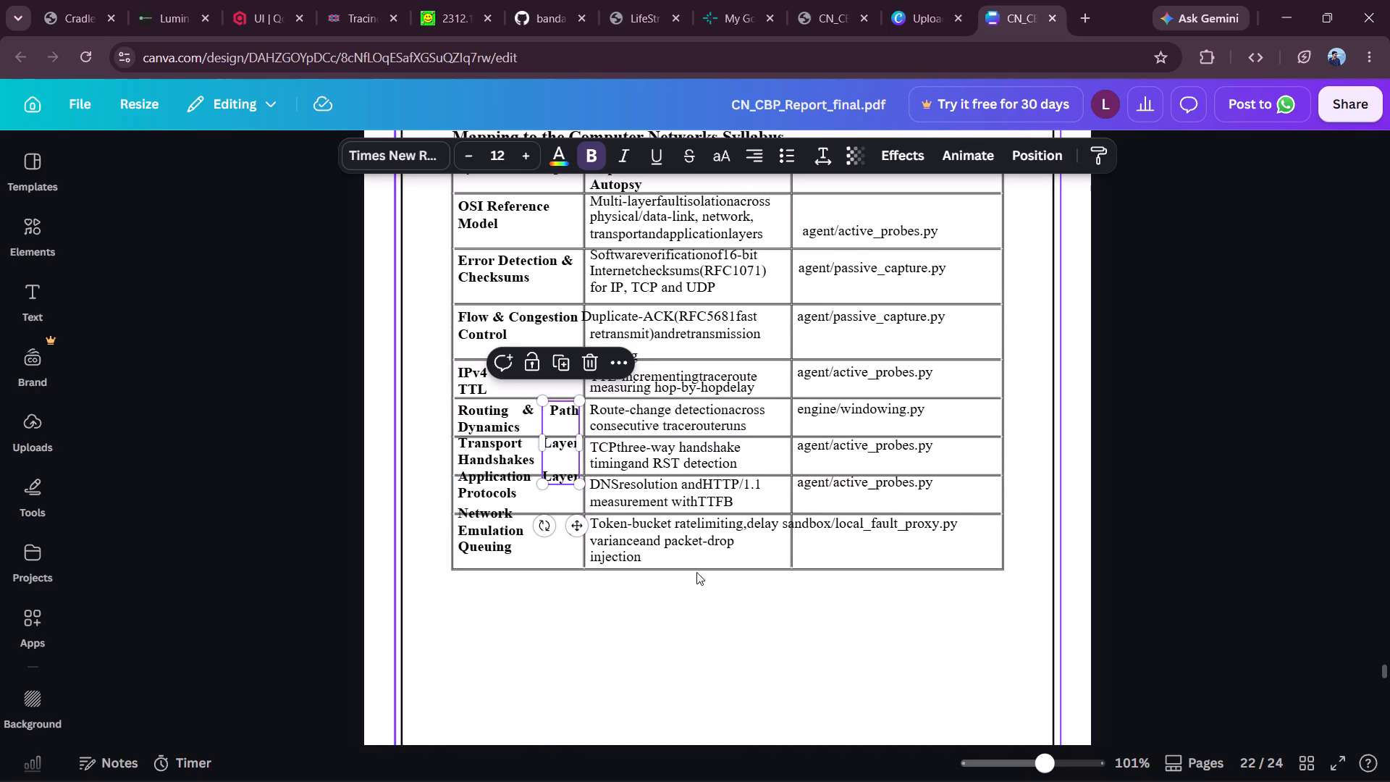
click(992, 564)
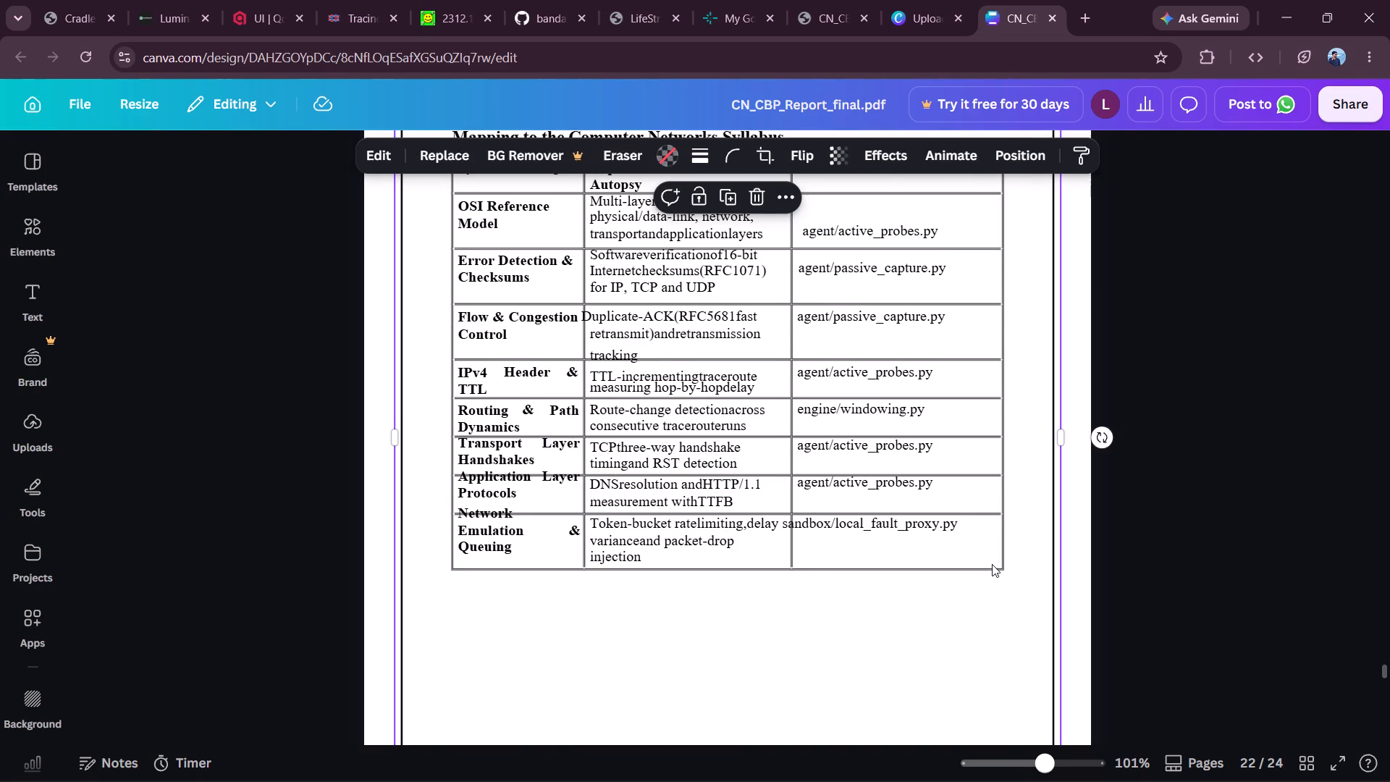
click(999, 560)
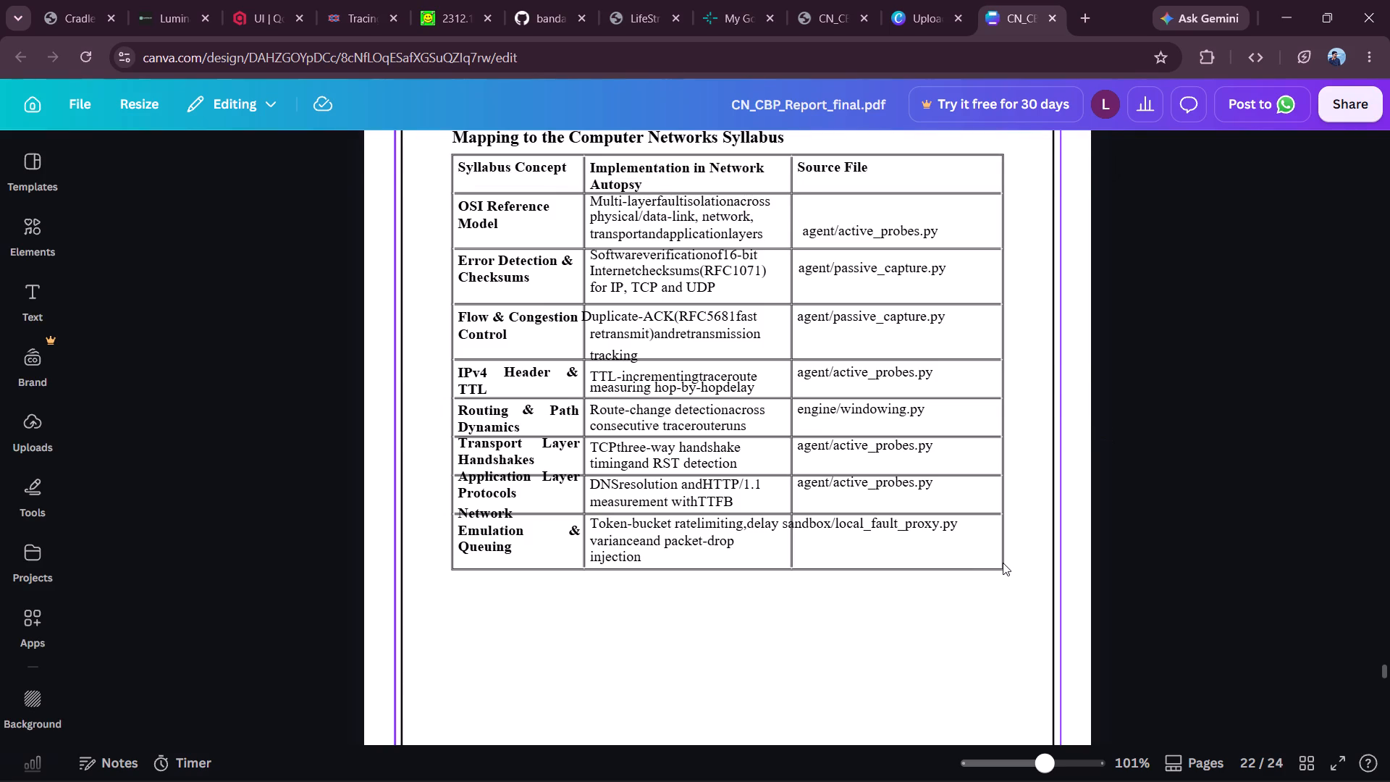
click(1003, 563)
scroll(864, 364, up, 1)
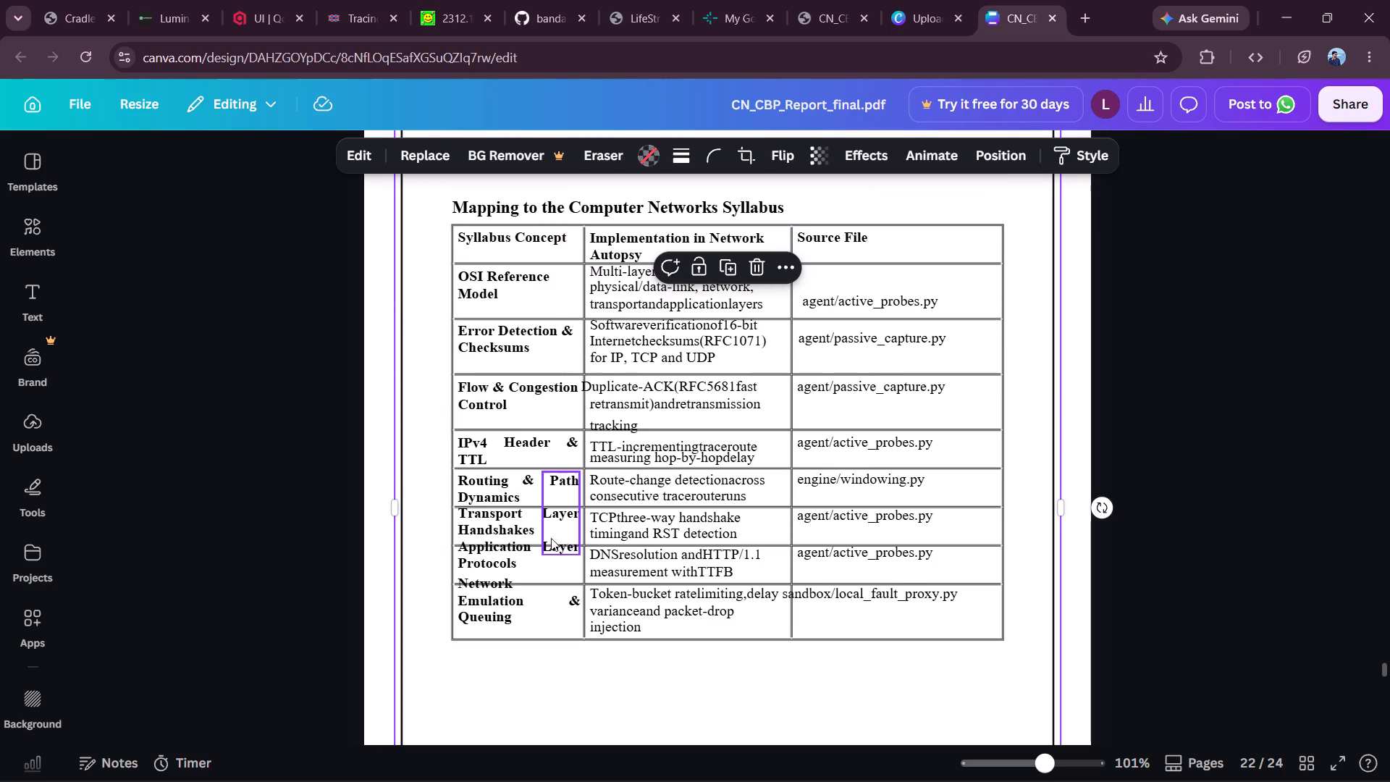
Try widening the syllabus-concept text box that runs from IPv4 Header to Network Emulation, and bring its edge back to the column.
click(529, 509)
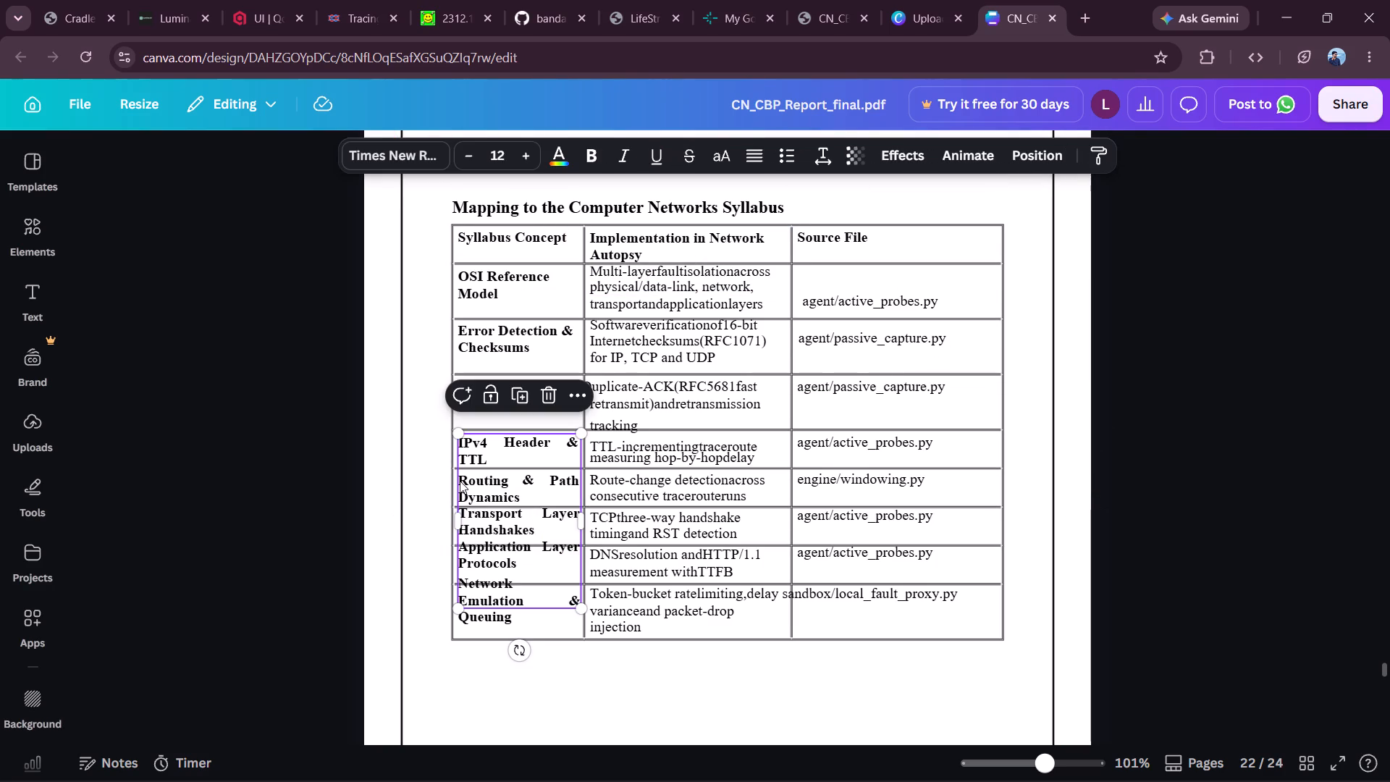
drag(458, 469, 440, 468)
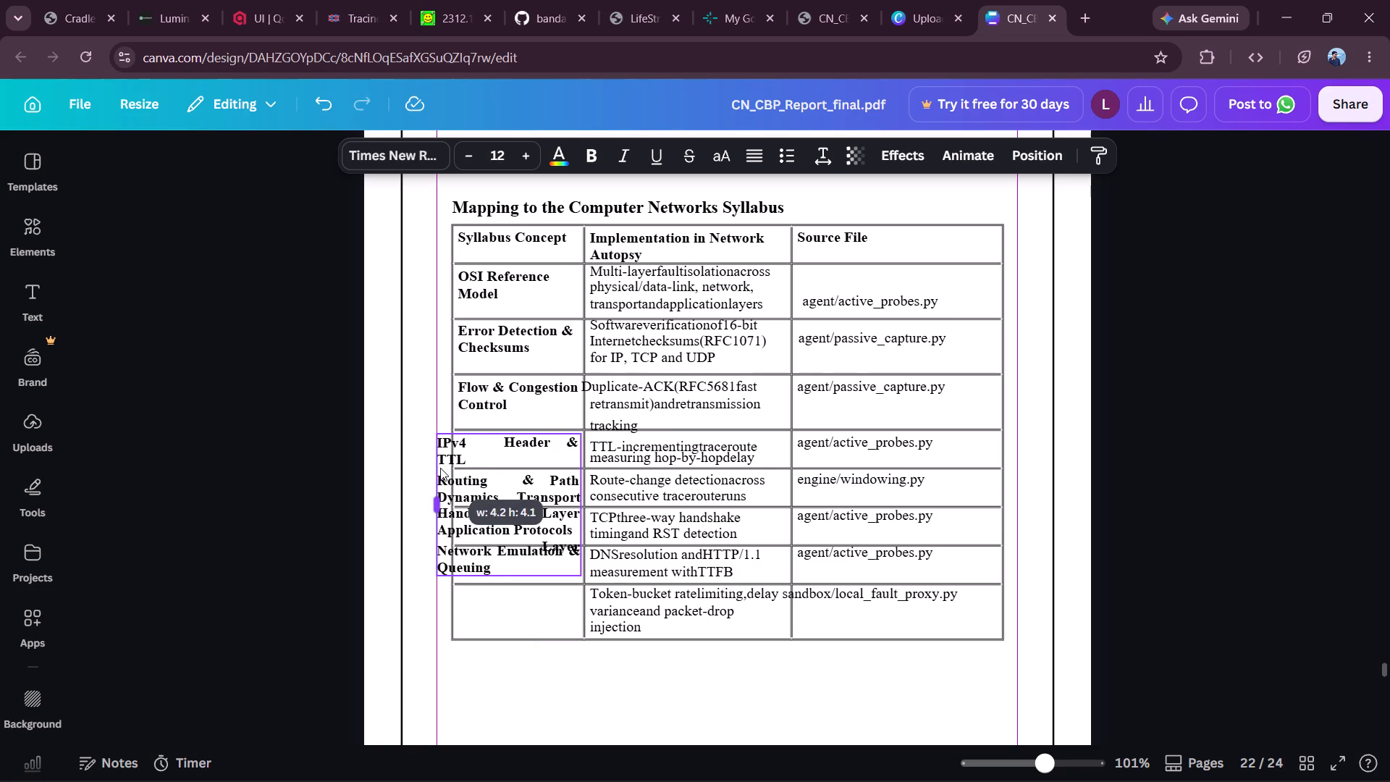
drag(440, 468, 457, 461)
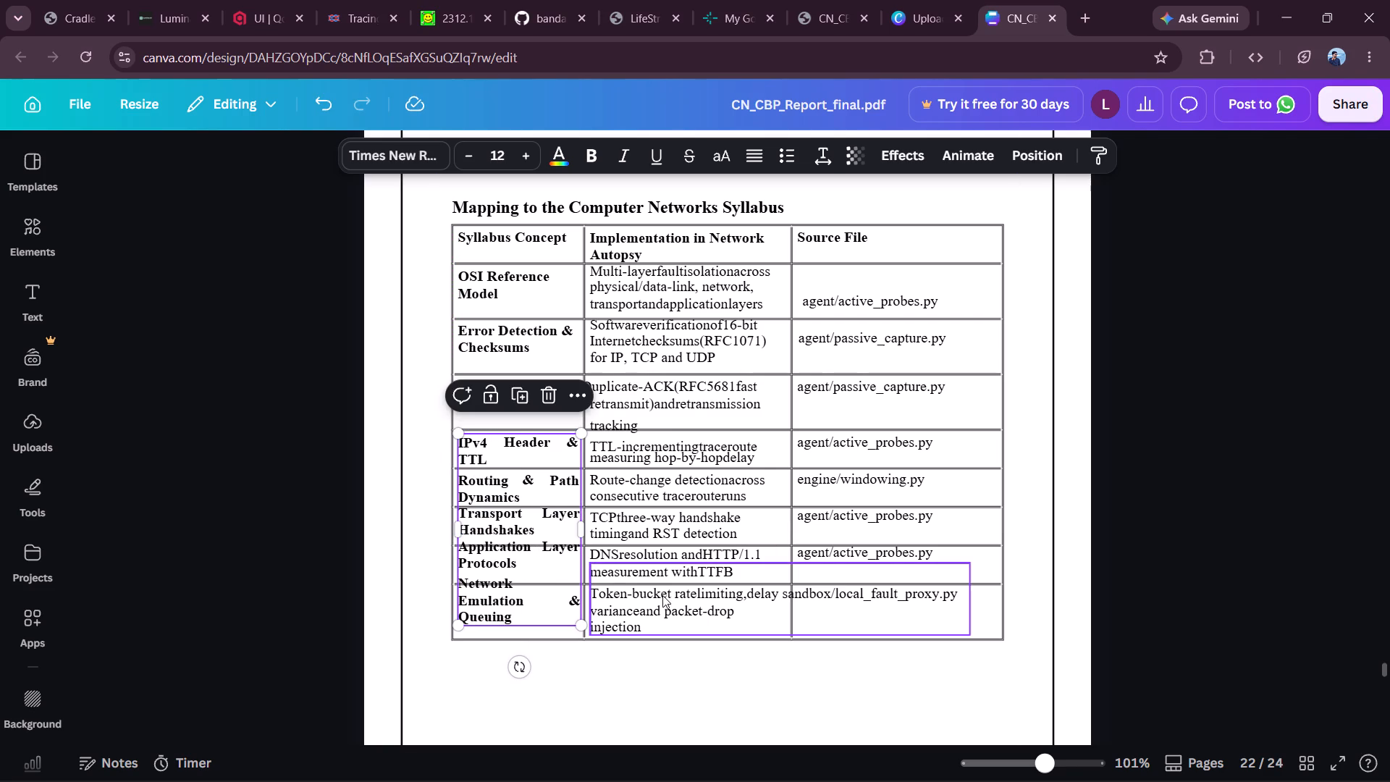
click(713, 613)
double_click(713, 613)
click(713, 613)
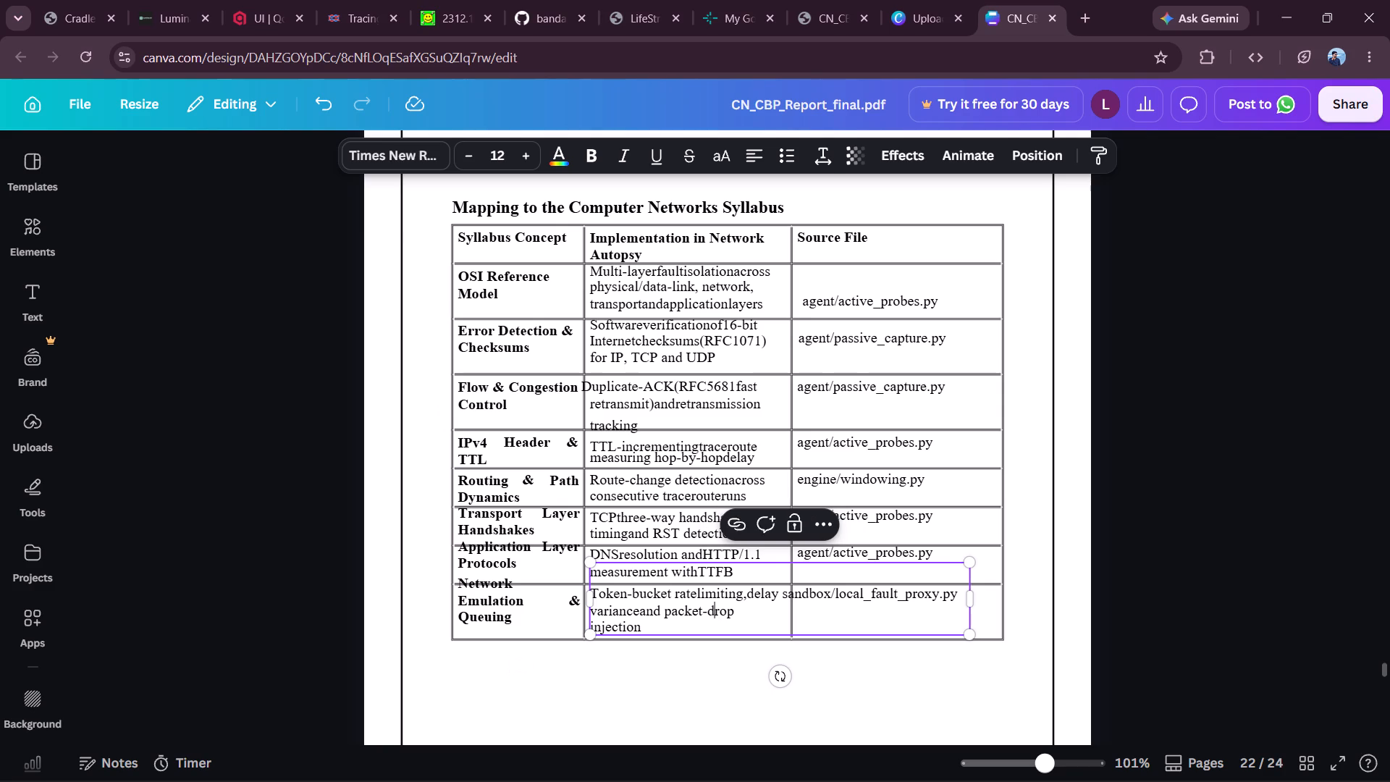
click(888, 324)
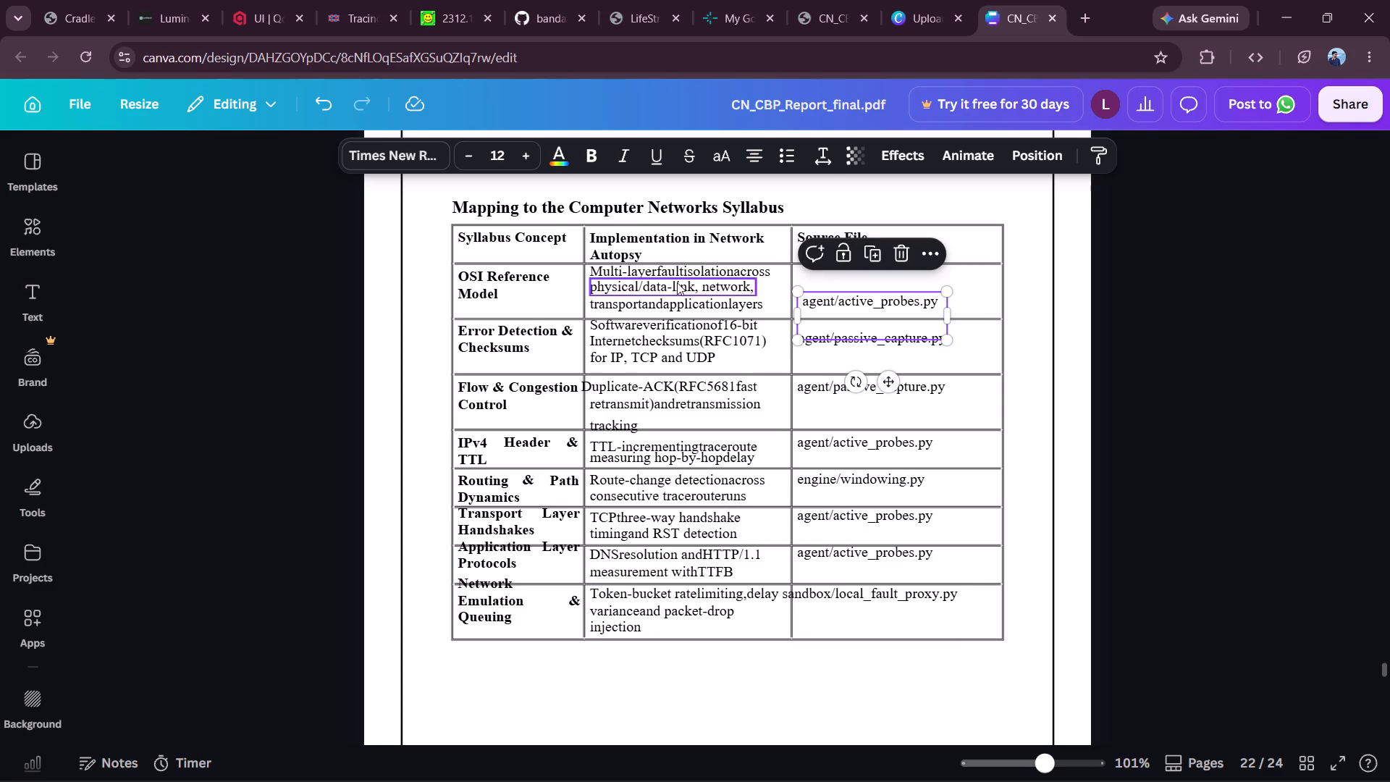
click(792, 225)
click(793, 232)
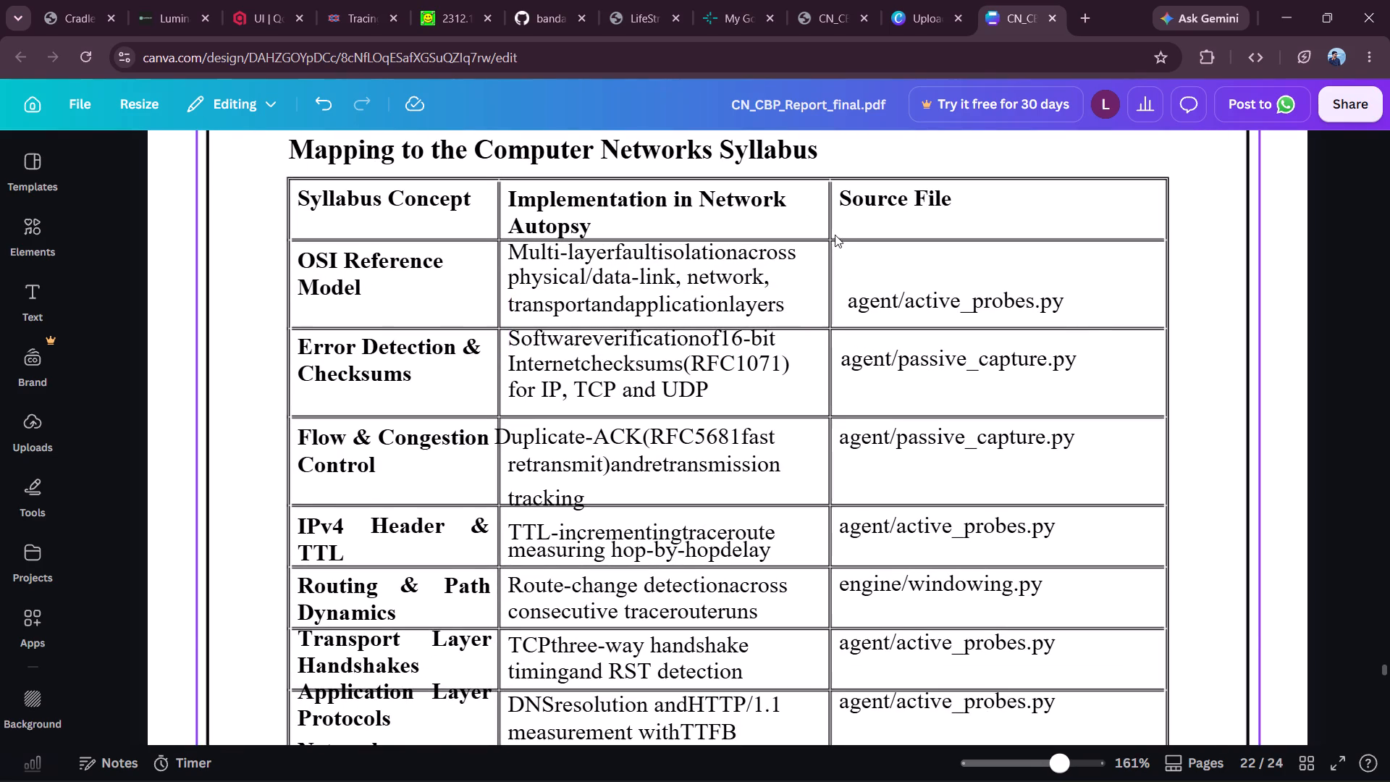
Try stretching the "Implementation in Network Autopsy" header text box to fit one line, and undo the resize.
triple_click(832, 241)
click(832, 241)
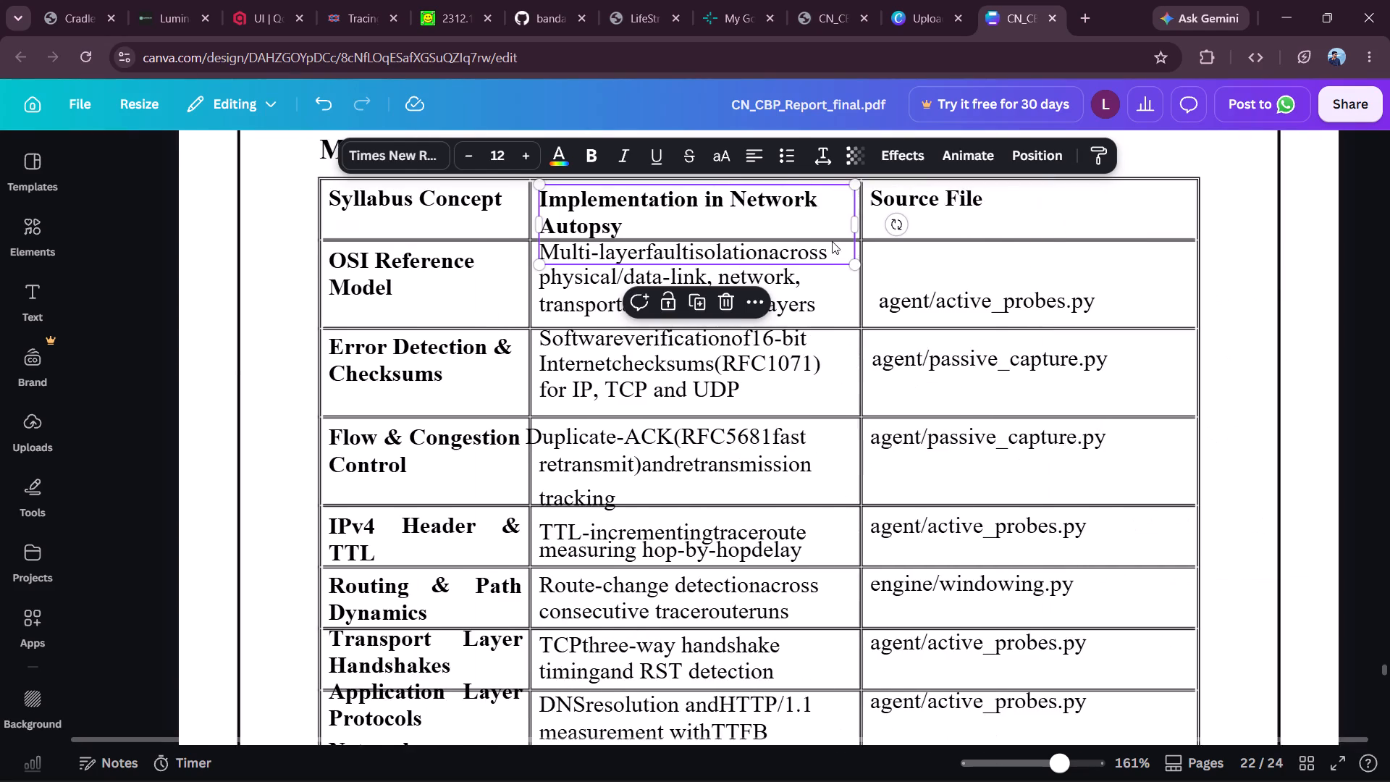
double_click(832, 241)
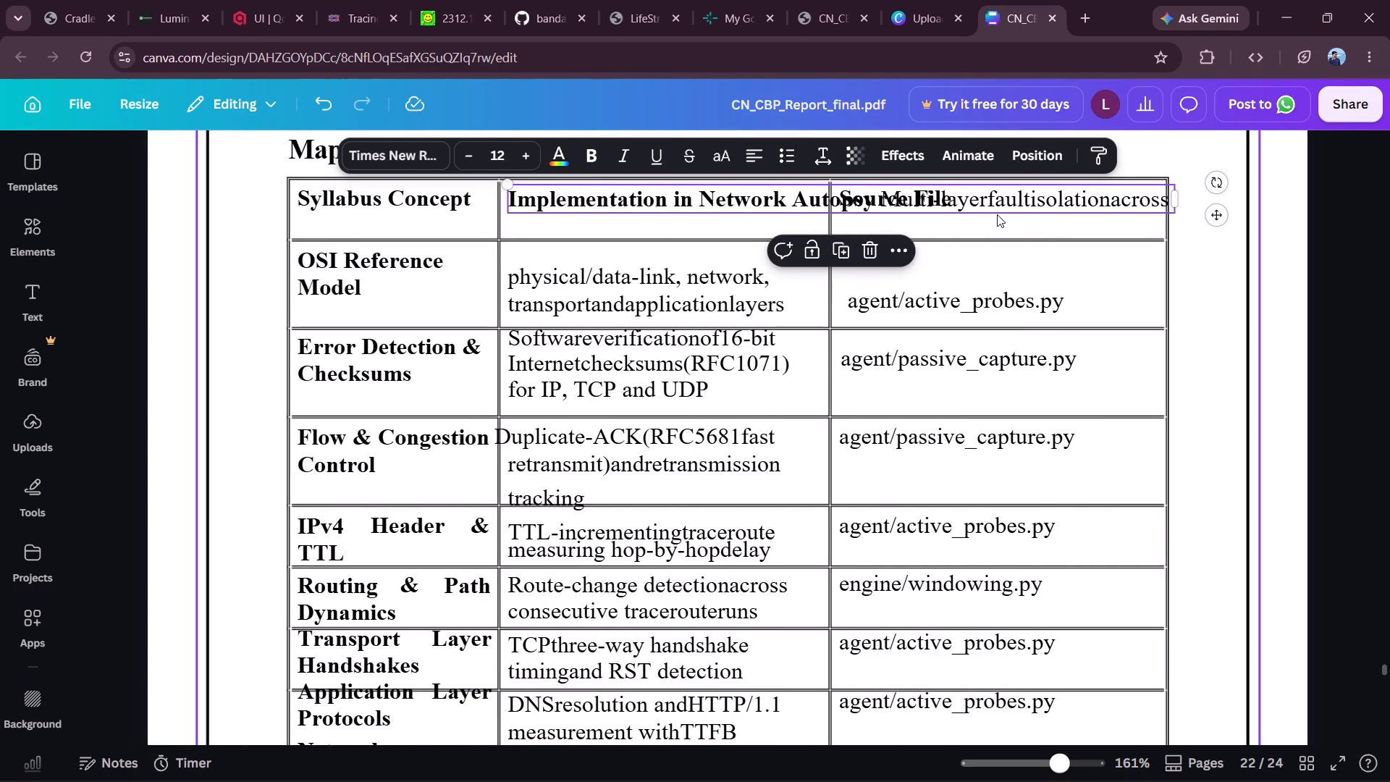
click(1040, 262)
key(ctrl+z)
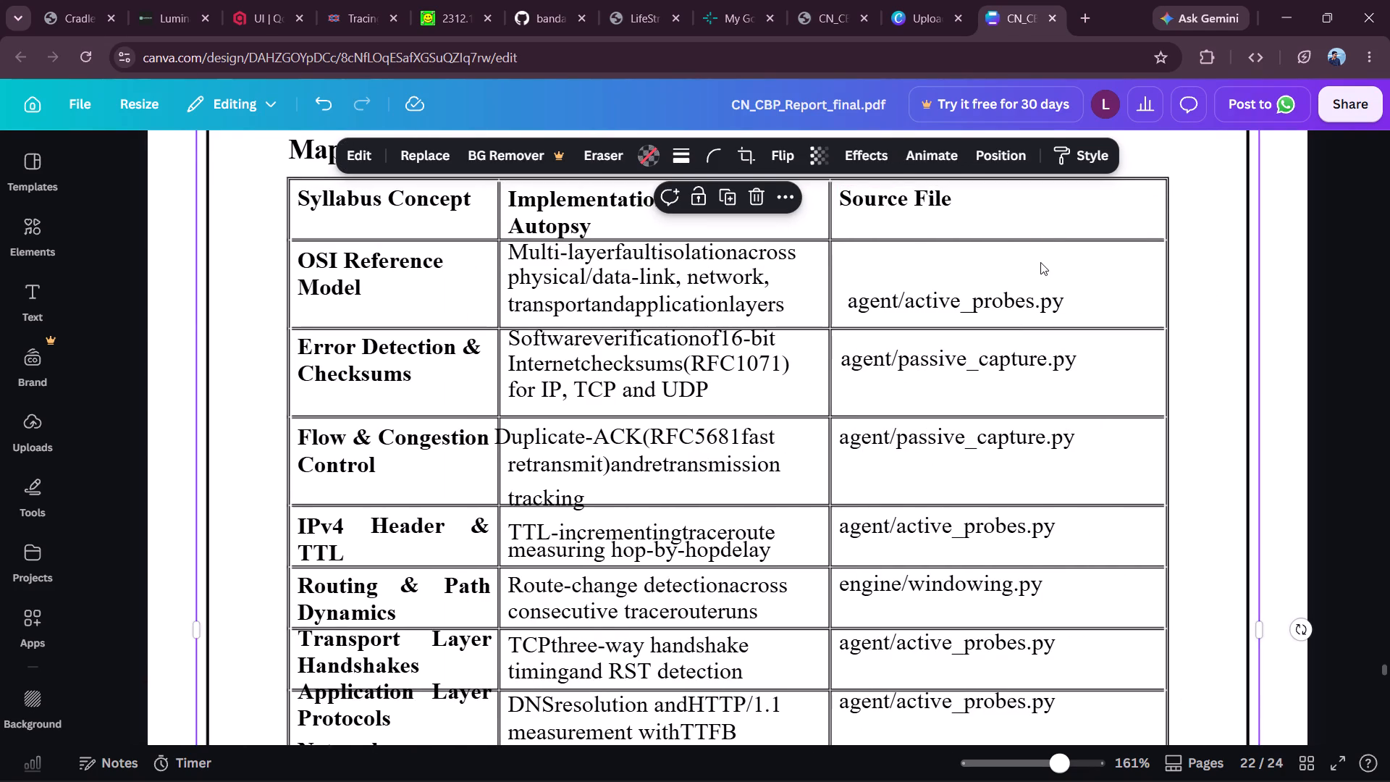
Move the "Mapping to the Computer Networks Syllabus" heading slightly upward, leaving a gap of about 0.8 above the table on page 22.
scroll(937, 287, down, 1)
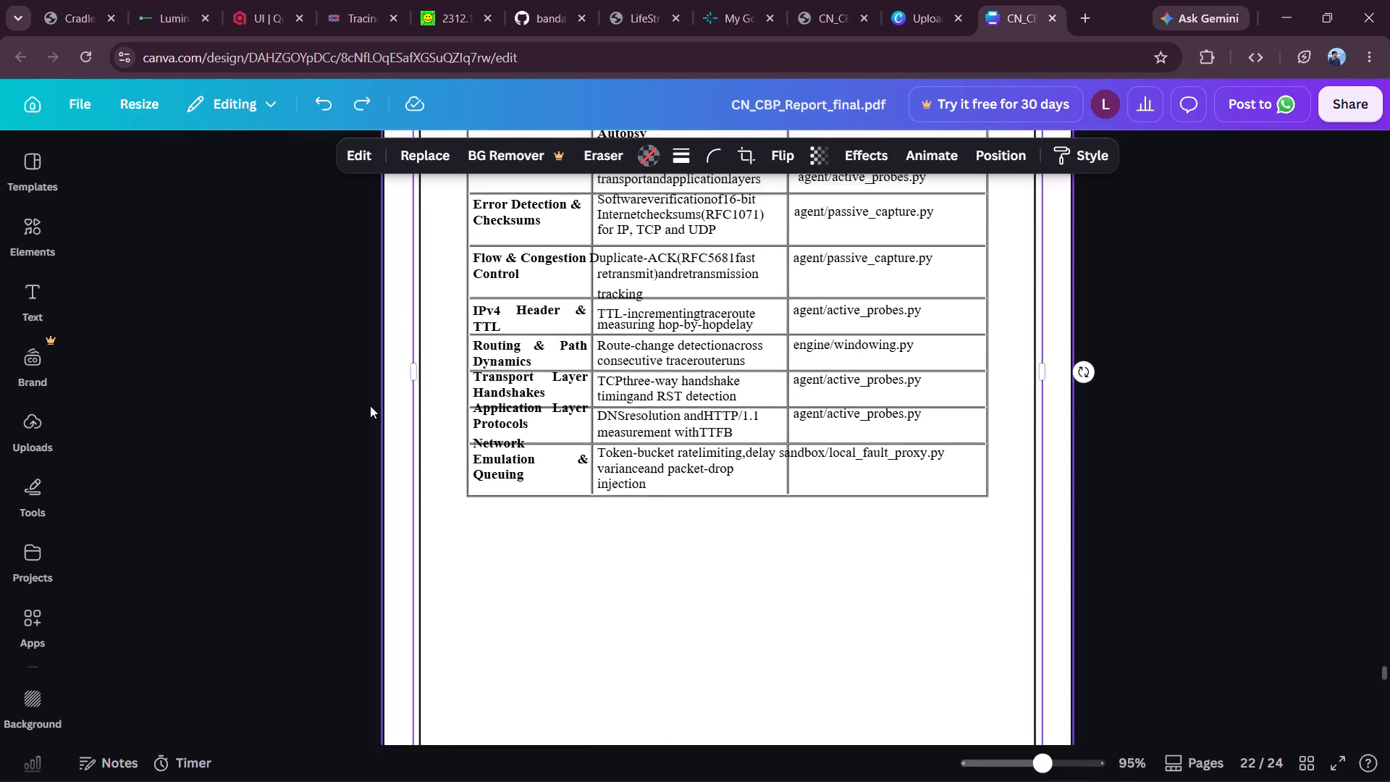
scroll(763, 398, up, 1)
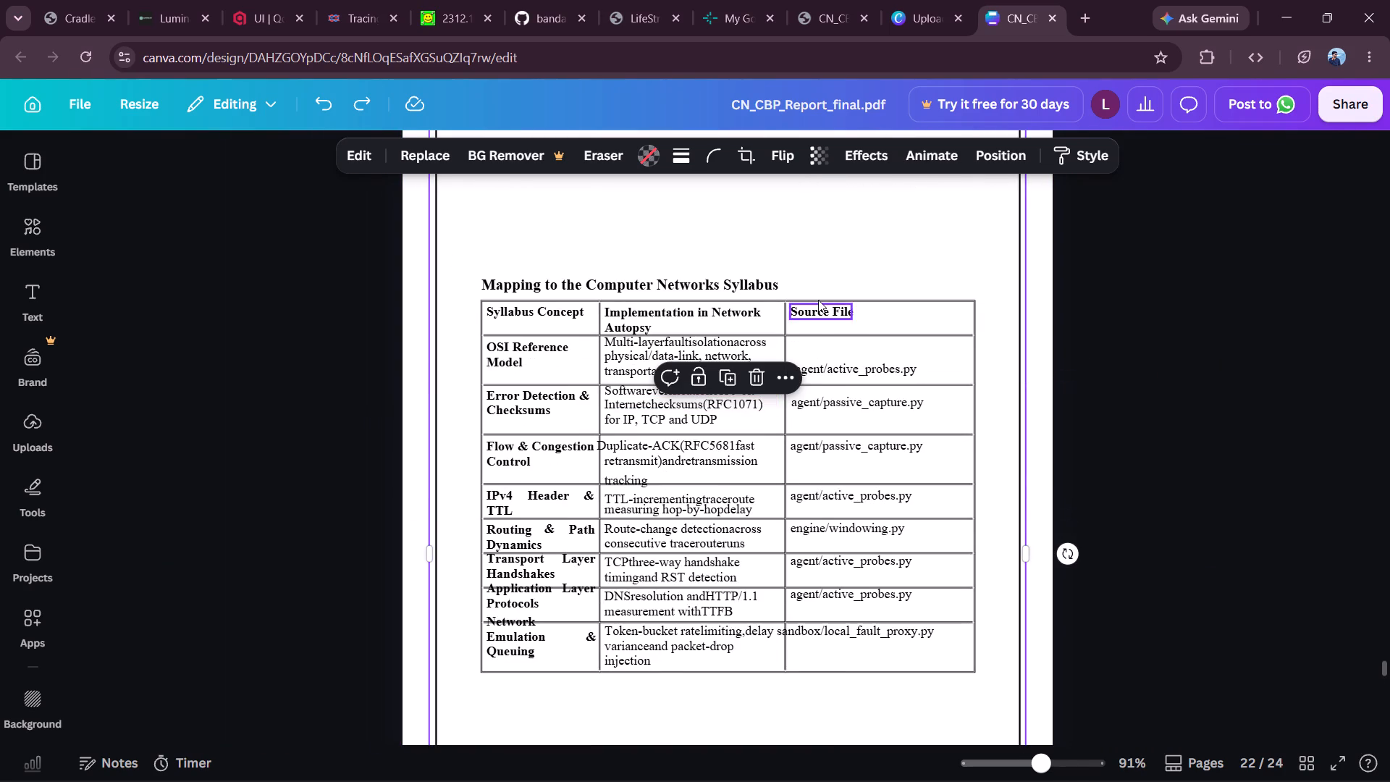
drag(720, 286, 722, 270)
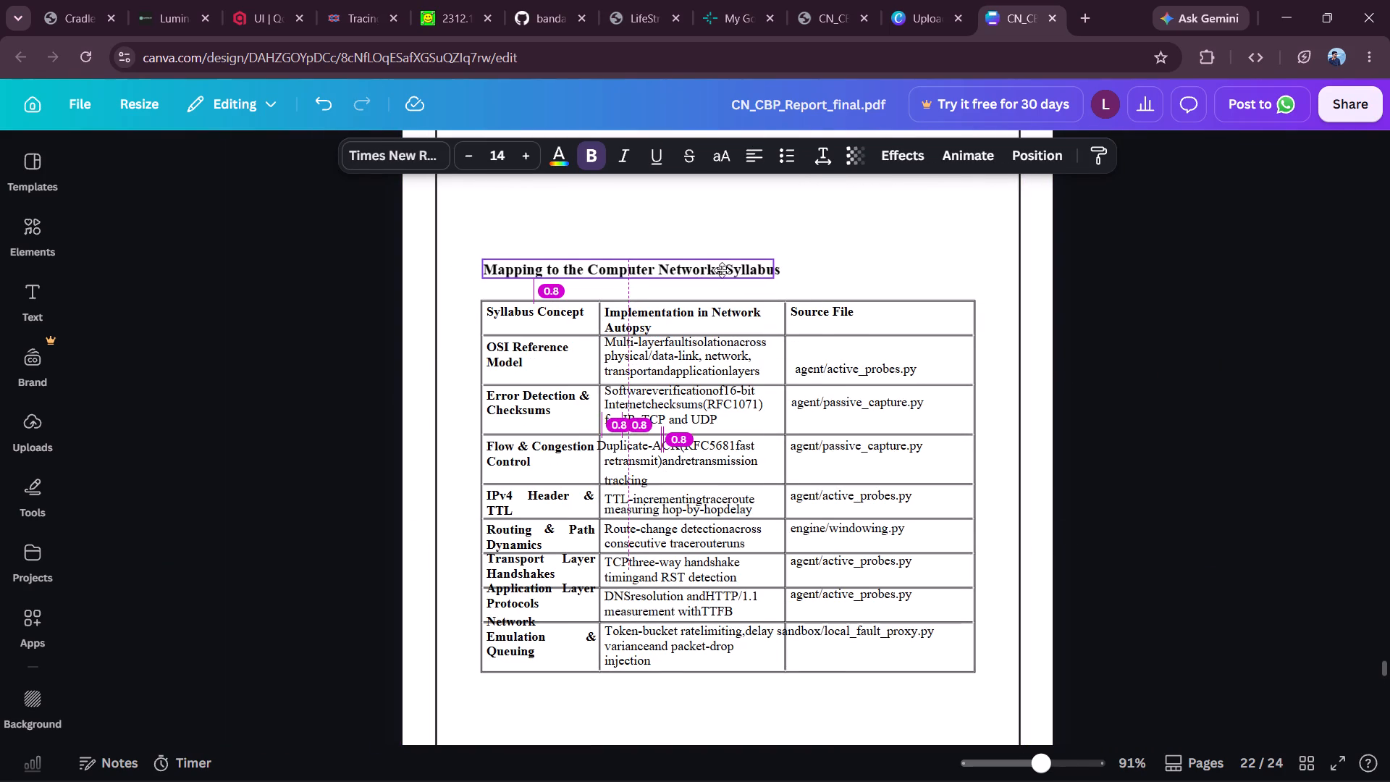
drag(722, 270, 722, 274)
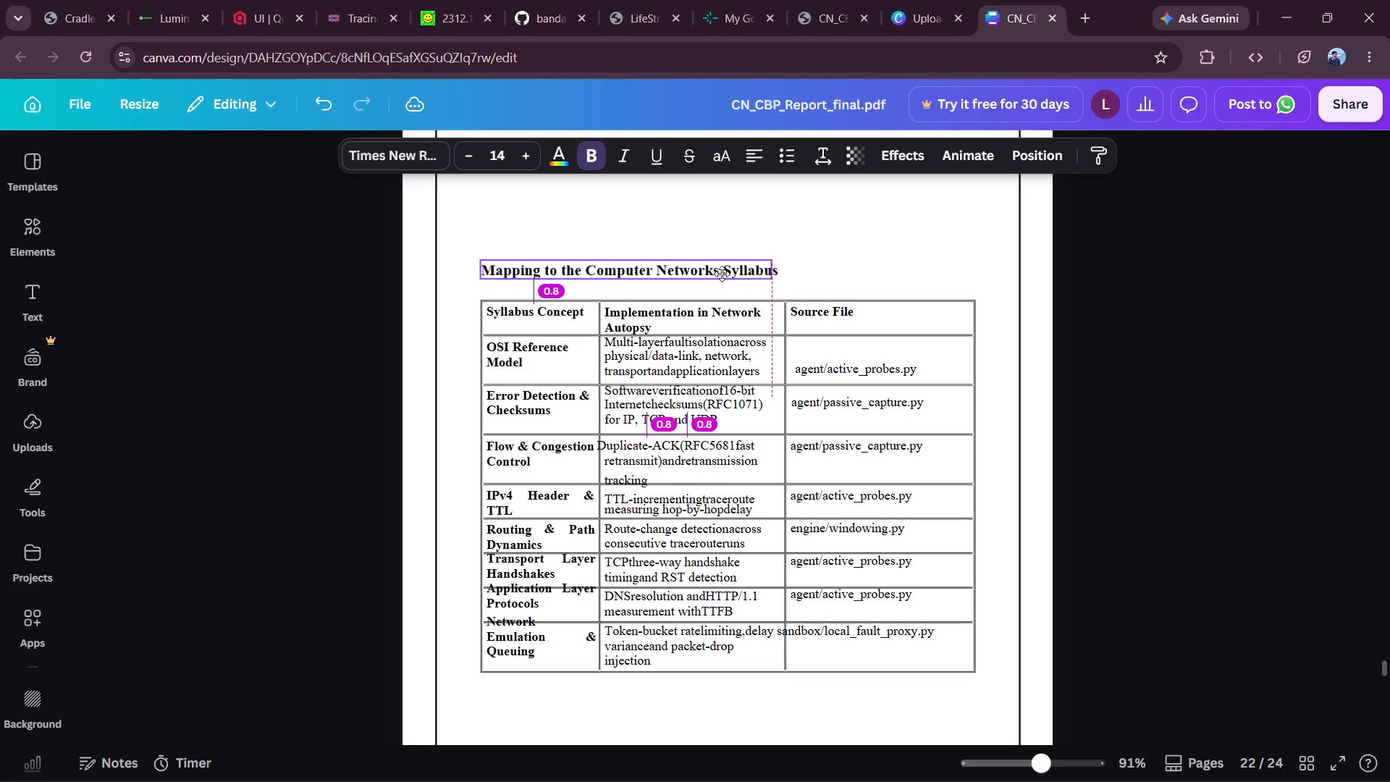
Nudge the "Mapping to the Computer Networks Syllabus" heading into place above the table on page 22 and deselect it.
drag(722, 274, 720, 274)
click(907, 207)
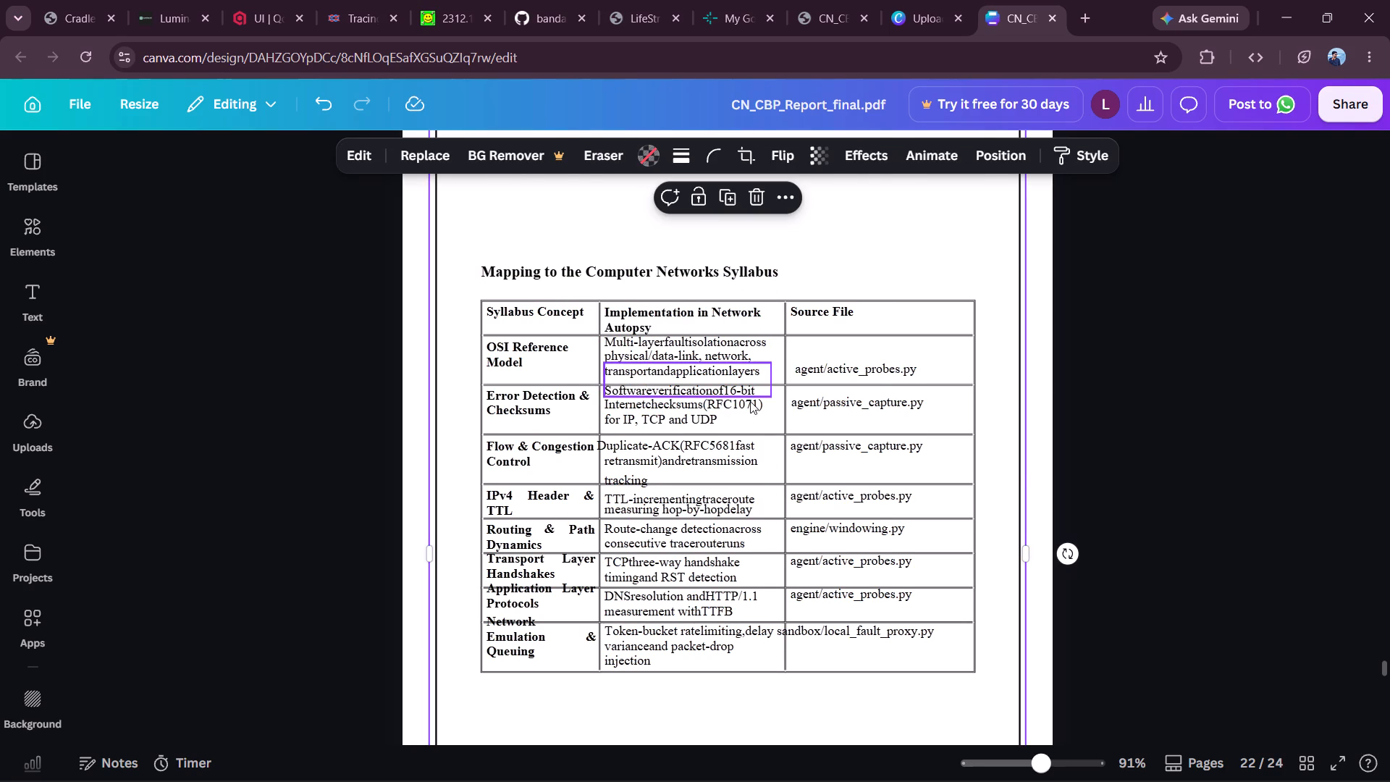
Look through the report pages around page 22 to examine their layout, and come back to the syllabus mapping table.
scroll(750, 401, up, 1)
scroll(750, 401, down, 9)
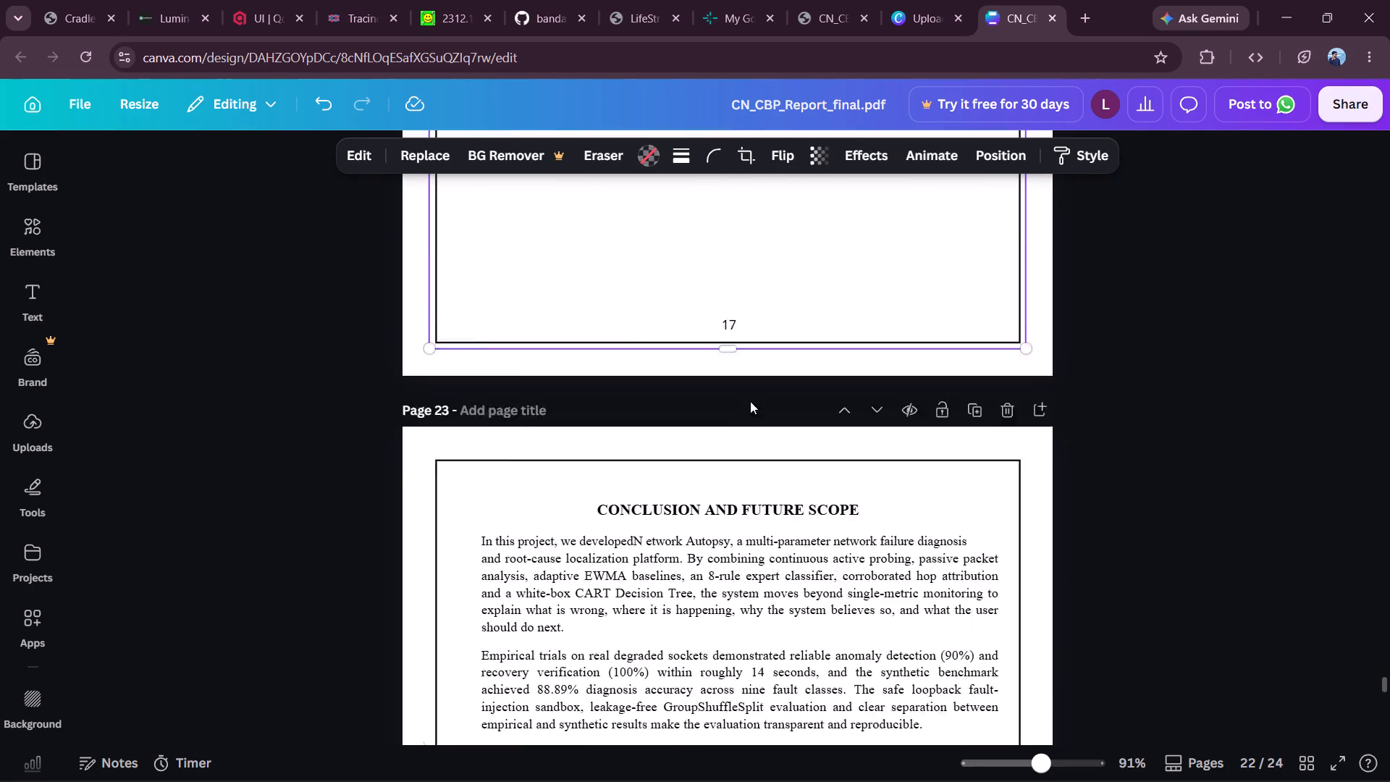
scroll(750, 401, down, 1)
scroll(750, 401, up, 4)
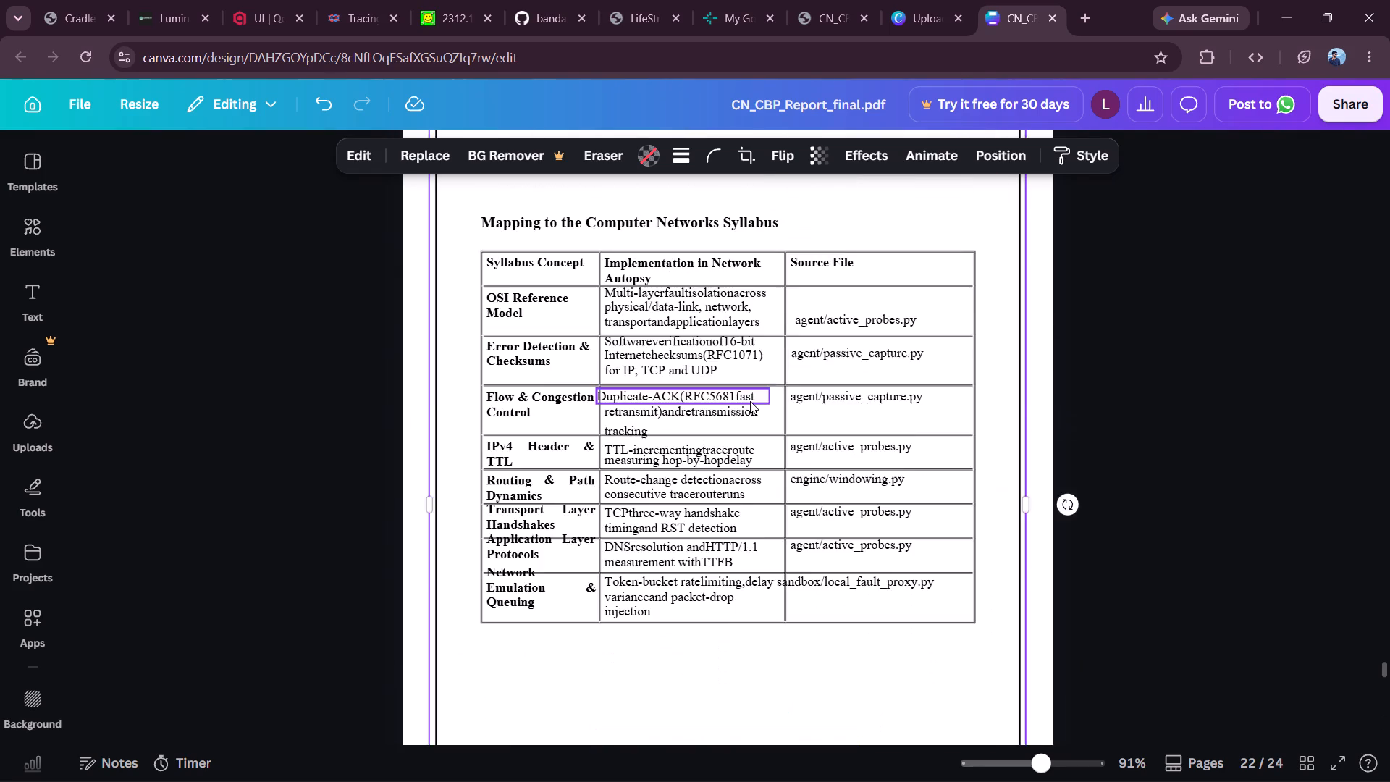
scroll(750, 401, up, 5)
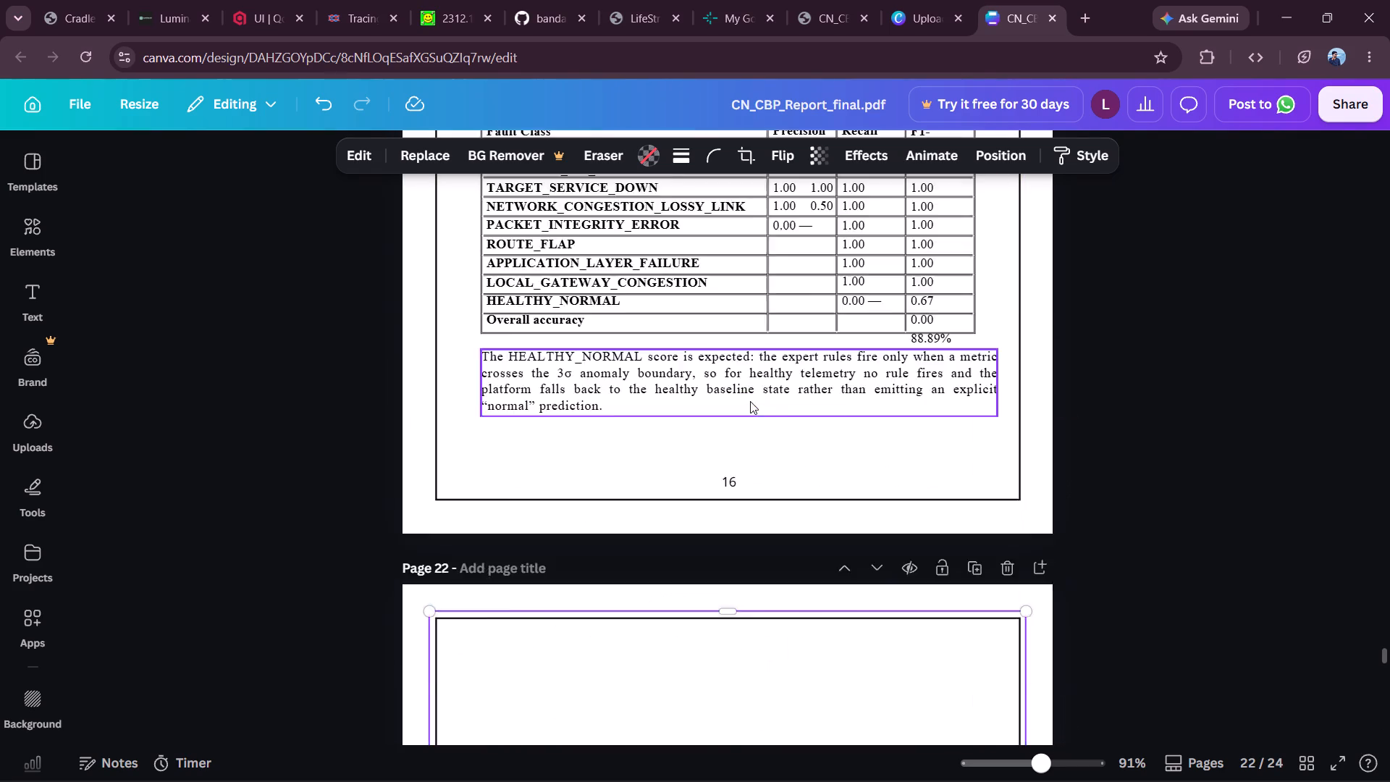
scroll(750, 401, up, 3)
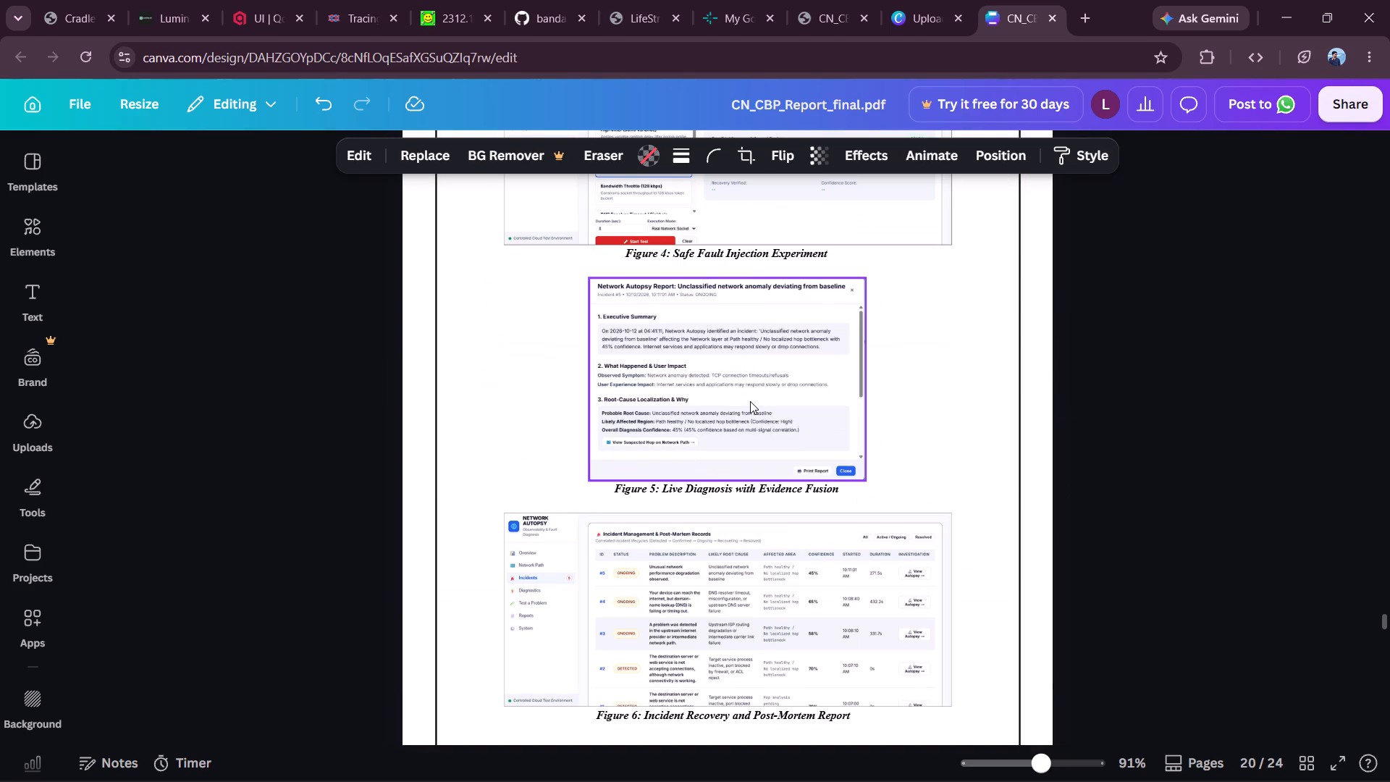
scroll(750, 401, up, 1)
scroll(750, 401, down, 2)
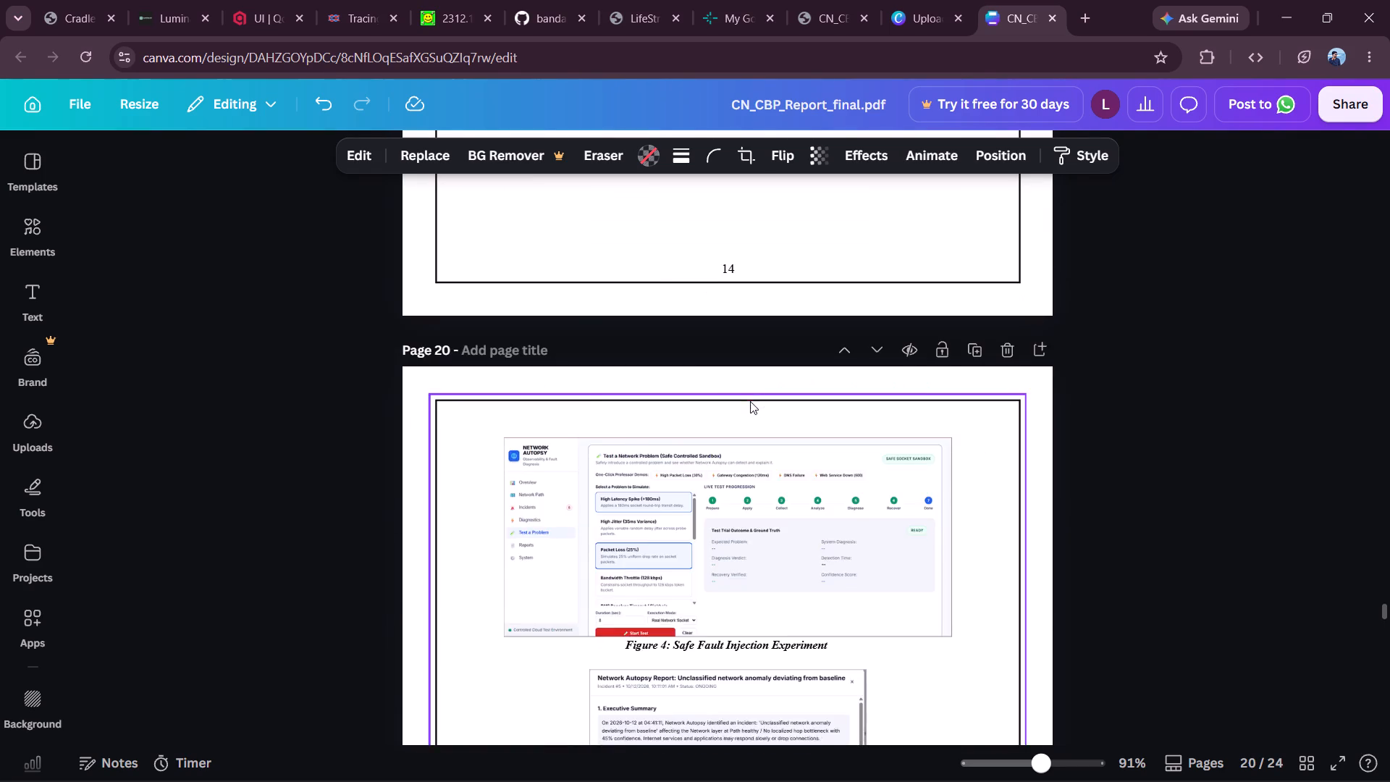
scroll(750, 401, down, 5)
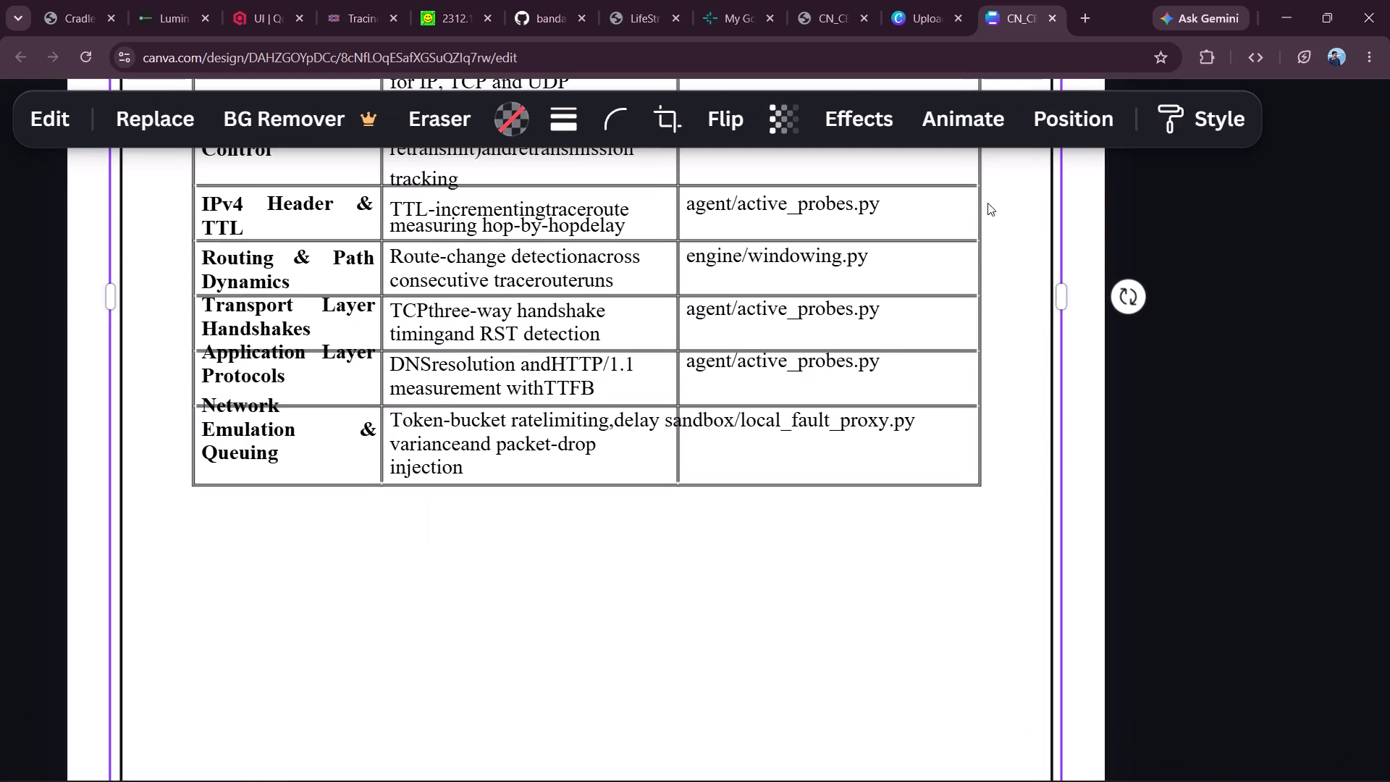
Insert spaces before "sandbox/local_fault_proxy.py" in the table's last row so the path sits inside the Source File column.
click(980, 235)
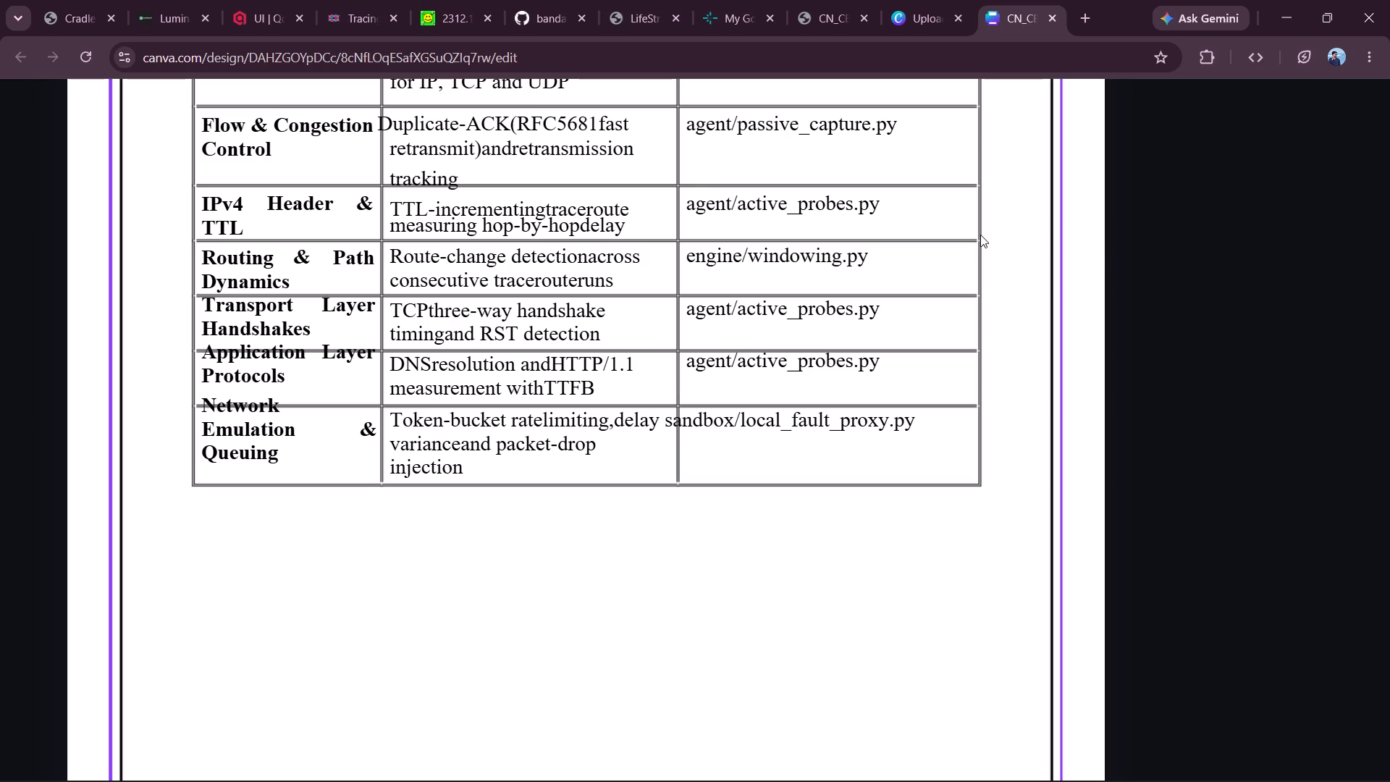
click(704, 452)
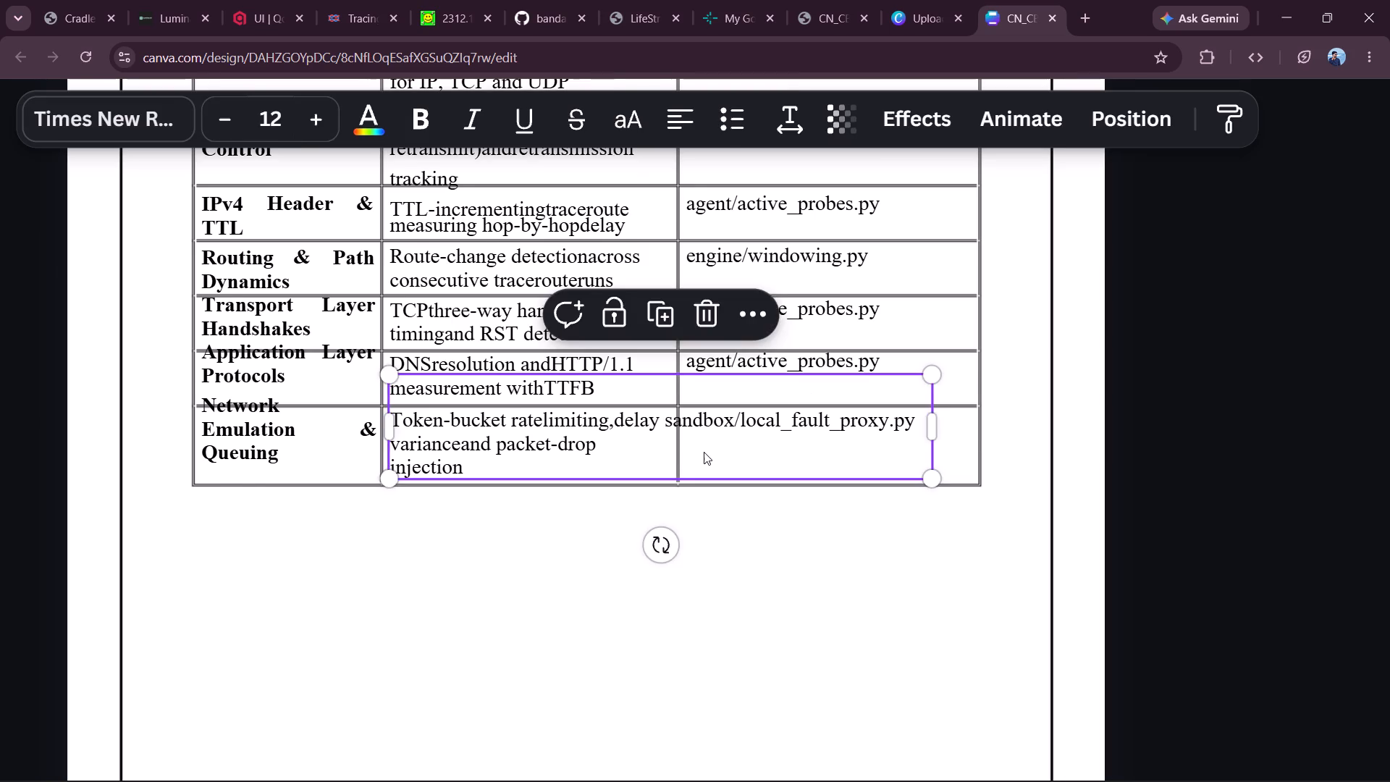
scroll(704, 452, up, 2)
scroll(704, 452, down, 1)
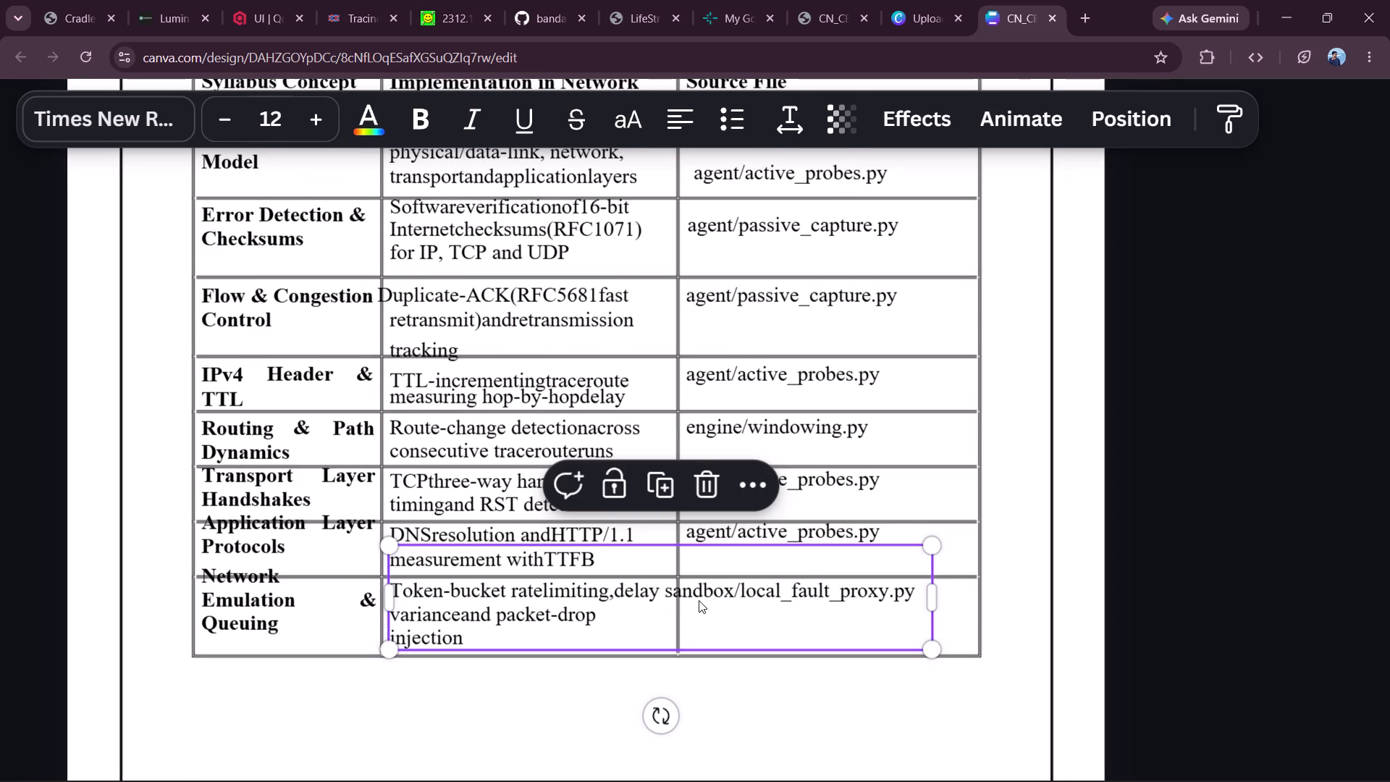
click(694, 594)
click(652, 594)
click(664, 594)
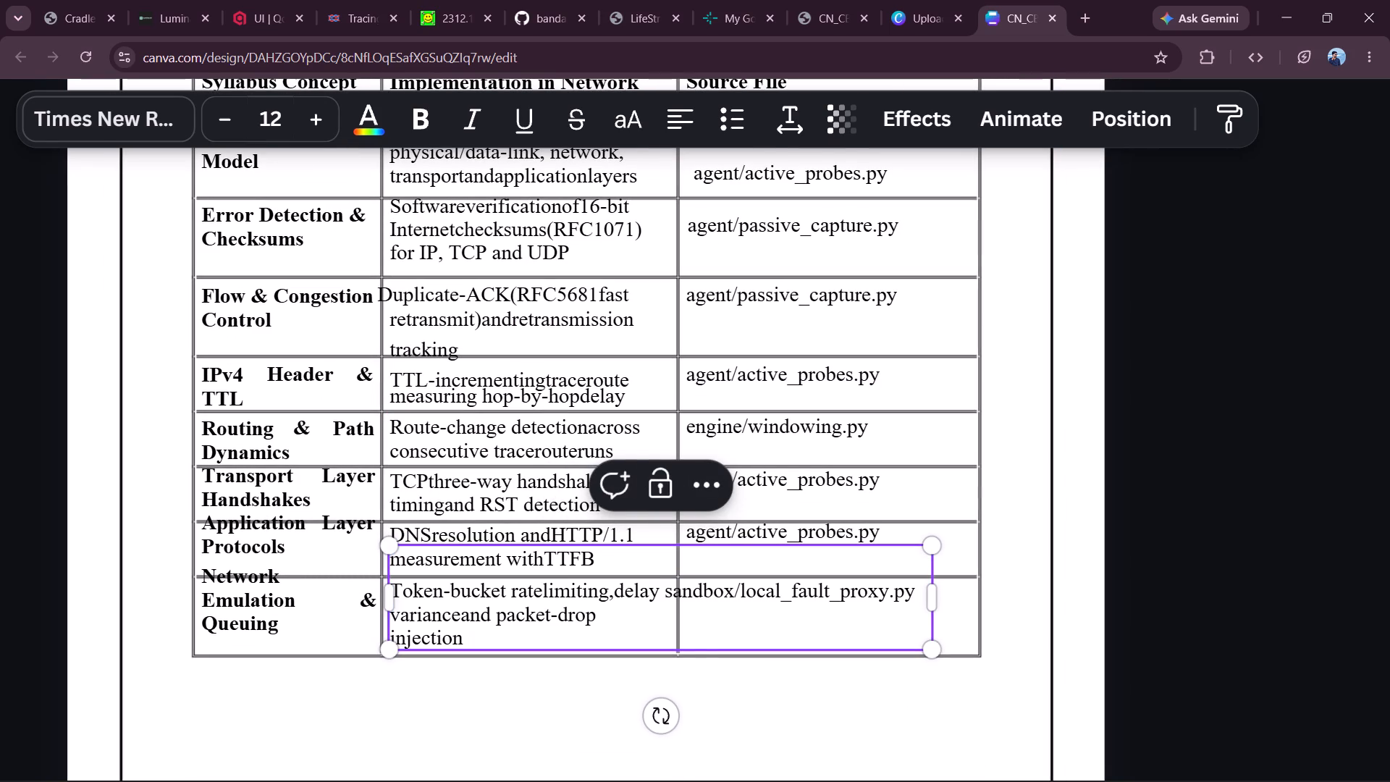
key(space)
key(space)
key(space)
key(space)
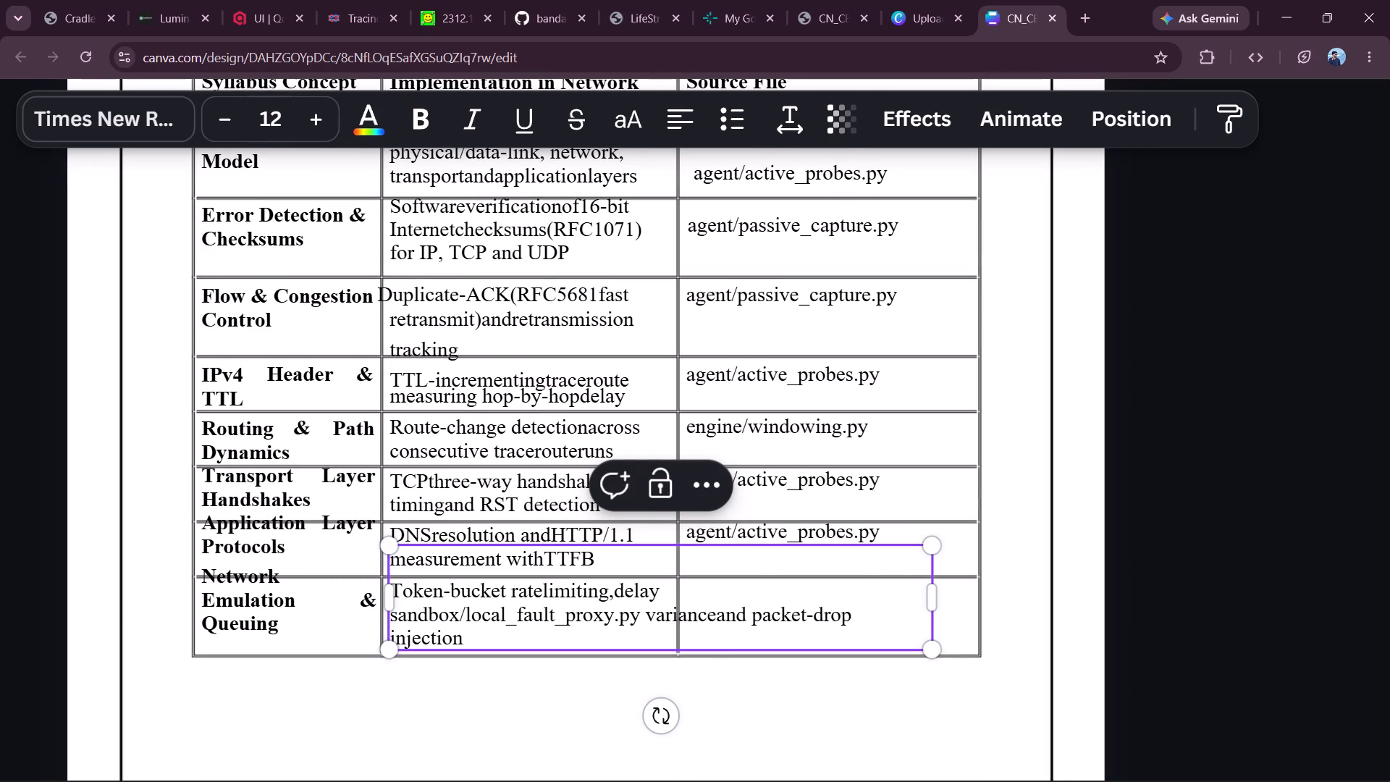
key(BackSpace)
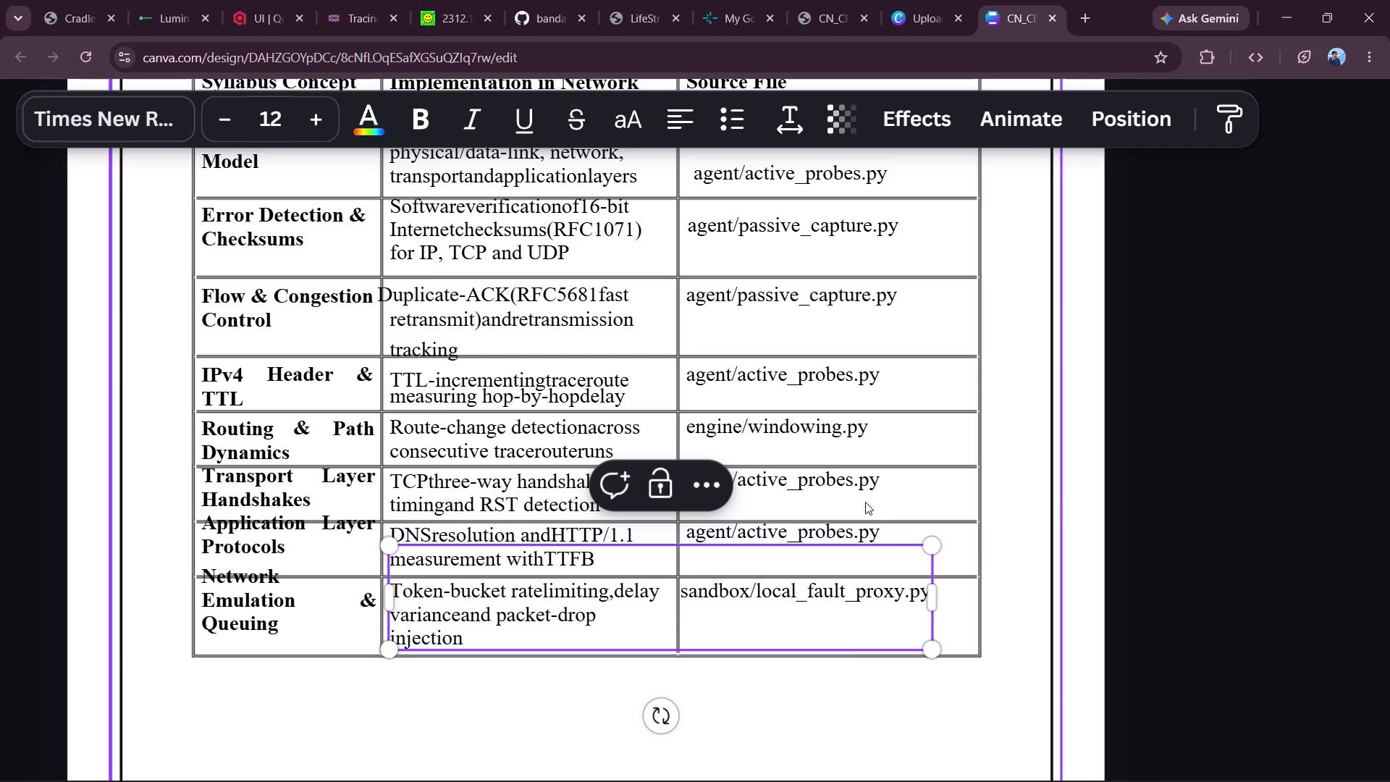
click(883, 484)
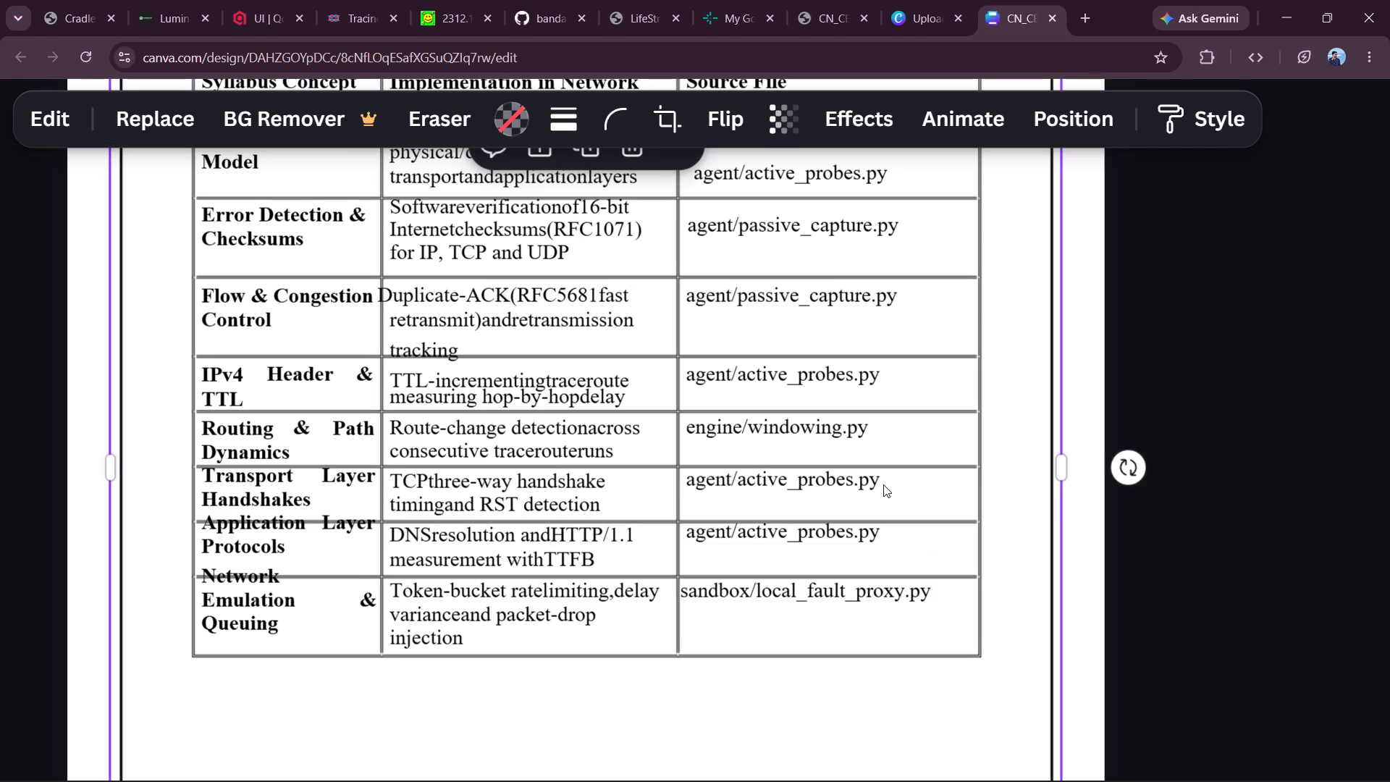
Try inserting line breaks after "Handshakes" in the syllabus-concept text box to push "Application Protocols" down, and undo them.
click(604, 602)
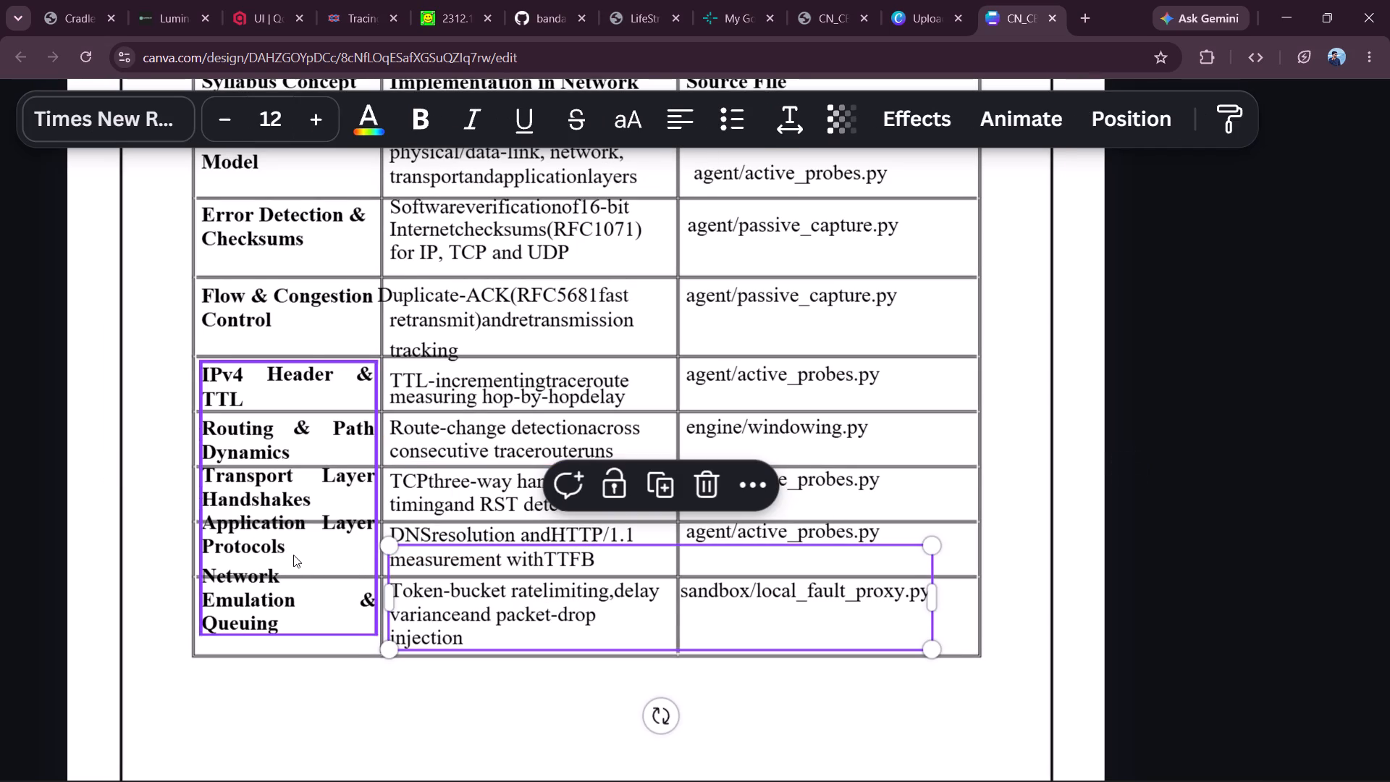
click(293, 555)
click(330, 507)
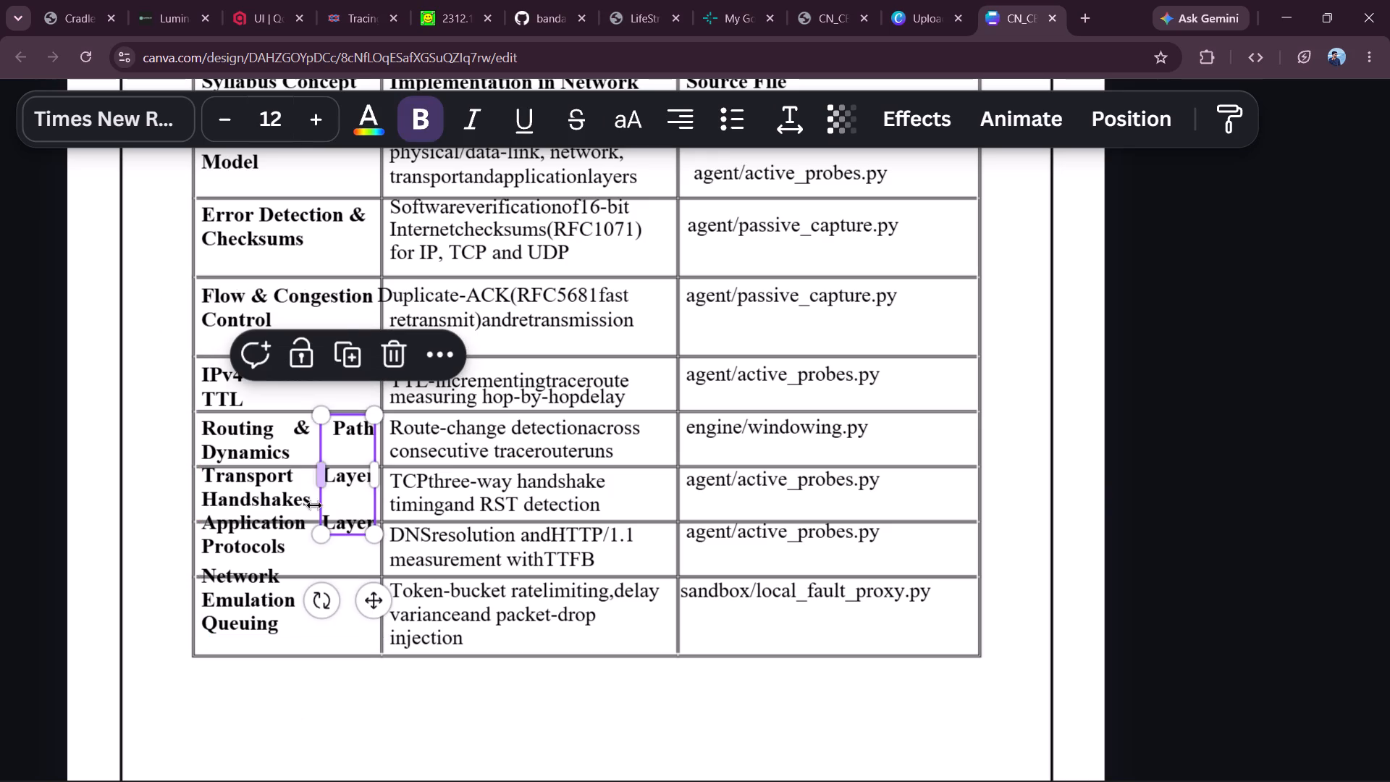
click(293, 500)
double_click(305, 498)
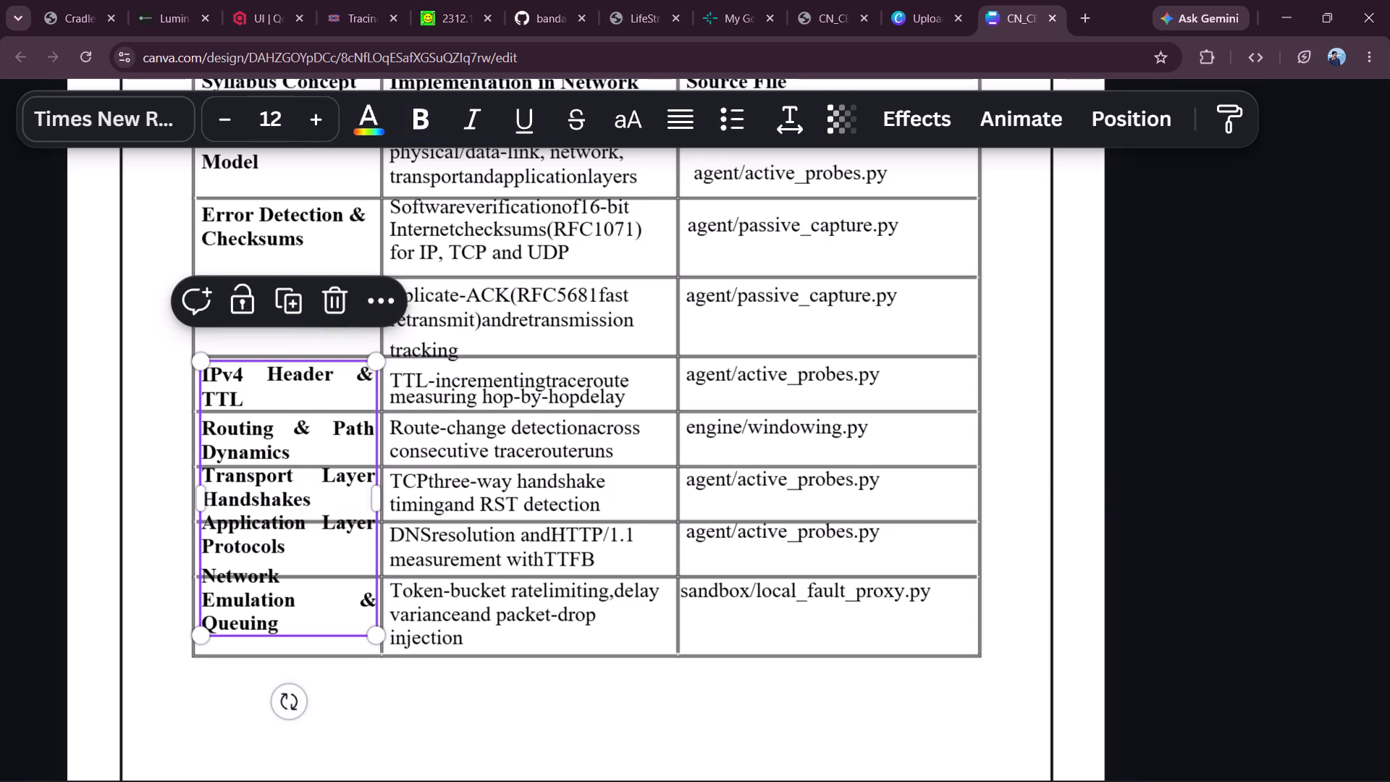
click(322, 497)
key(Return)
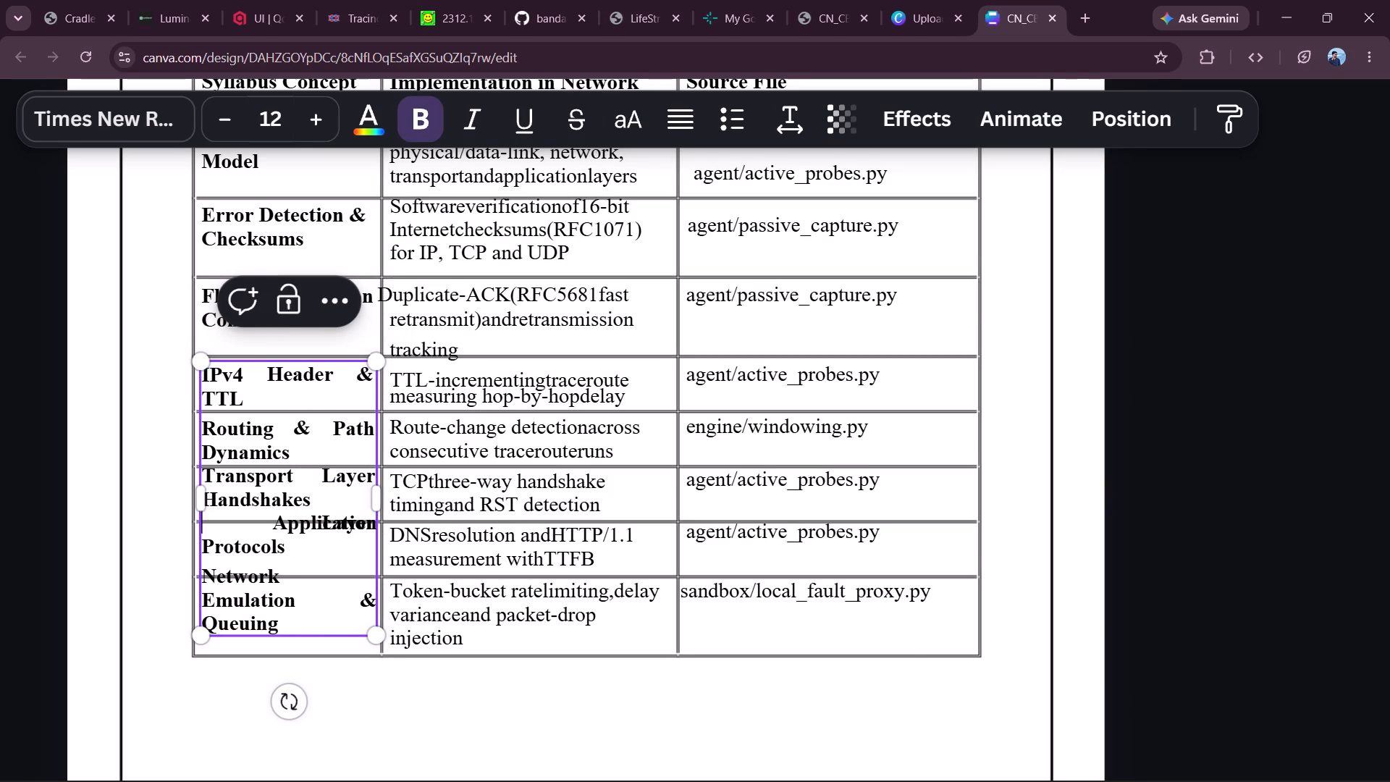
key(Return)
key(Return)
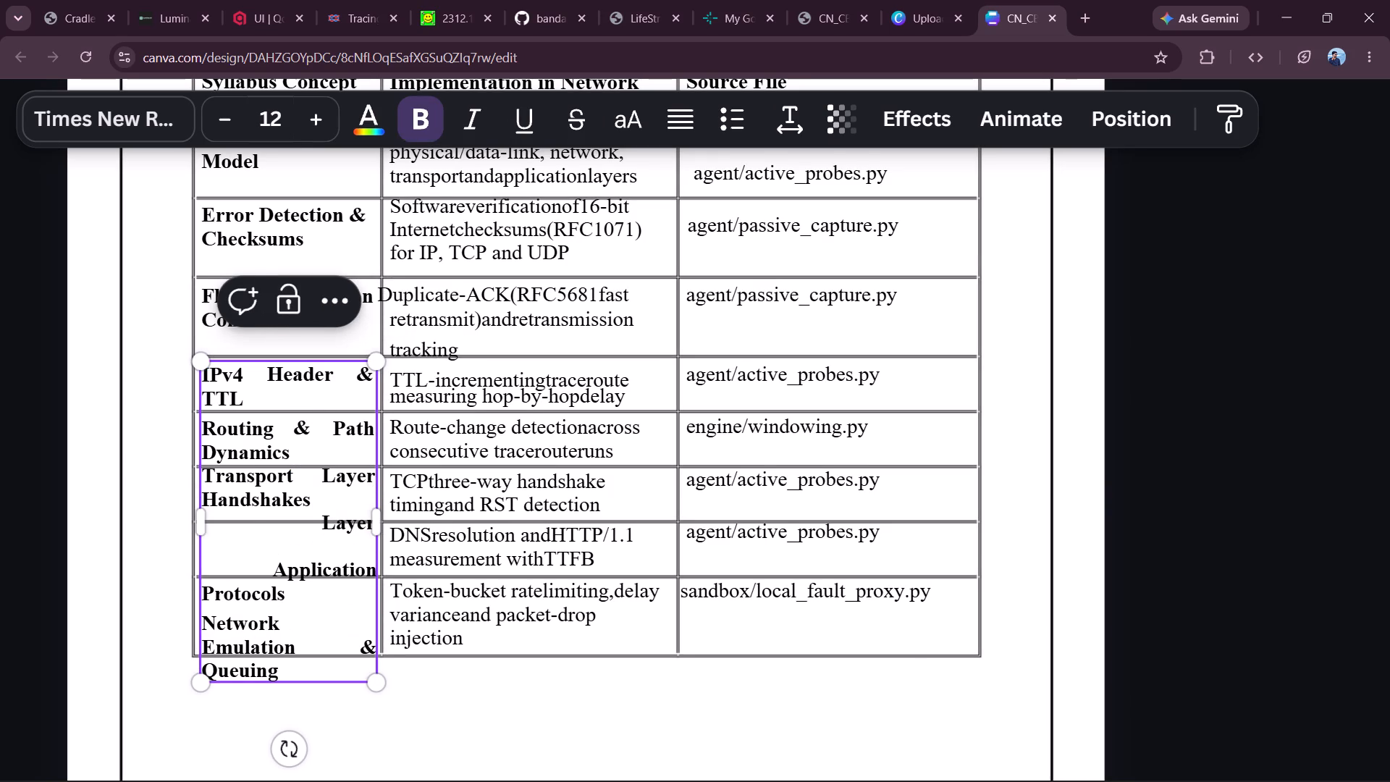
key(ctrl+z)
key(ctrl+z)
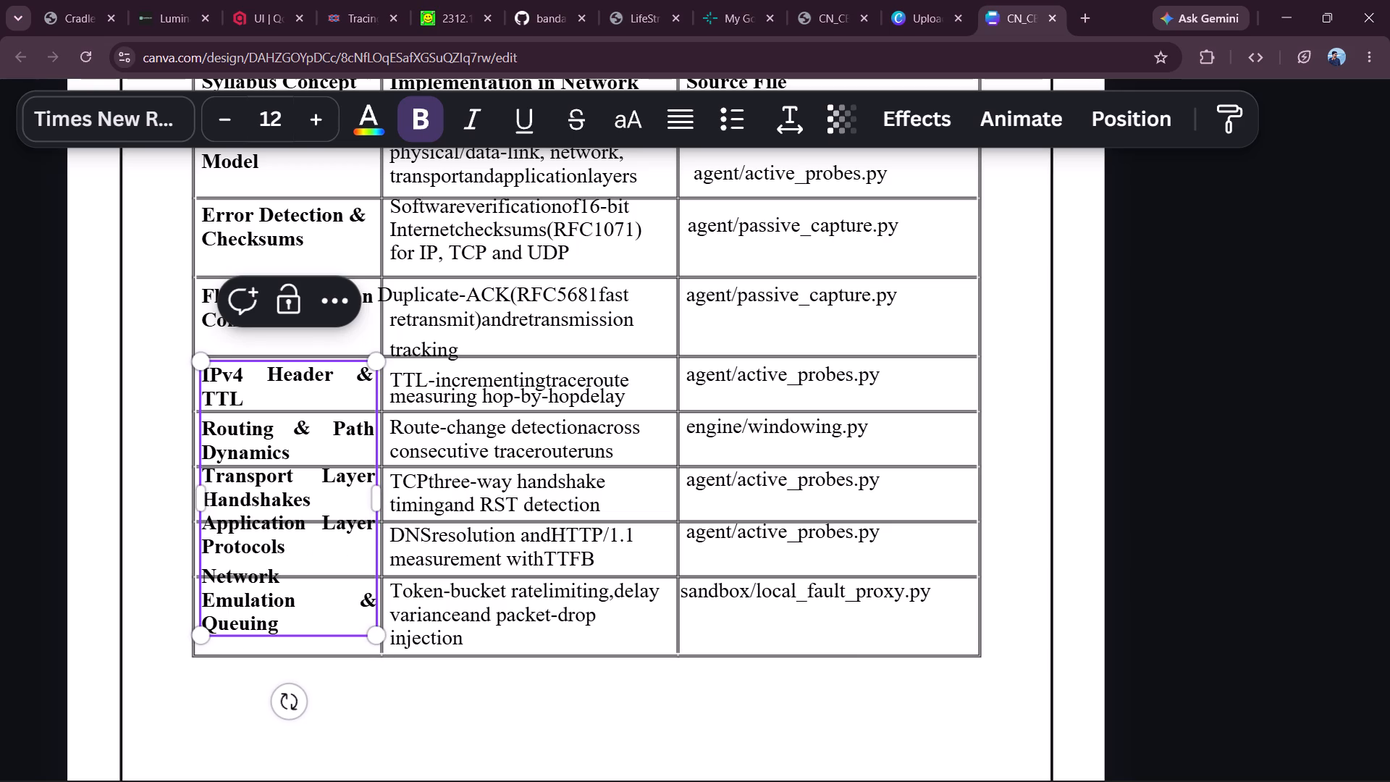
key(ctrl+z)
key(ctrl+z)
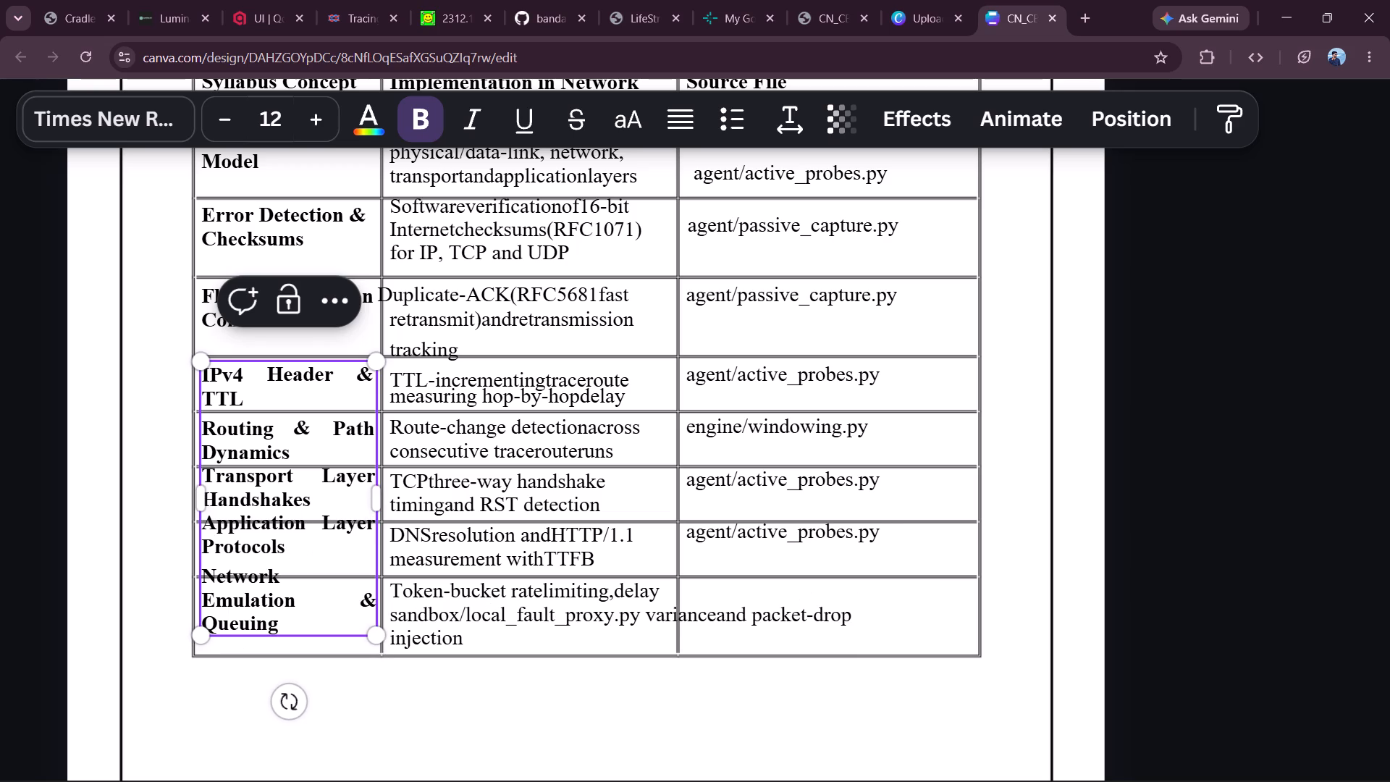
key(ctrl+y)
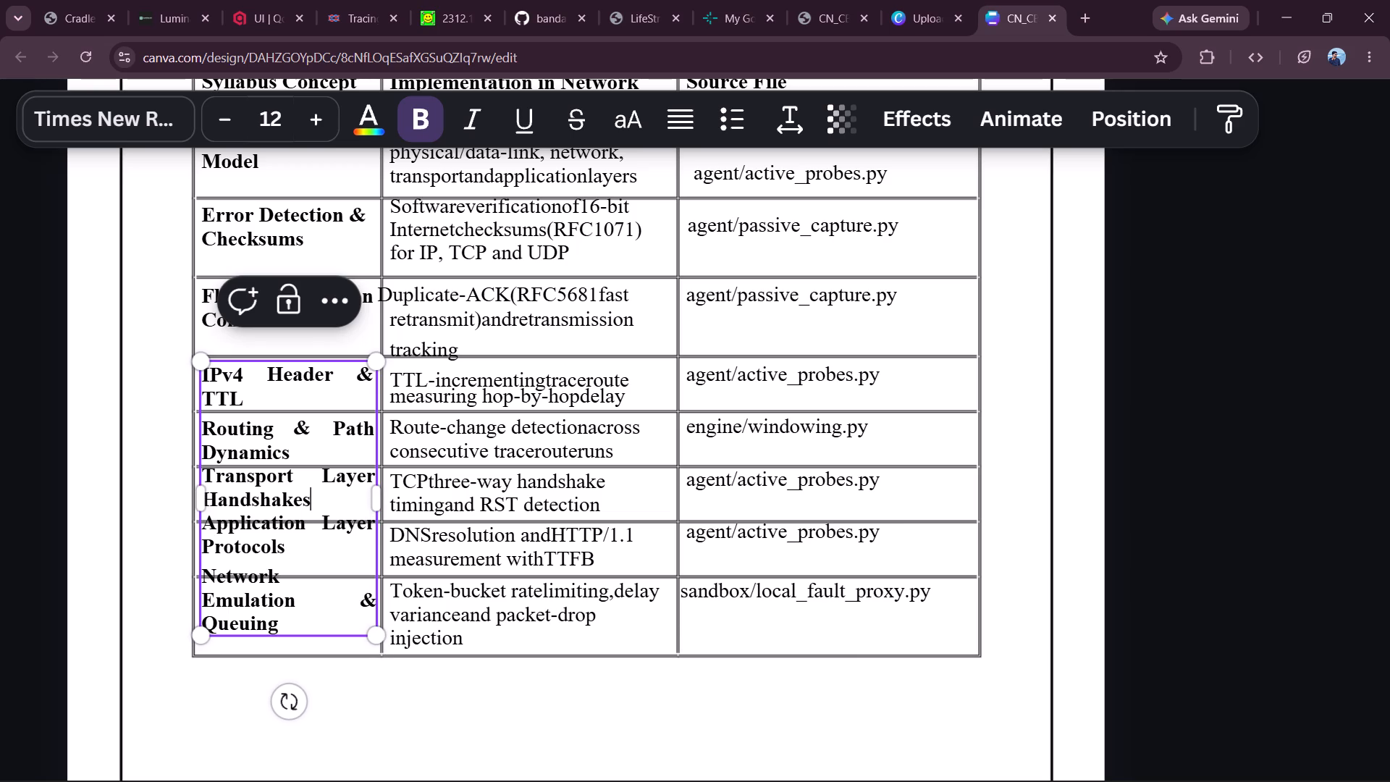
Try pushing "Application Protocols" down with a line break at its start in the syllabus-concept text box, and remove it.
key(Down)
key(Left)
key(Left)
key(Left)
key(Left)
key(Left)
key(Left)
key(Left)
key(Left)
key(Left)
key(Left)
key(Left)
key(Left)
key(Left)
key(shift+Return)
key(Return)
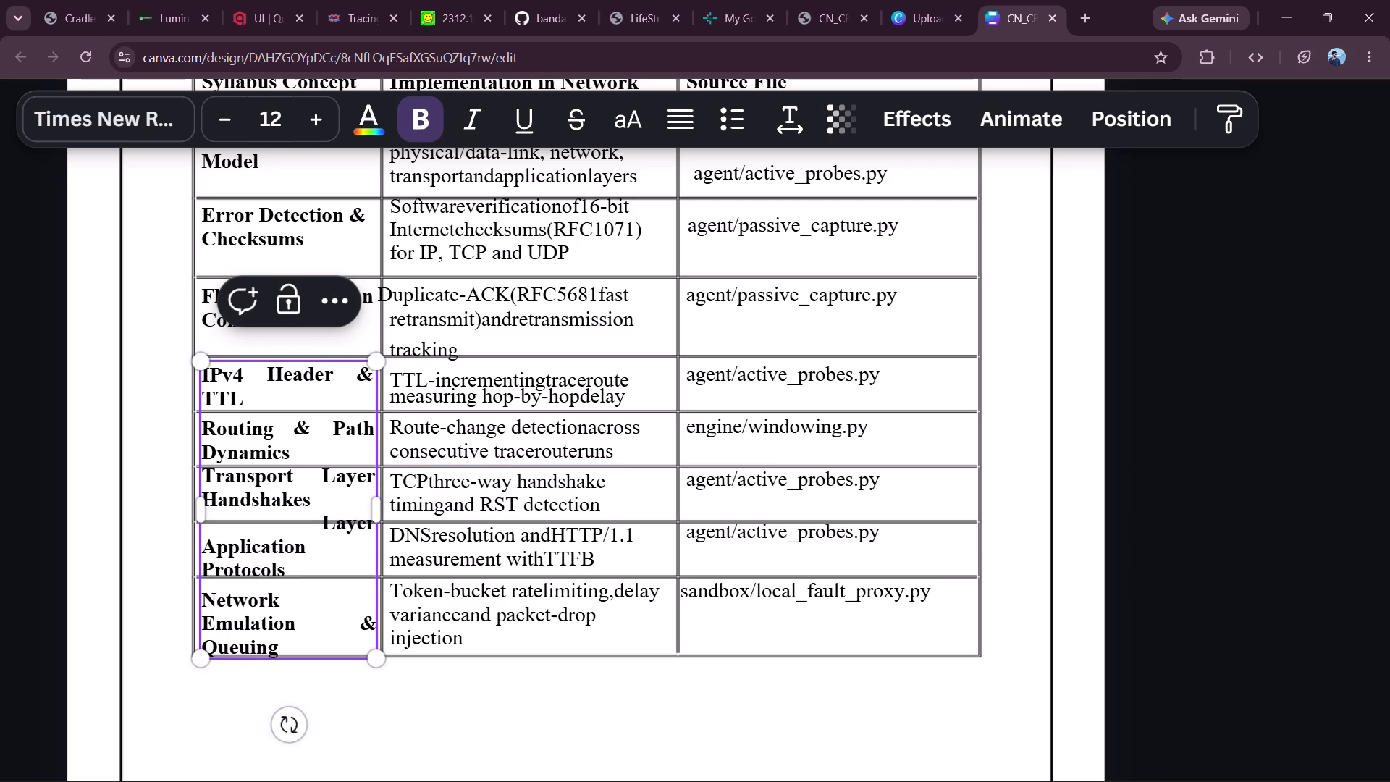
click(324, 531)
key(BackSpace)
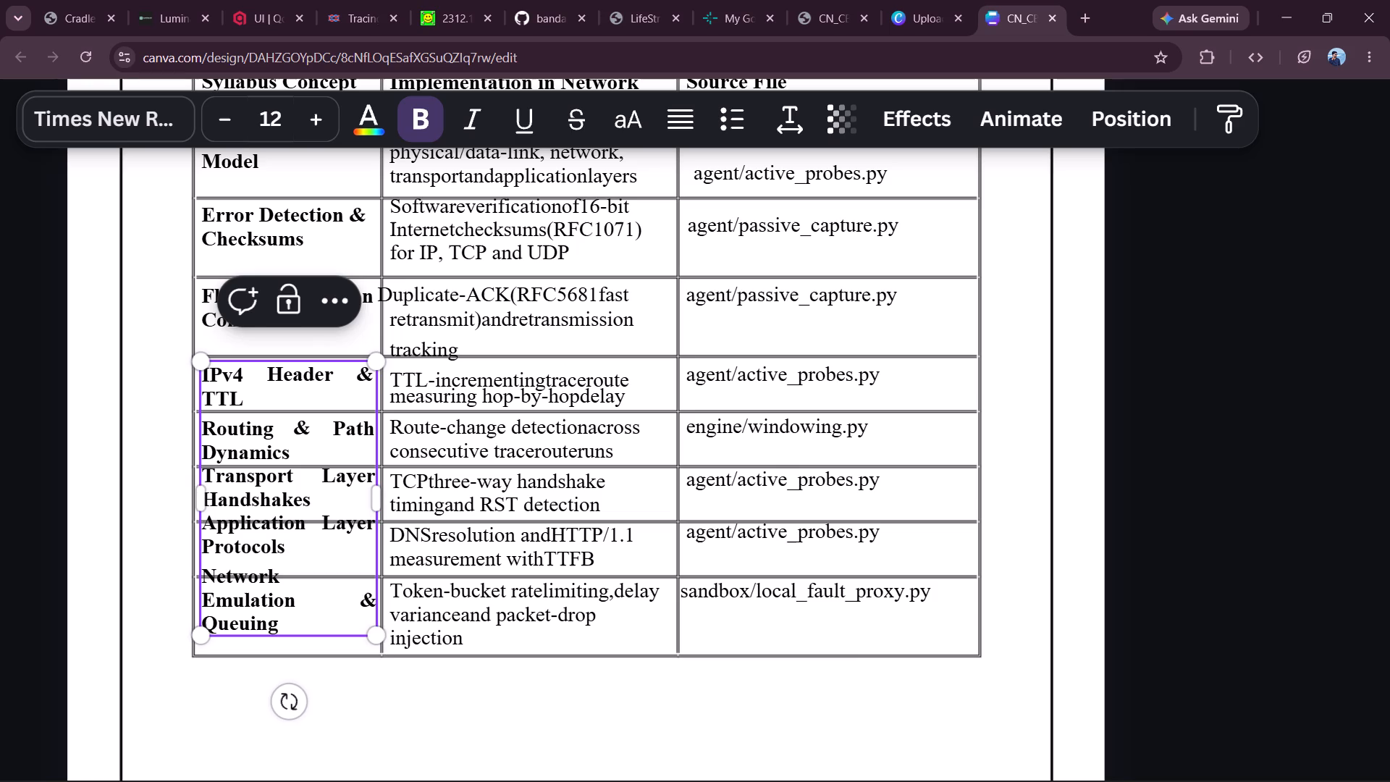
Insert a space and a line break between "Application" and "Protocols" in the syllabus-concept text box.
key(Down)
key(space)
key(space)
key(space)
key(BackSpace)
key(BackSpace)
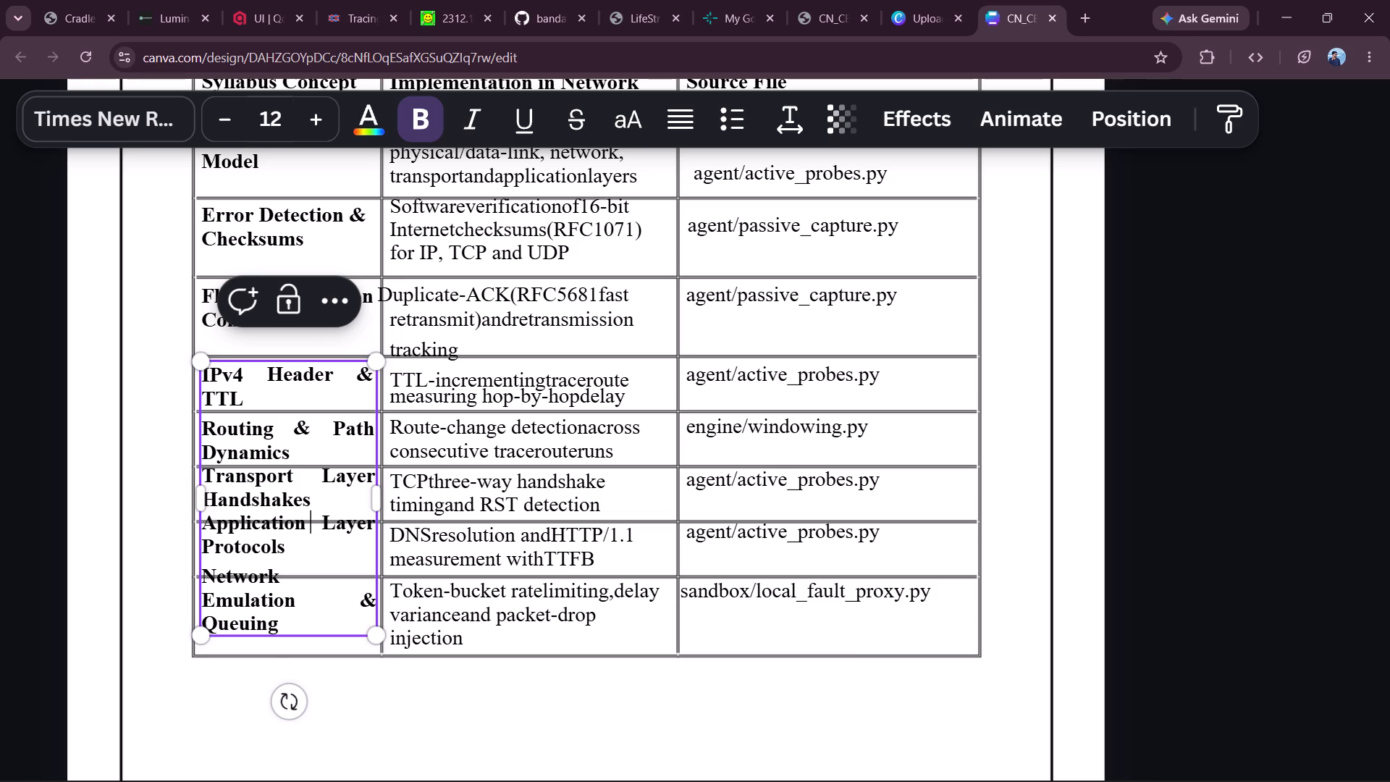
key(Right)
key(Right)
key(Right)
key(Left)
key(Left)
key(Left)
key(Return)
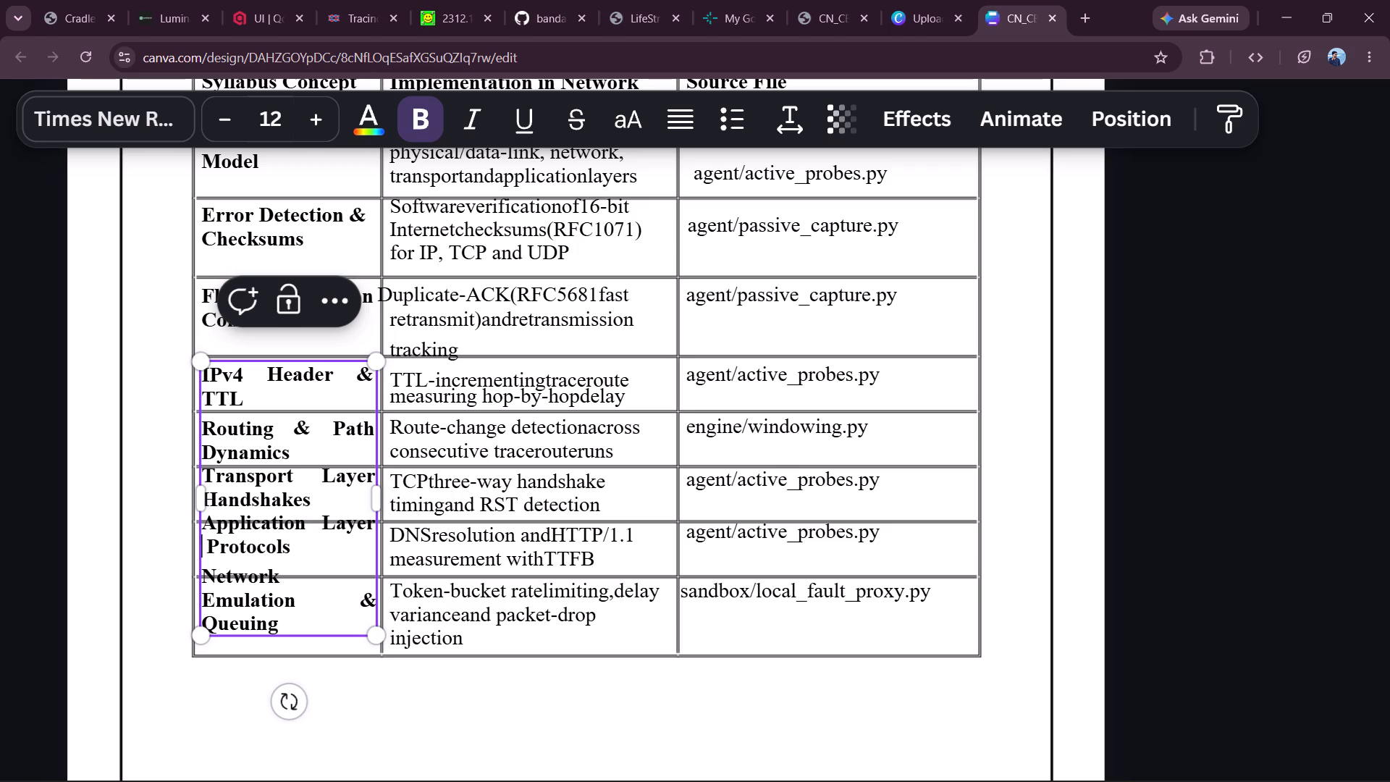
key(Left)
key(Up)
click(465, 471)
Undo the last edits that added the space before "Protocols" in the syllabus-concept text box.
click(363, 515)
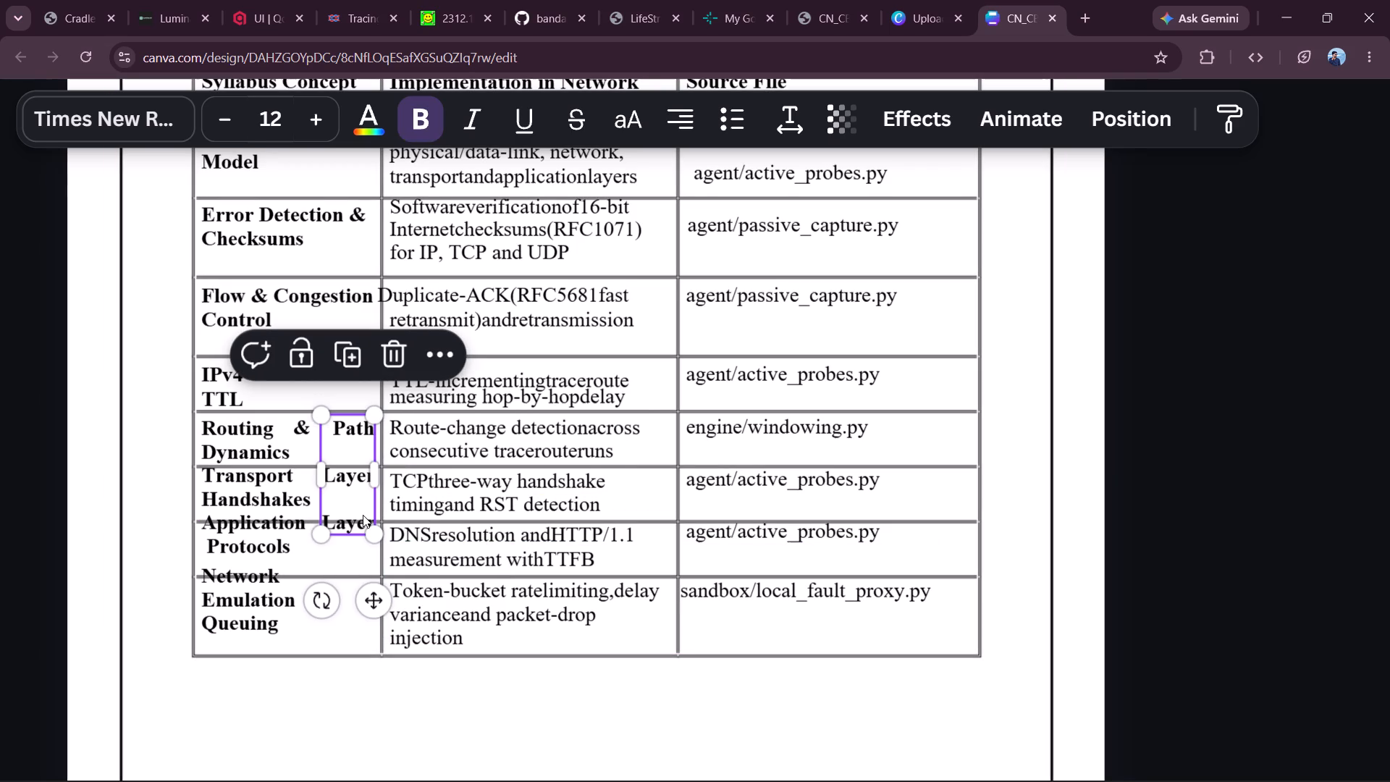
double_click(359, 507)
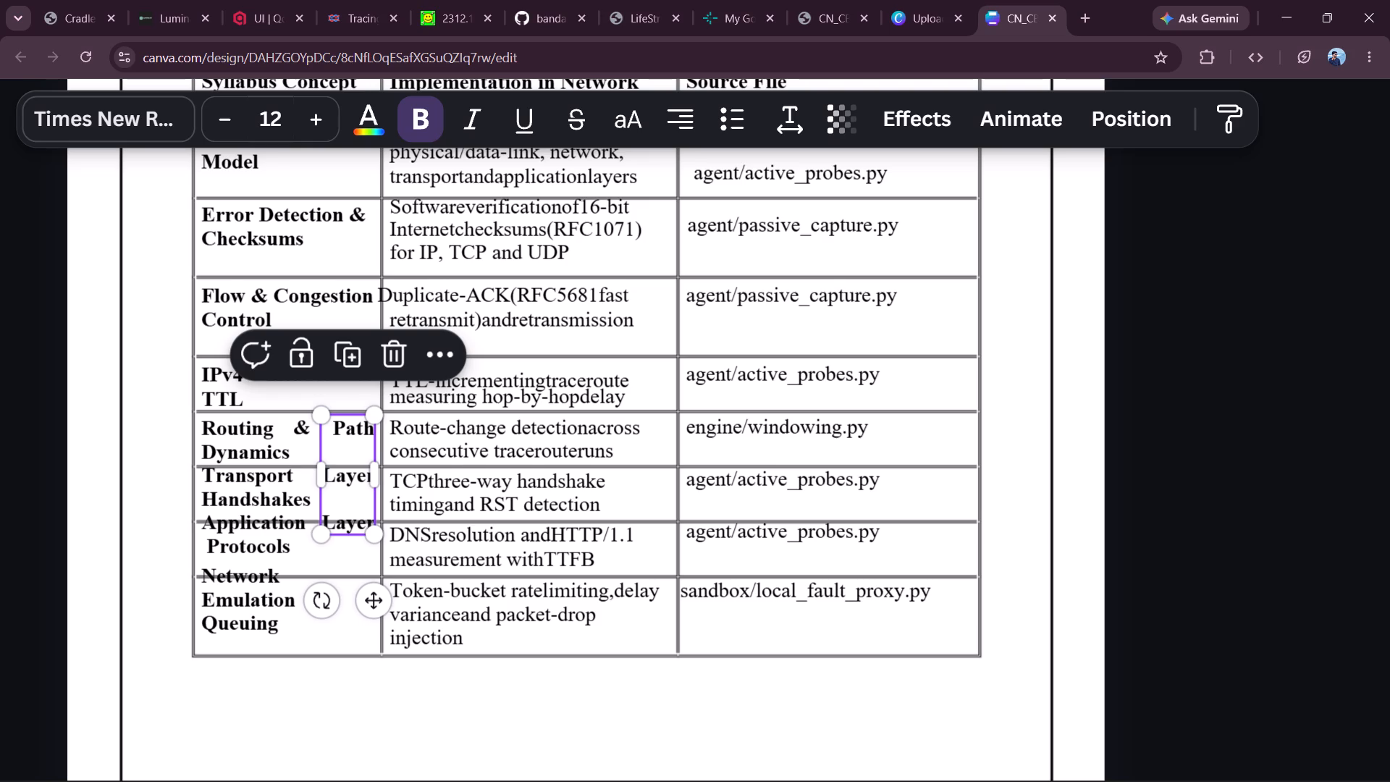
click(359, 507)
key(ctrl+z)
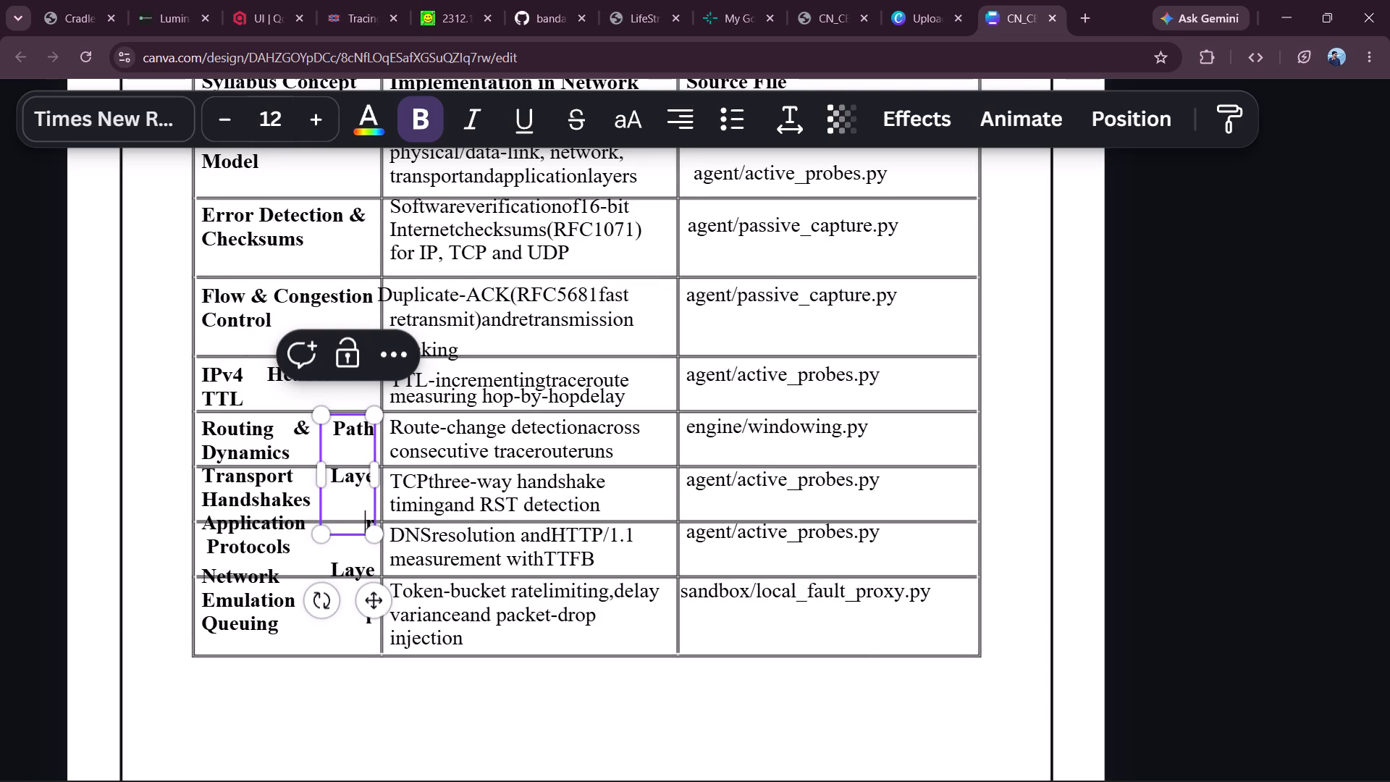
key(ctrl+z)
key(ctrl+z)
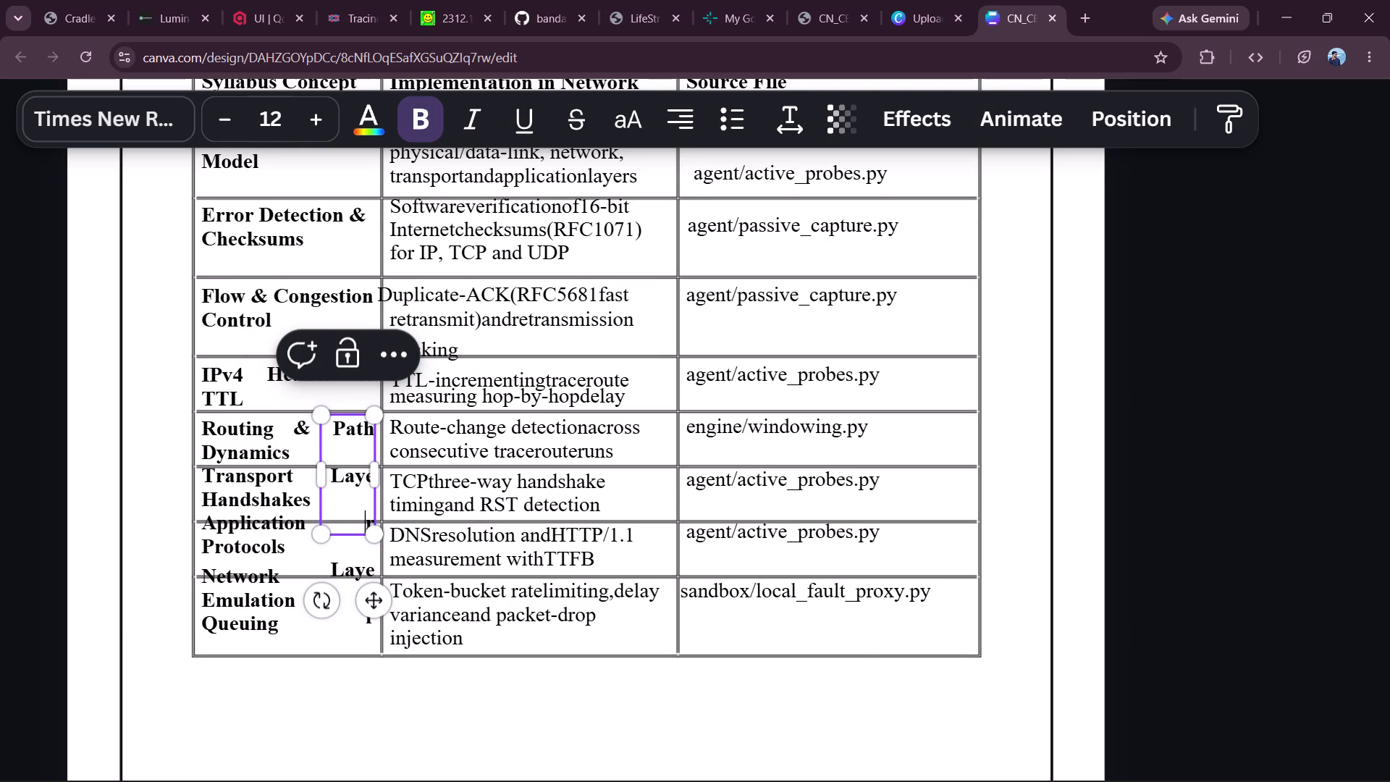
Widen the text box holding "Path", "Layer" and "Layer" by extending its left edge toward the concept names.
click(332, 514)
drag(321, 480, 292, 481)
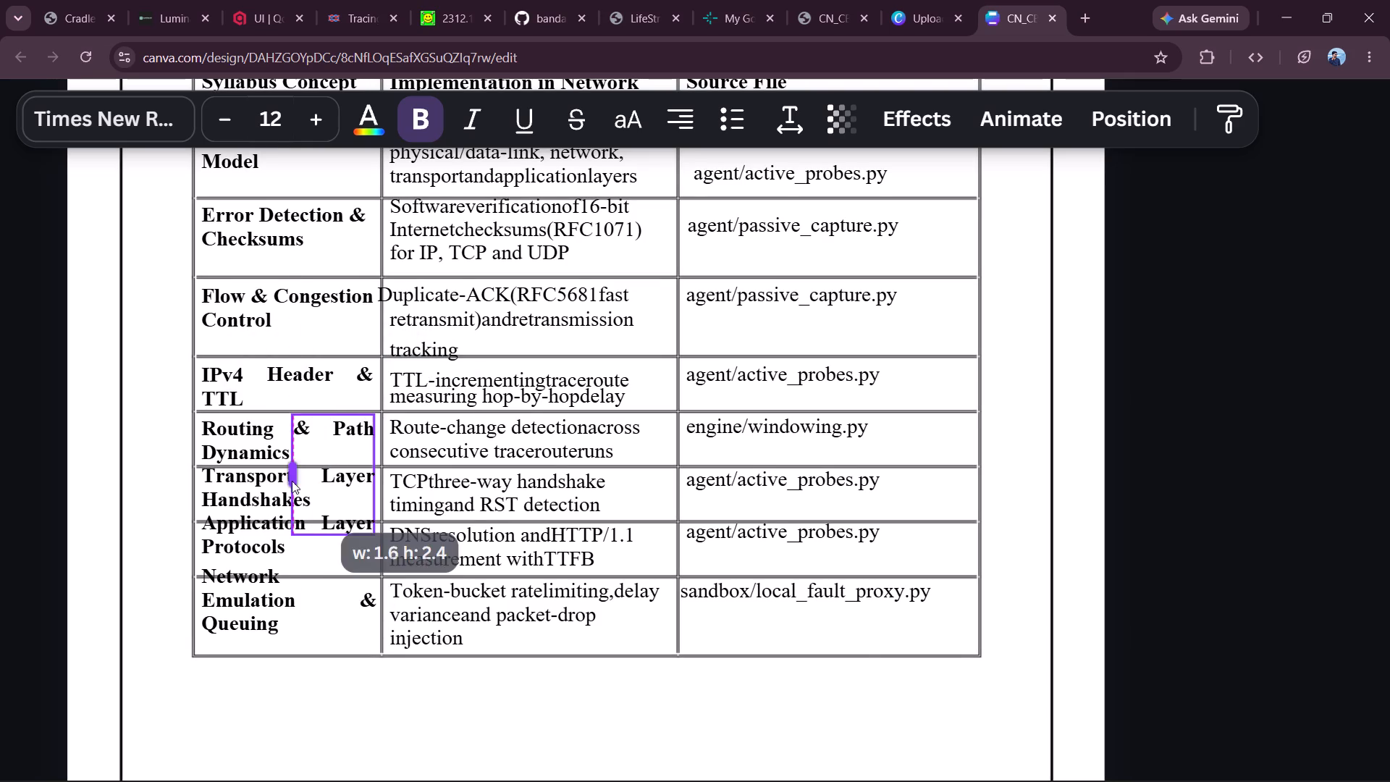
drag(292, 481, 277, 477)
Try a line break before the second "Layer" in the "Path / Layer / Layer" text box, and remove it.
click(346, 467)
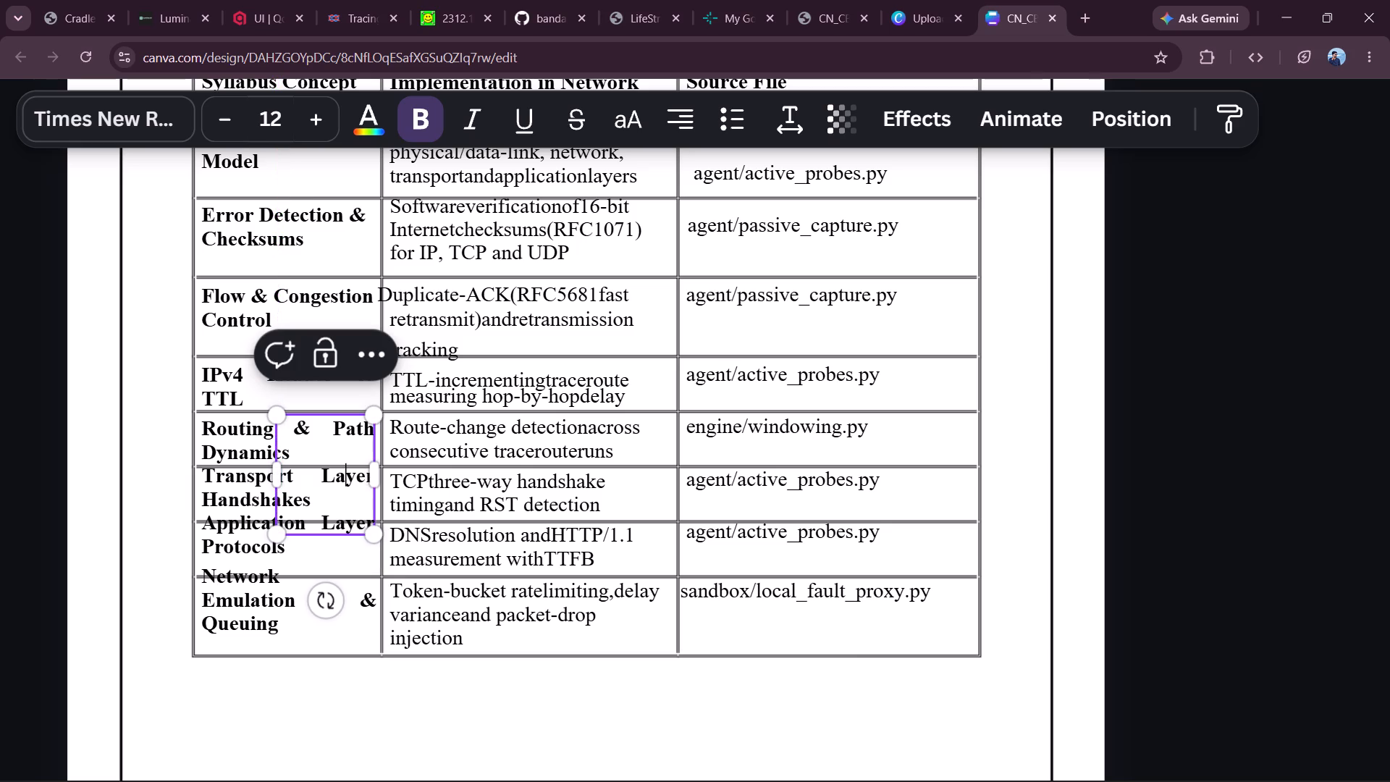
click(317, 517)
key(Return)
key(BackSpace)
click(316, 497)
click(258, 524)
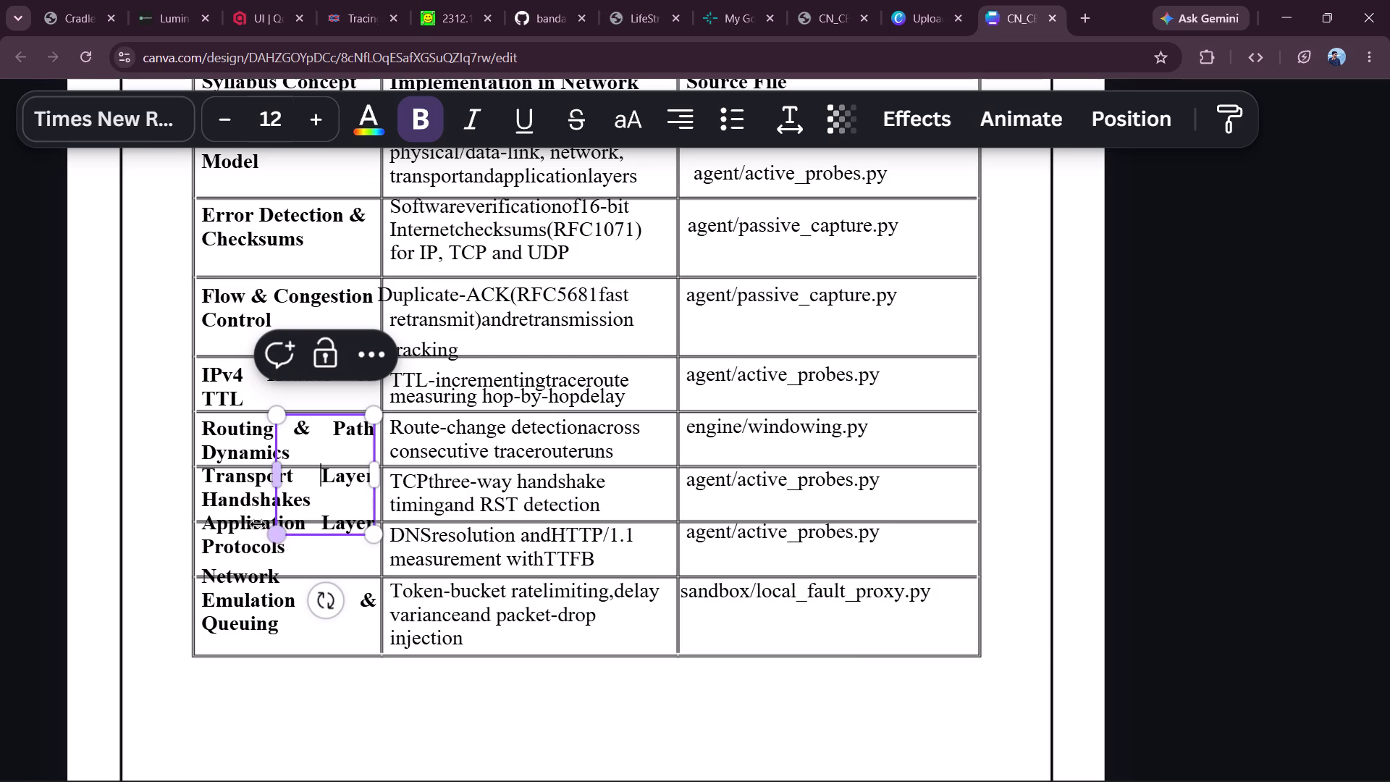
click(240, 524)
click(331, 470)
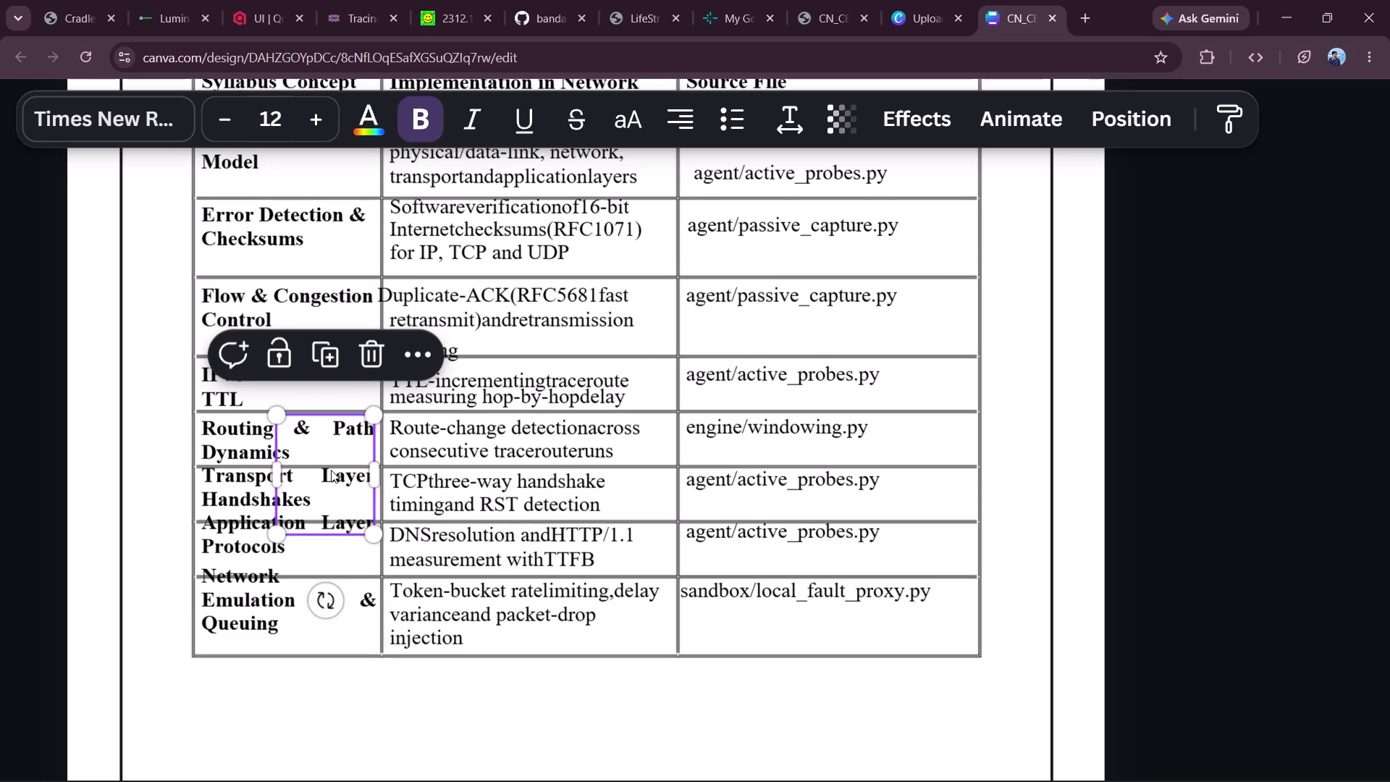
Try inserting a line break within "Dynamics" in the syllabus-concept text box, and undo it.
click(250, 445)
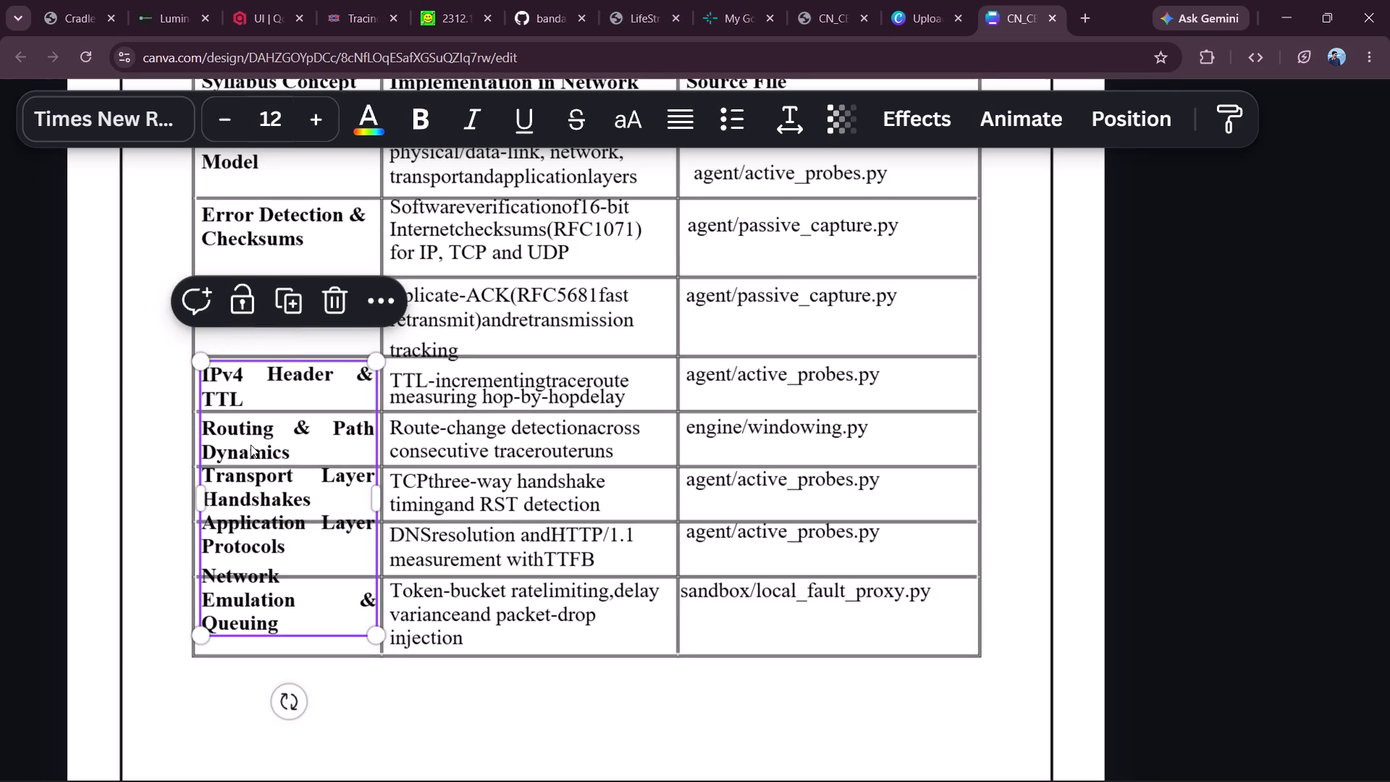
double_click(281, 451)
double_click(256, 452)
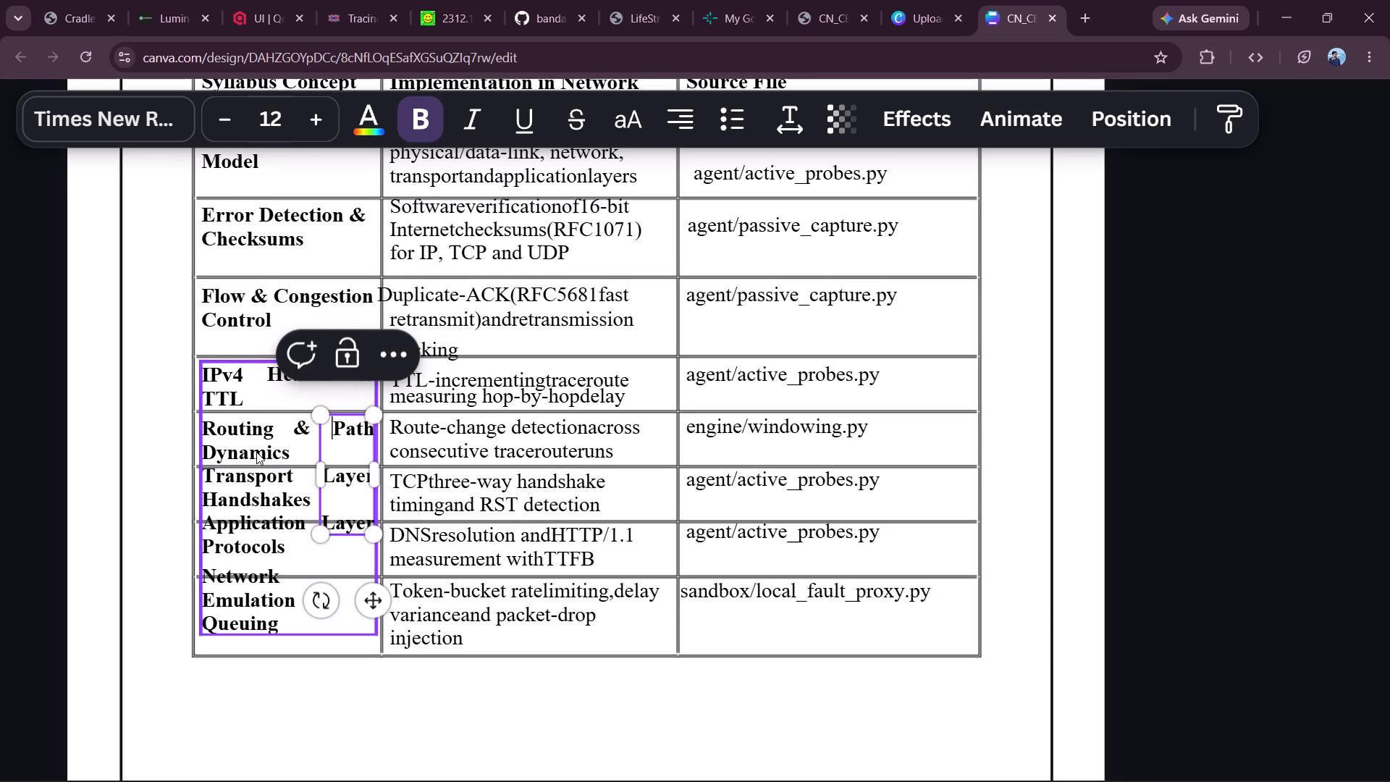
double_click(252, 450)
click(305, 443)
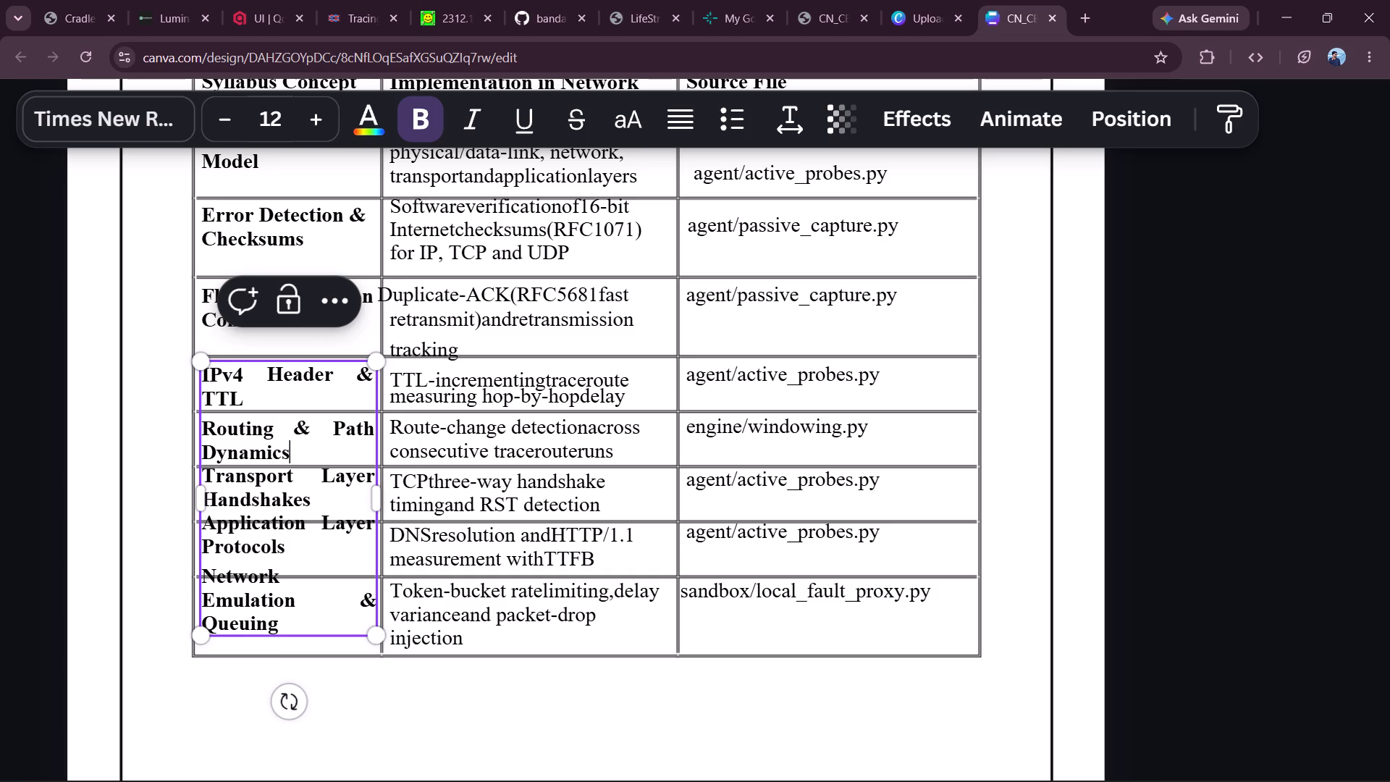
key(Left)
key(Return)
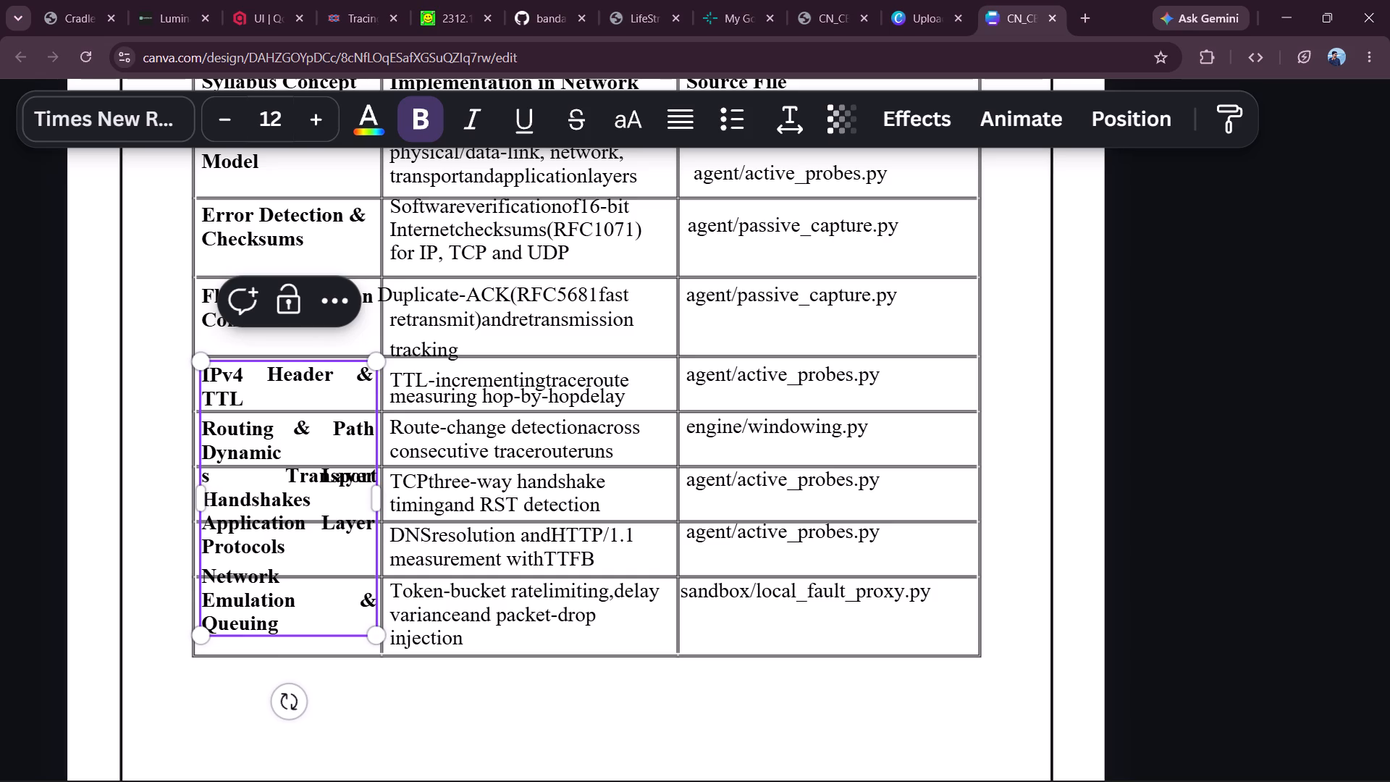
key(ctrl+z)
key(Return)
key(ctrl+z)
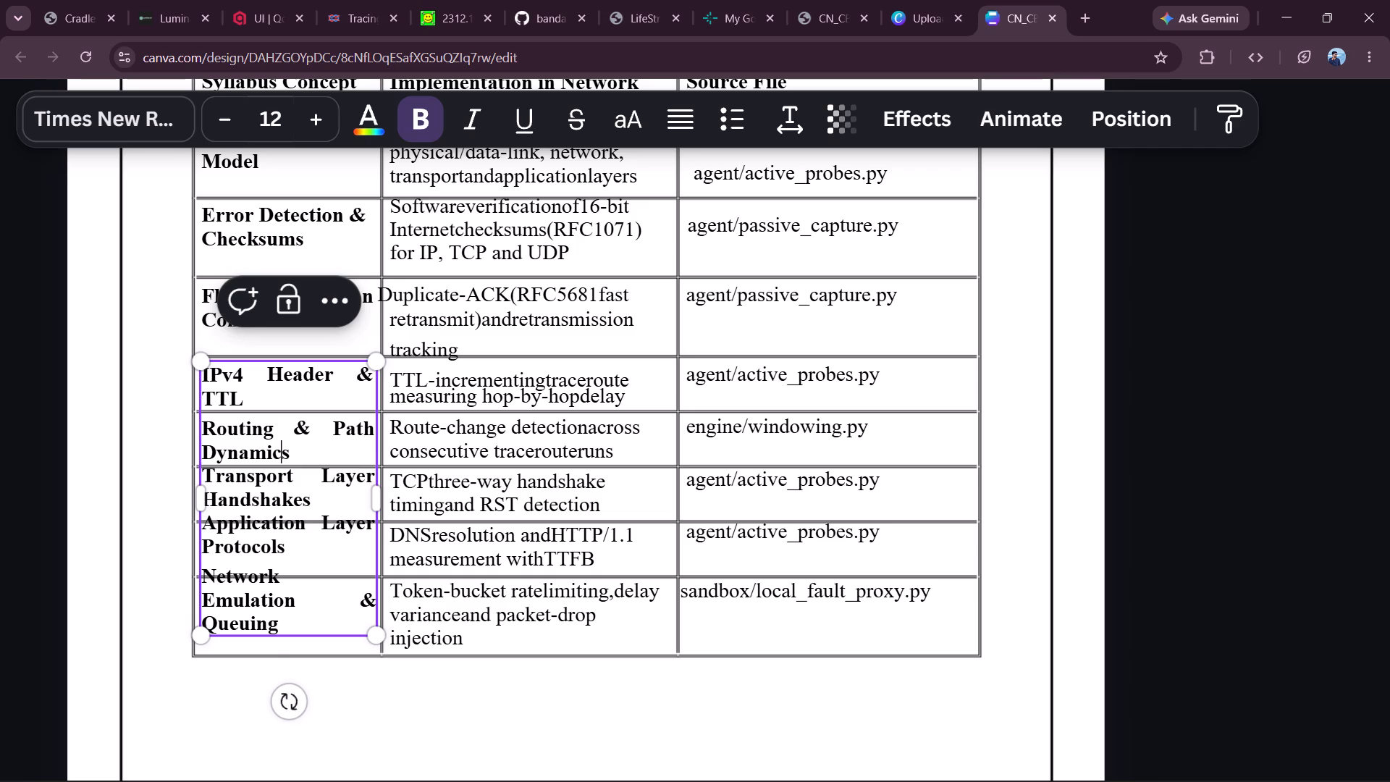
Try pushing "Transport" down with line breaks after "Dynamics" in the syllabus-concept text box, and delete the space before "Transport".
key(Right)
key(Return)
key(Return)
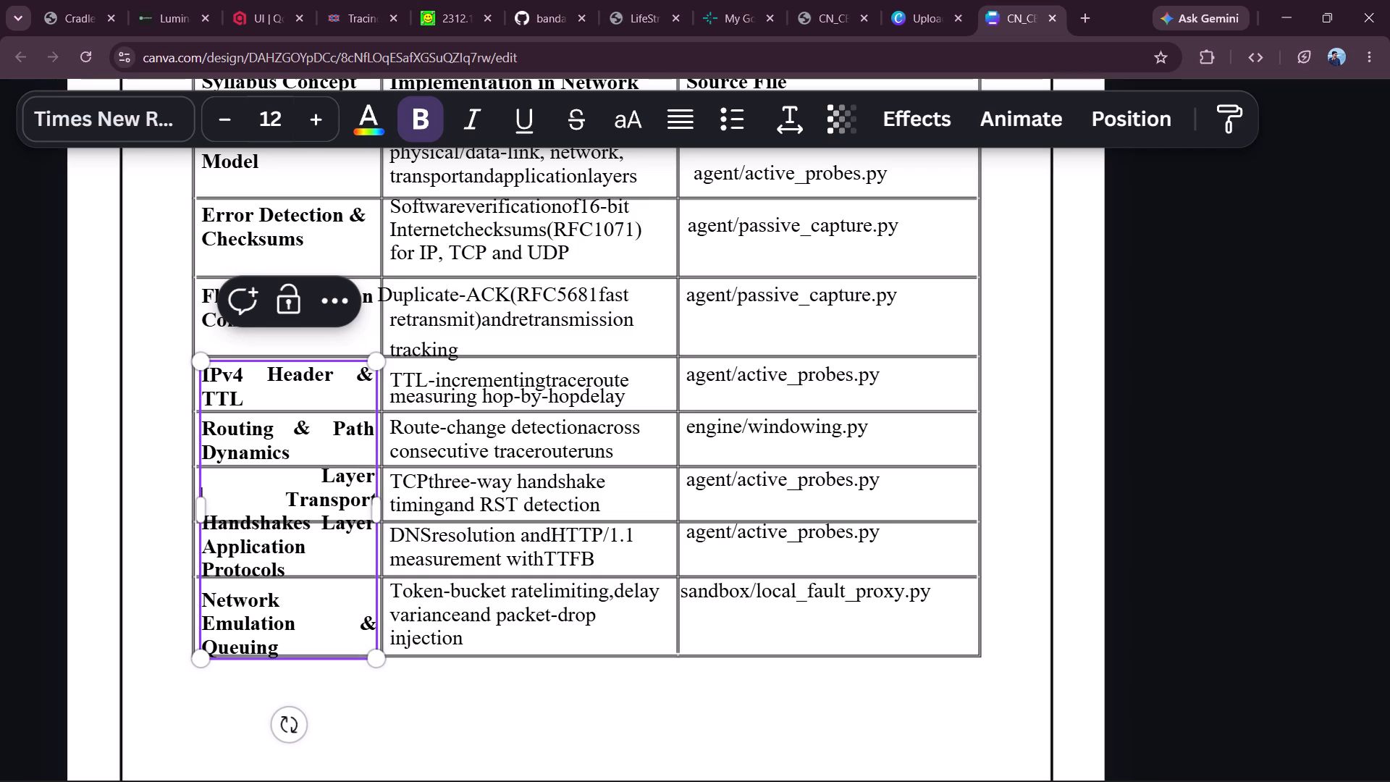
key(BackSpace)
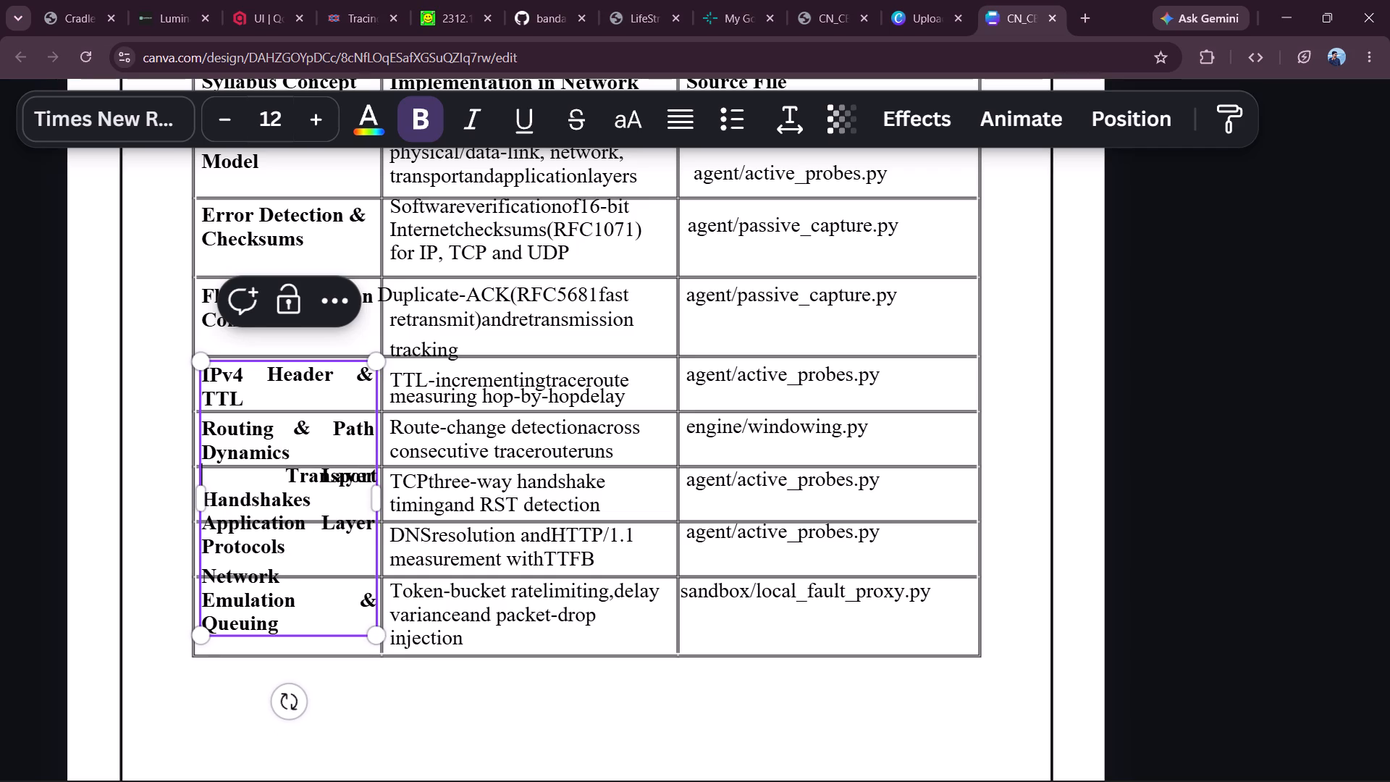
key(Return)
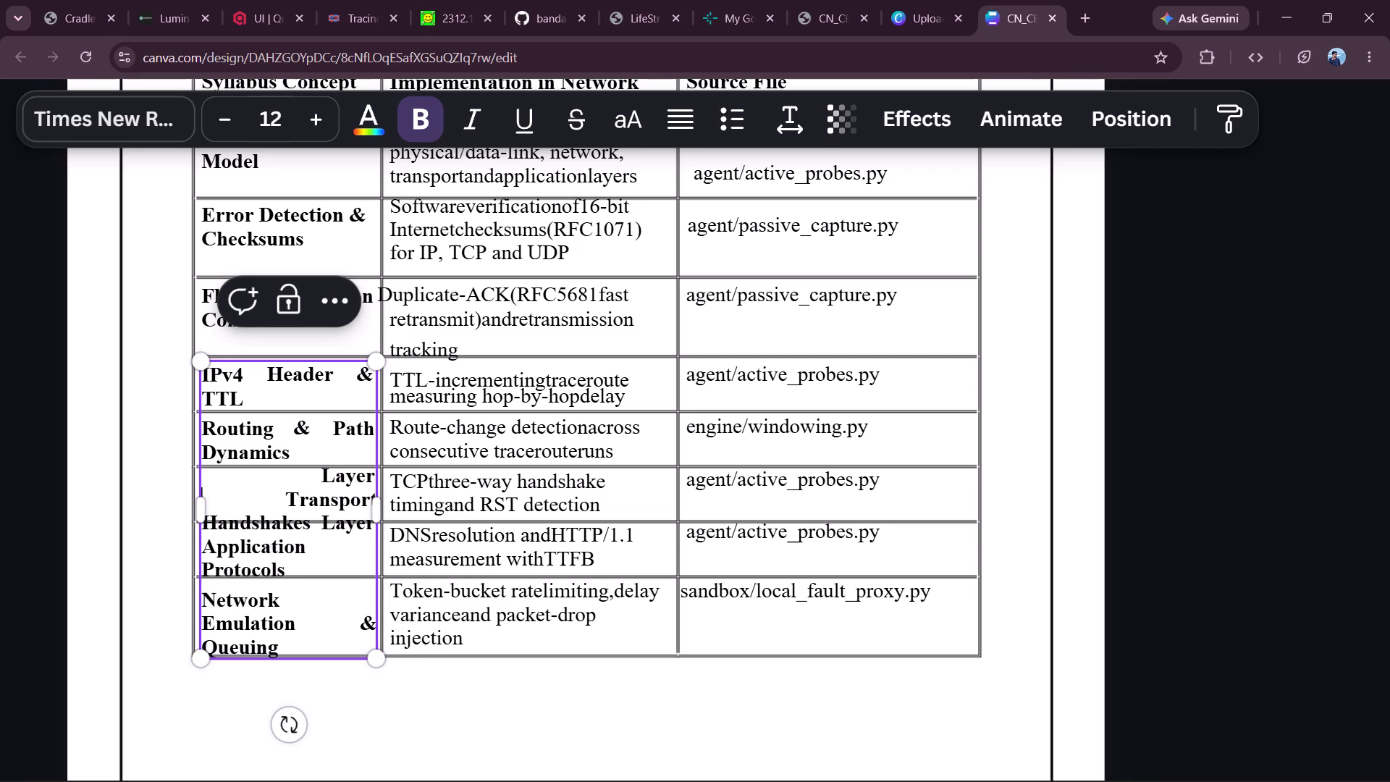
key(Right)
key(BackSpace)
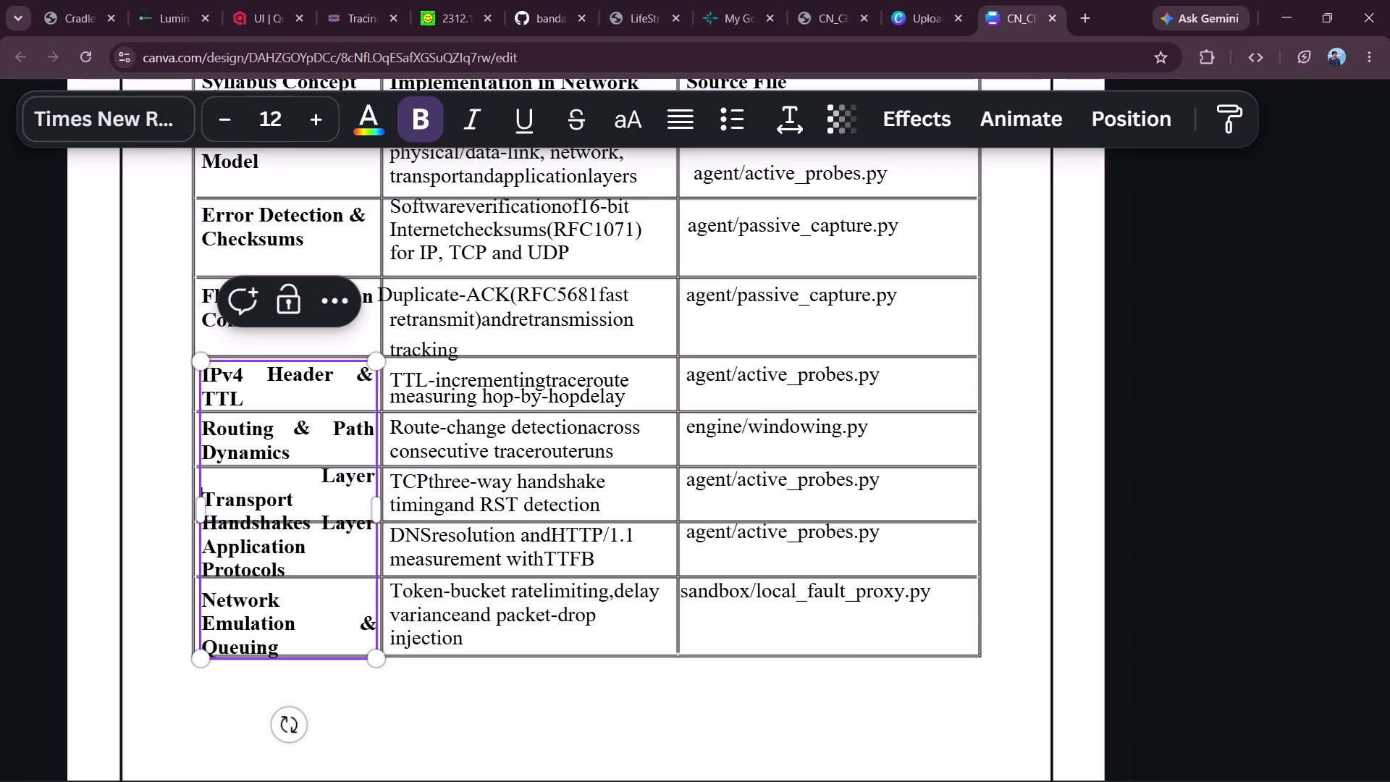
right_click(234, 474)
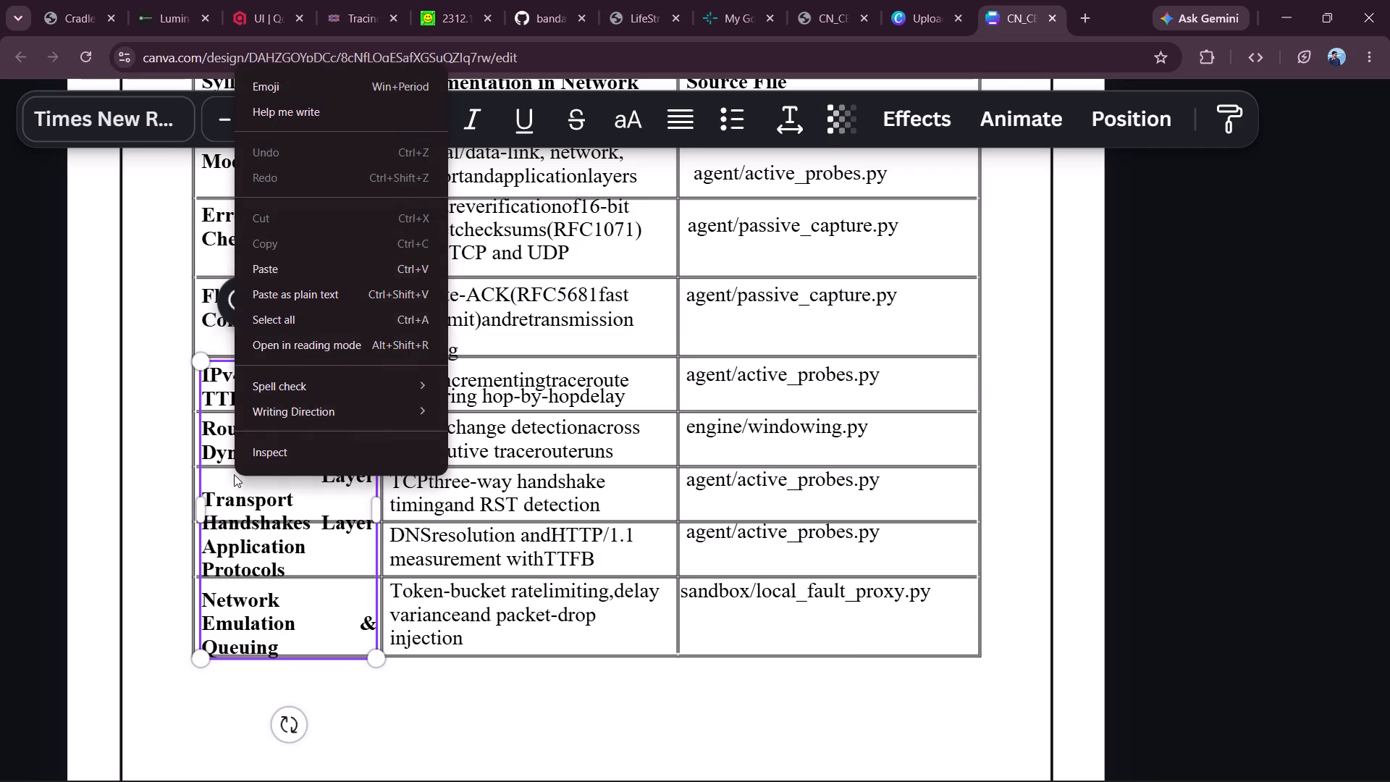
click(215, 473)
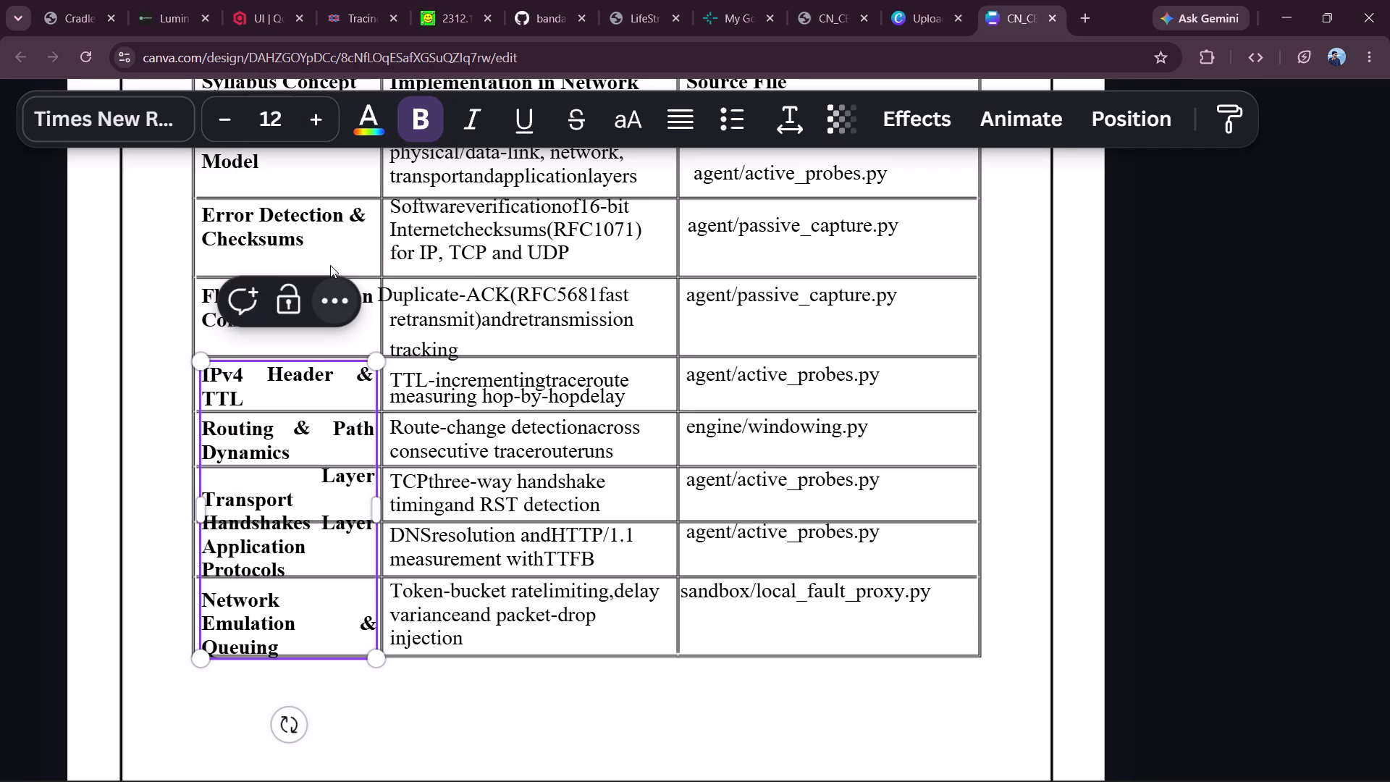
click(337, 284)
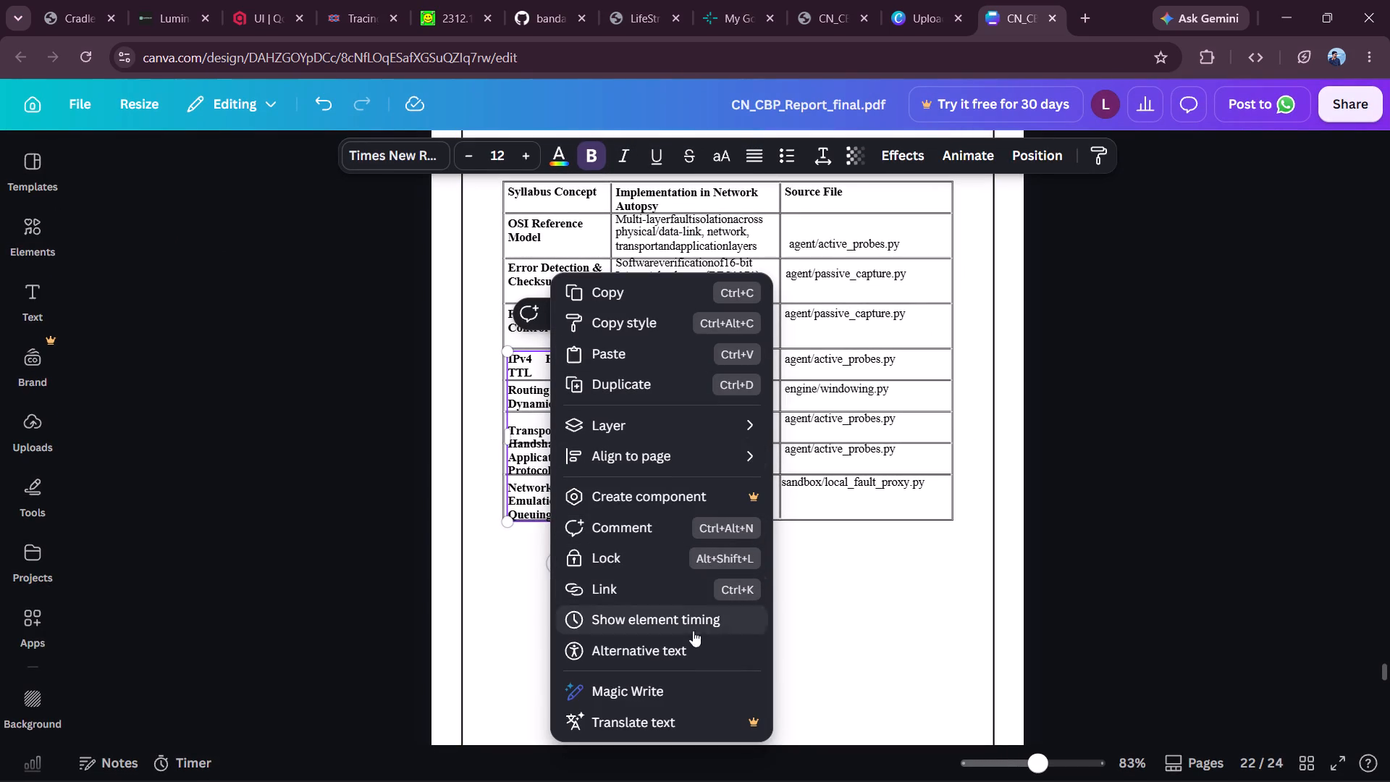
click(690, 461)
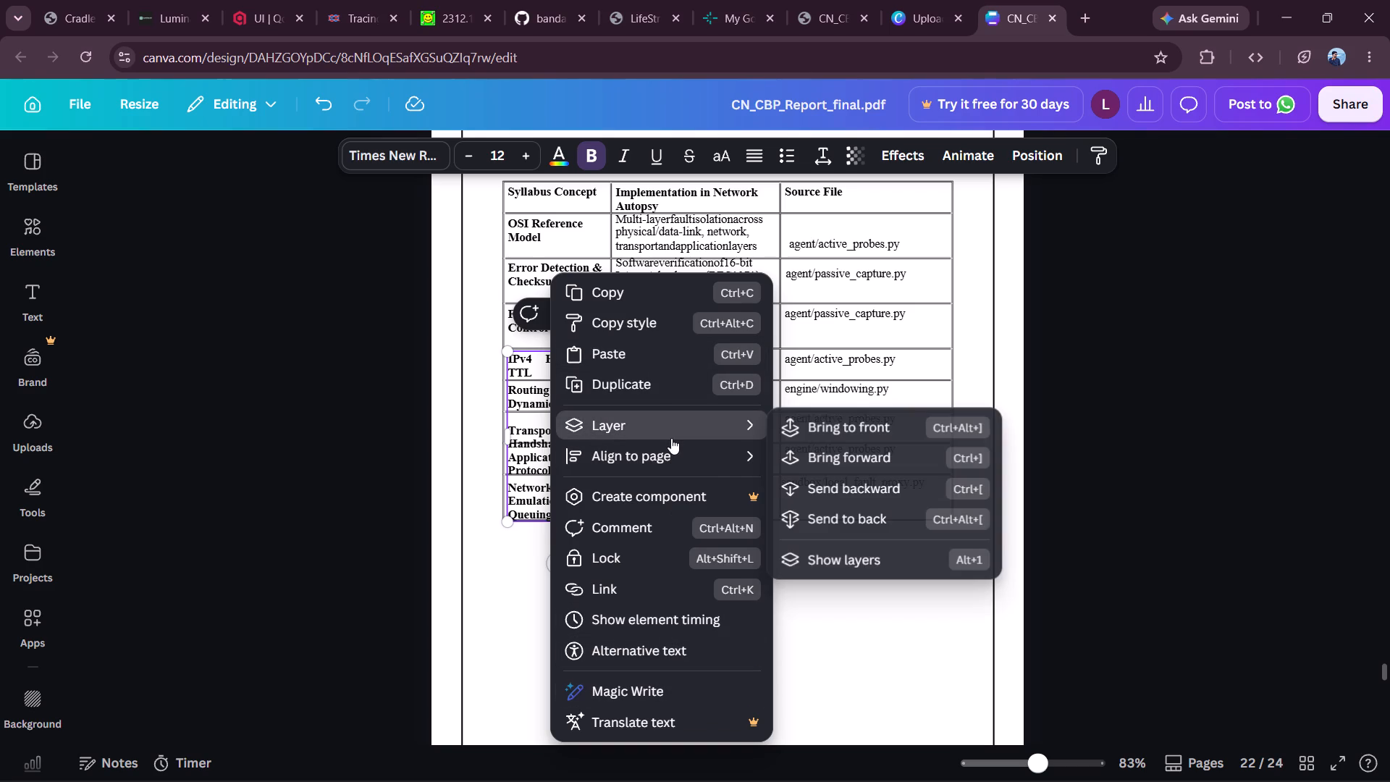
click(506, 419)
Remove the blank line above "Transport" in the syllabus-concept text box.
click(561, 411)
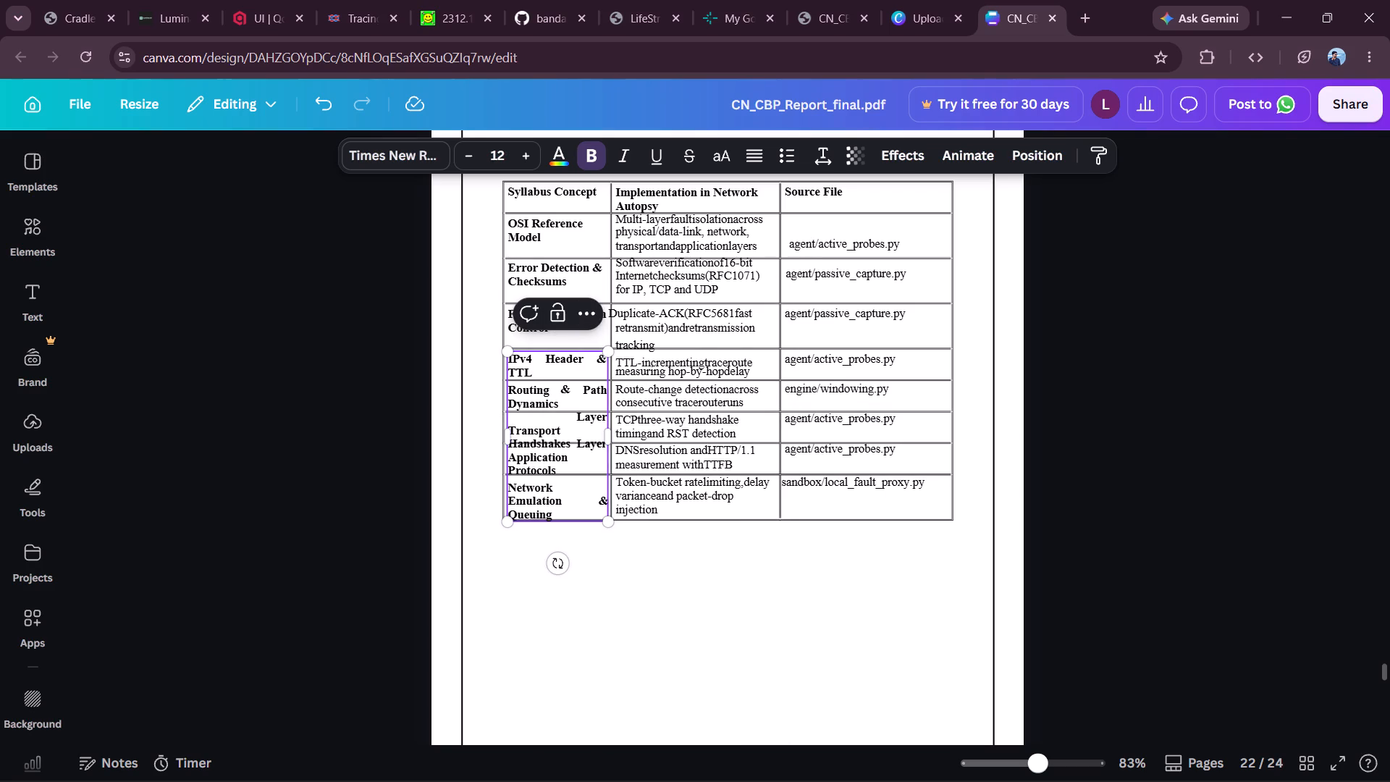
key(BackSpace)
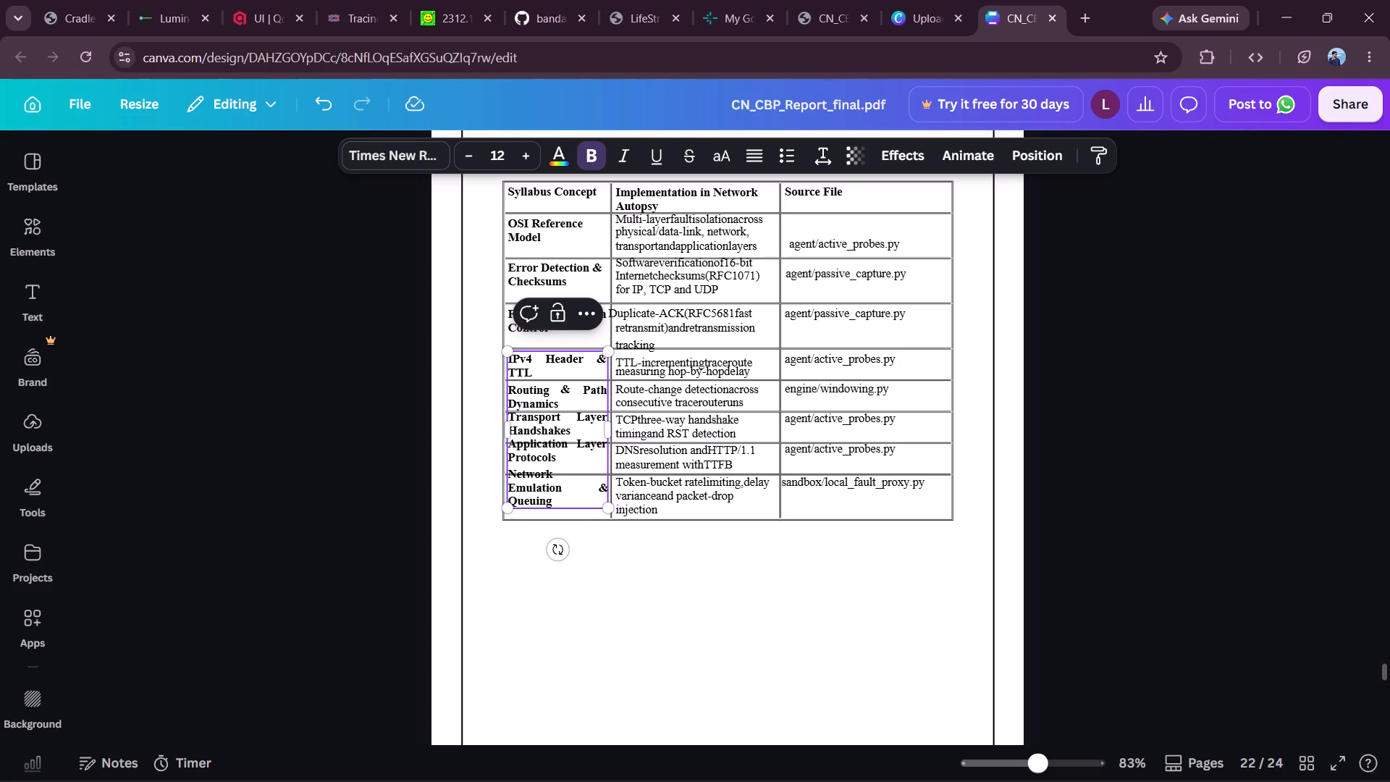
Insert a line break after "Handshakes" in the syllabus-concept text box to move "Application Protocols" and the text below it down.
click(602, 573)
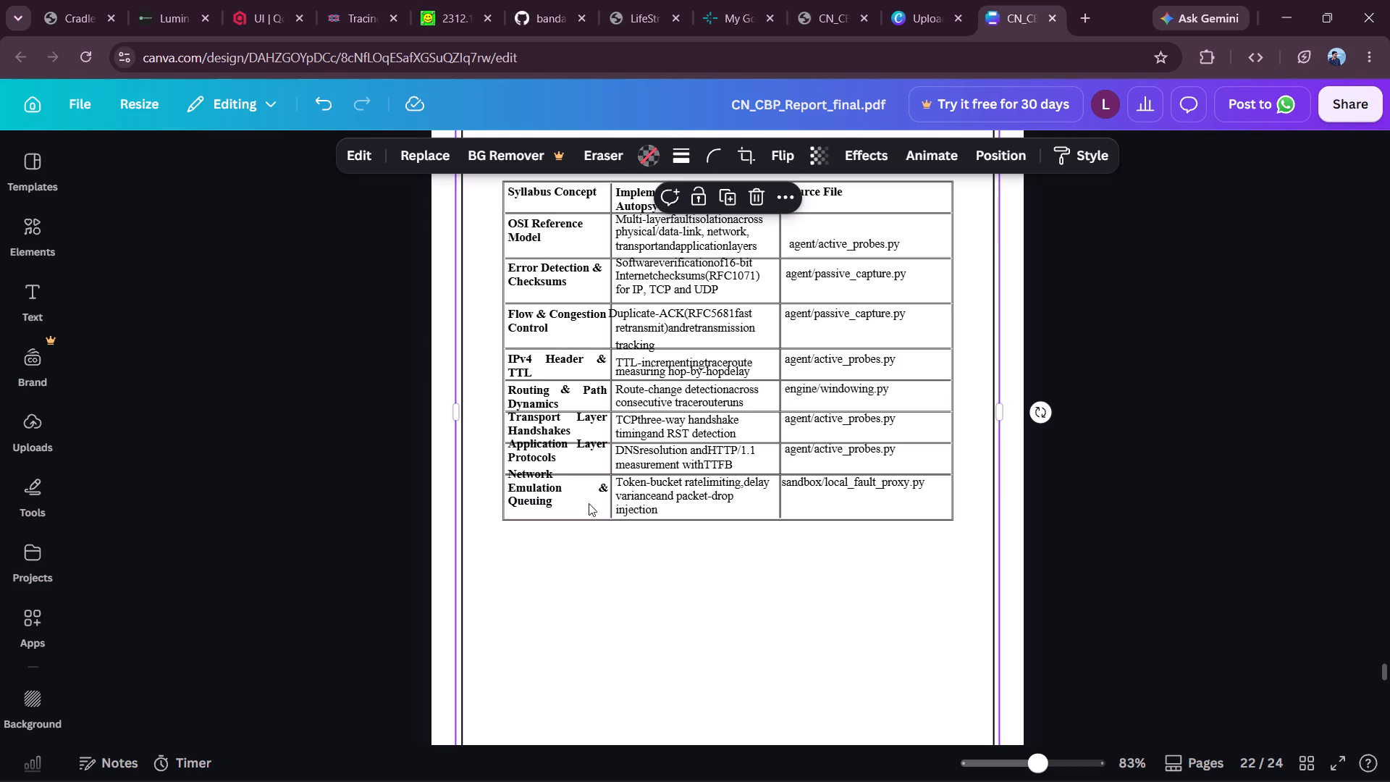
double_click(573, 435)
click(573, 435)
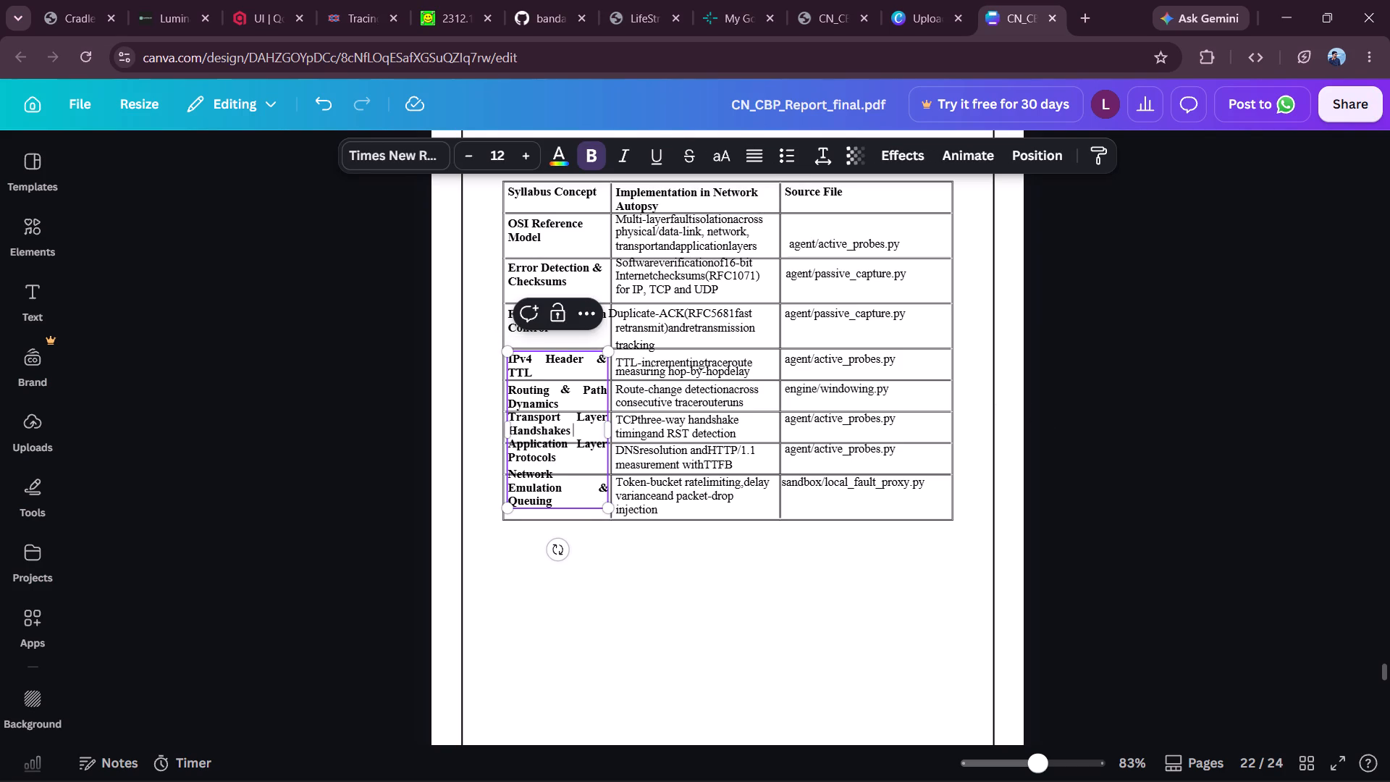
key(Return)
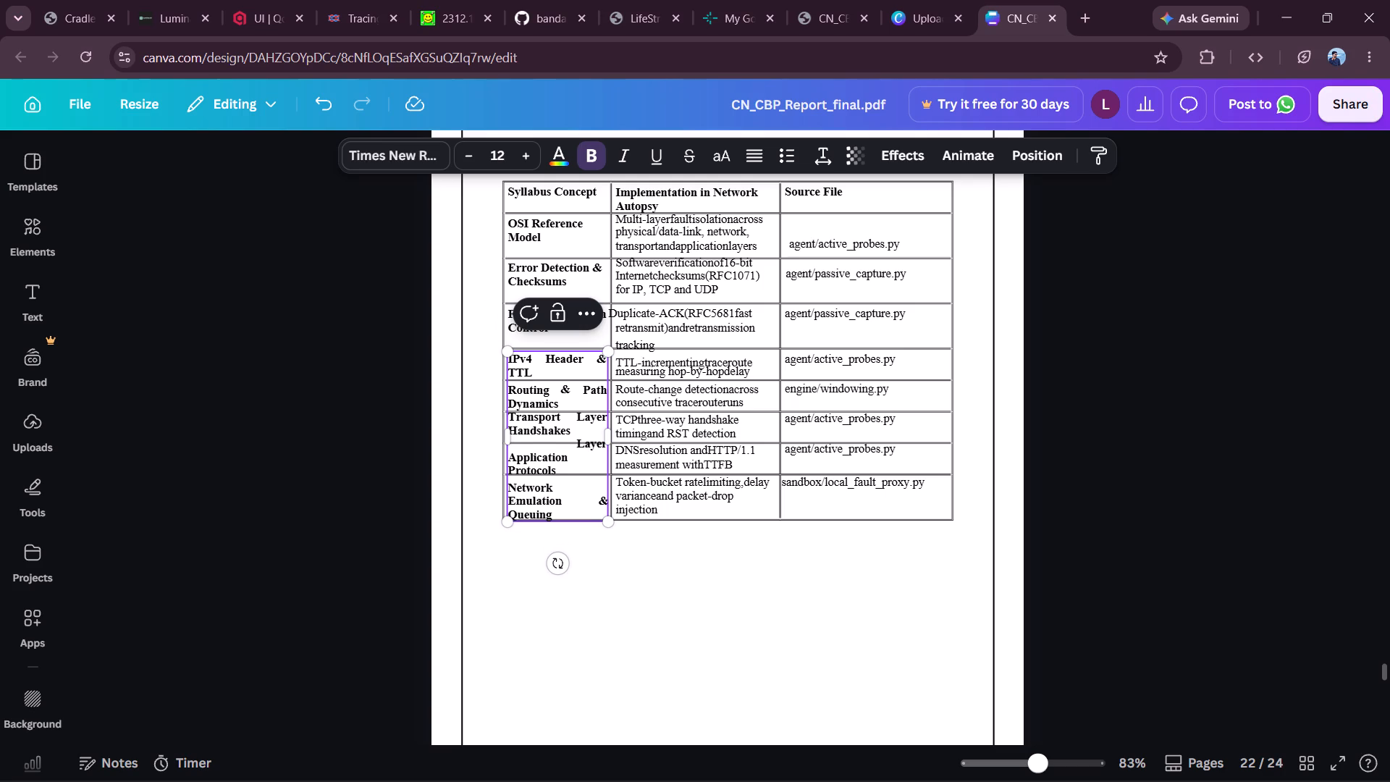
Insert a space after "Application" in the syllabus-concept text box.
click(677, 448)
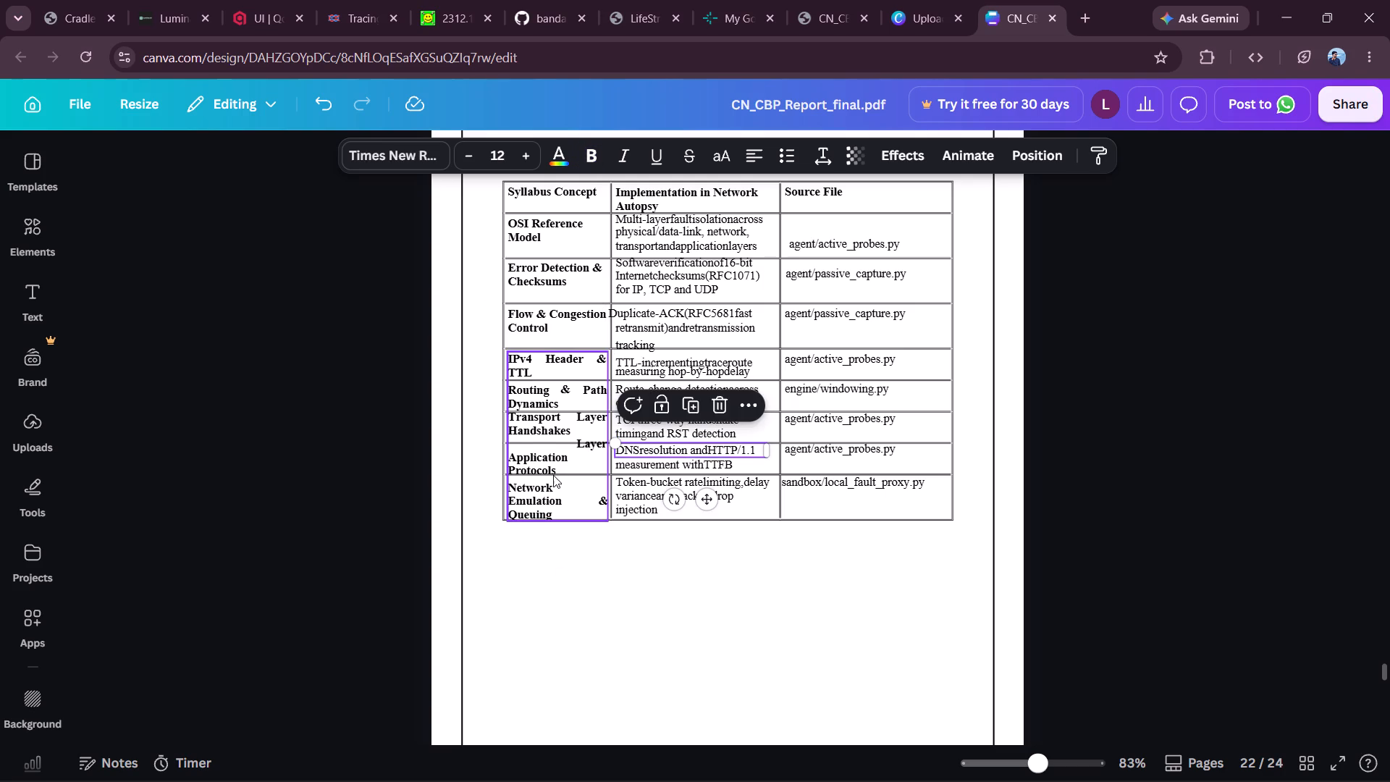
double_click(556, 465)
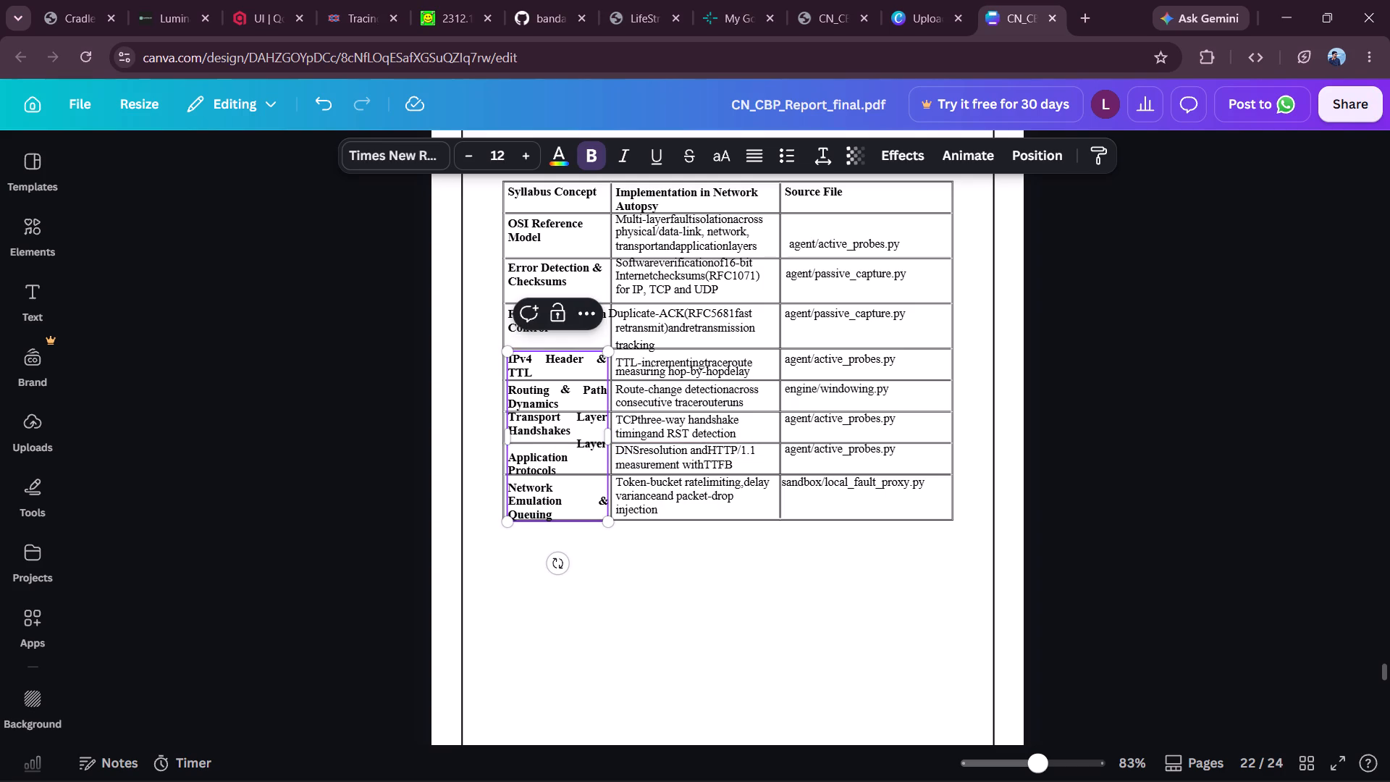
click(568, 458)
key(space)
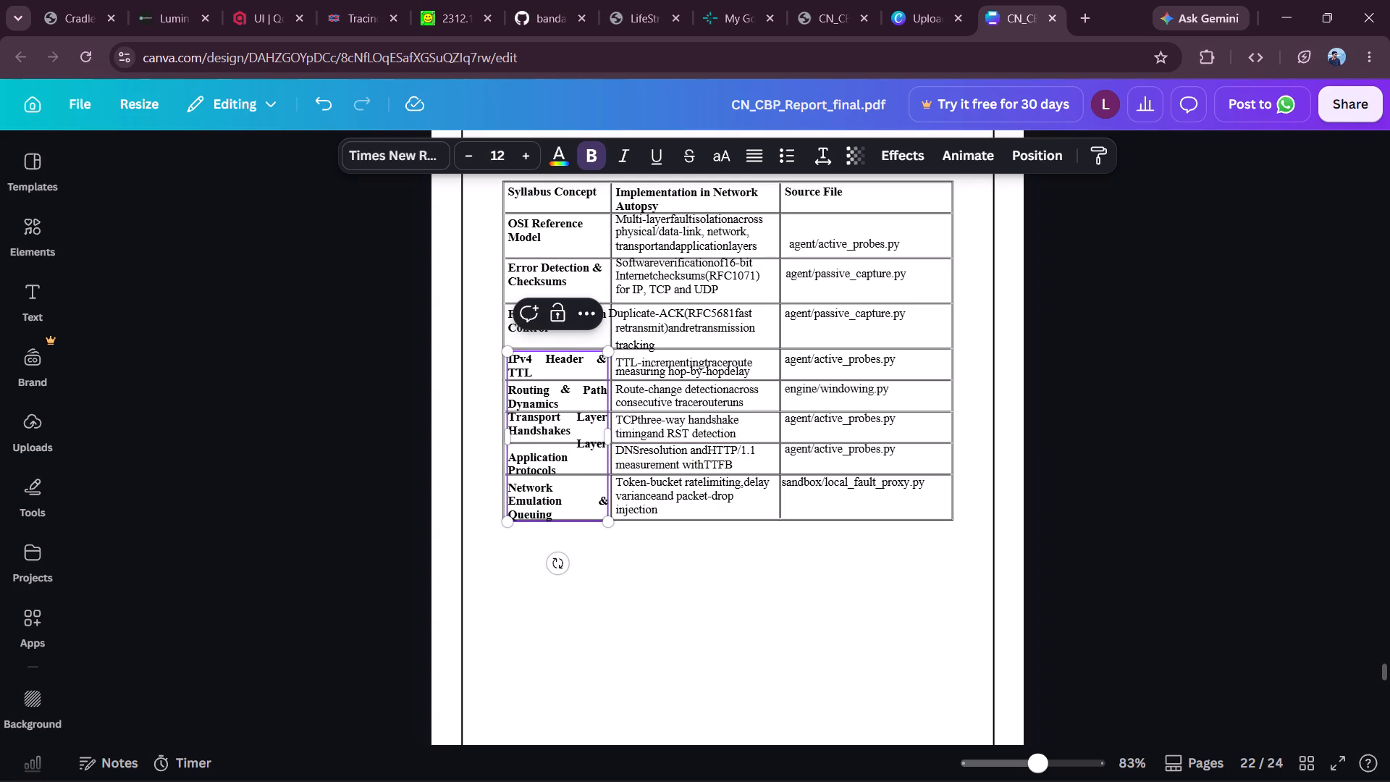
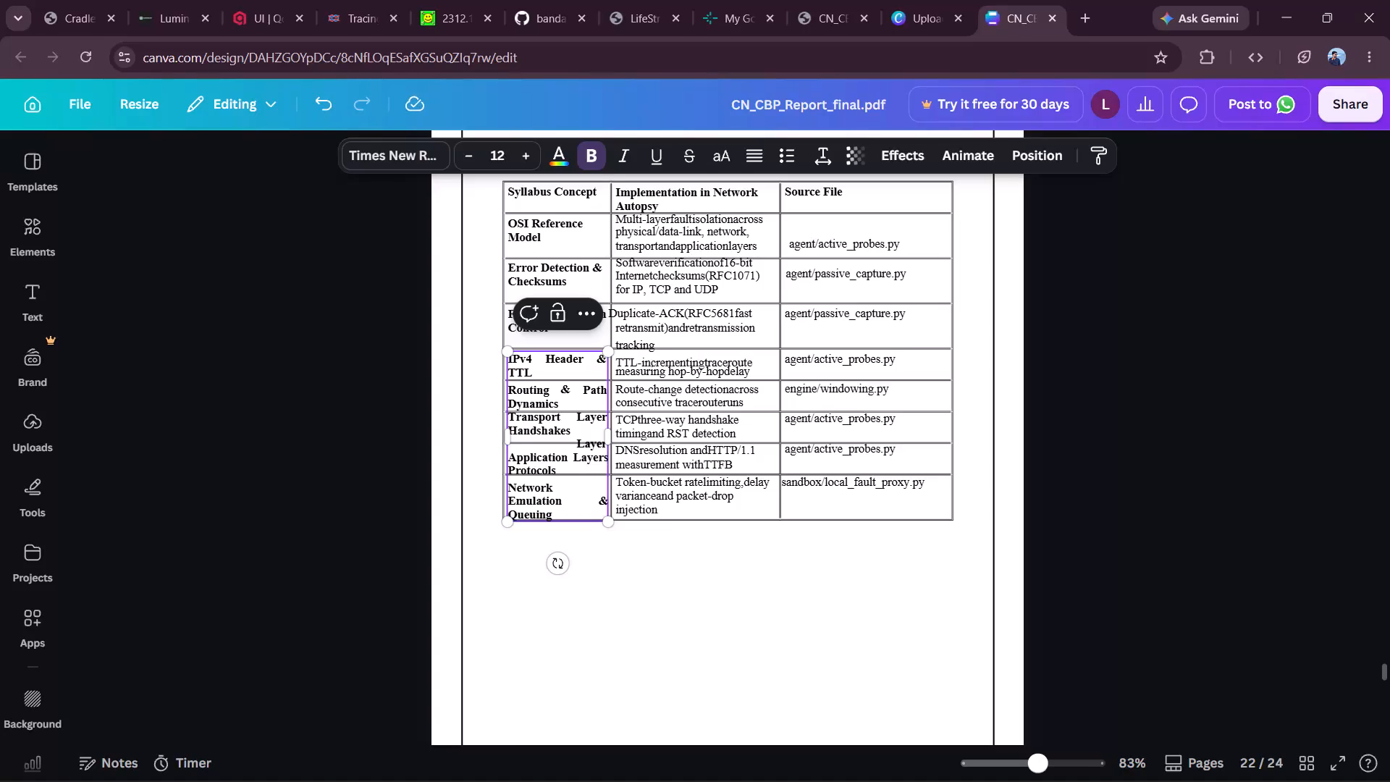
Delete the stray extra "Layer" word at the bottom of the small "Path" / "Layer" text box.
double_click(578, 442)
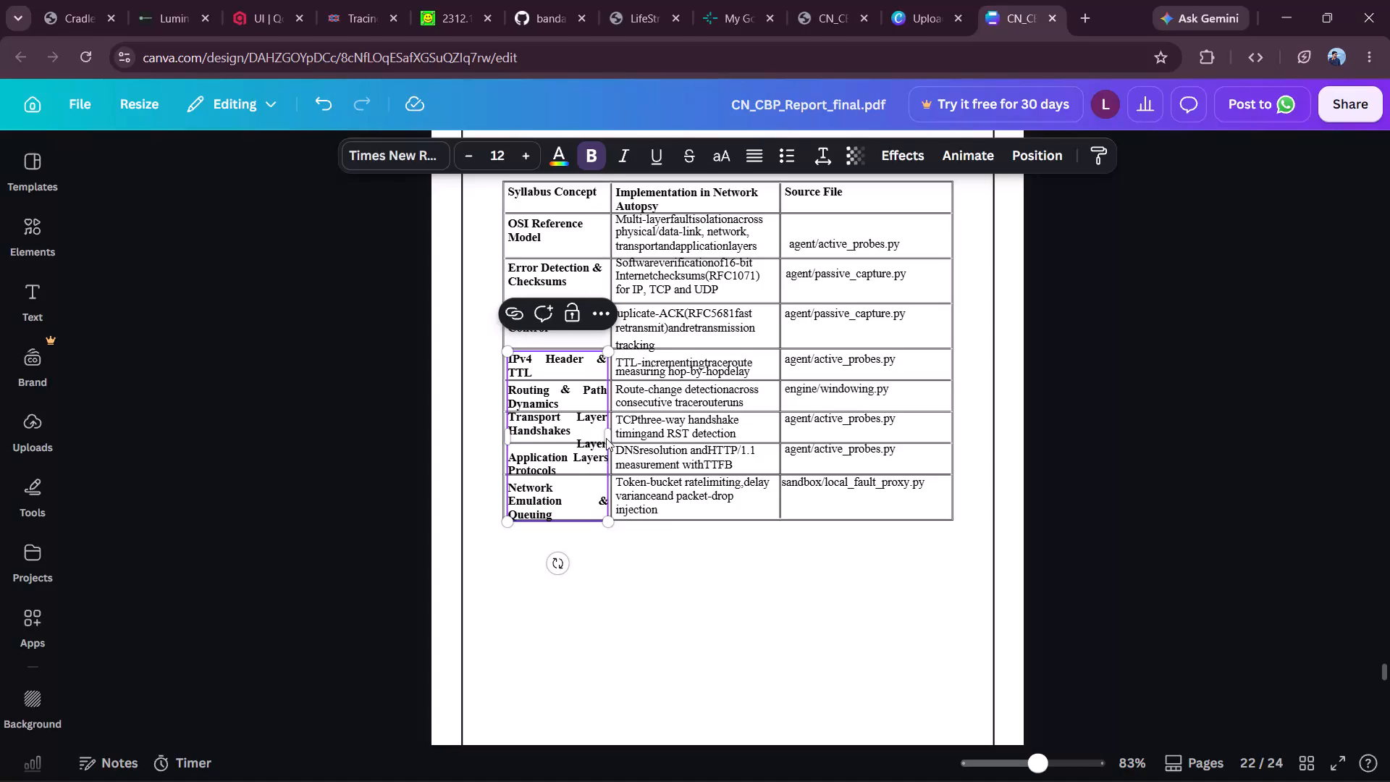
click(683, 431)
double_click(595, 431)
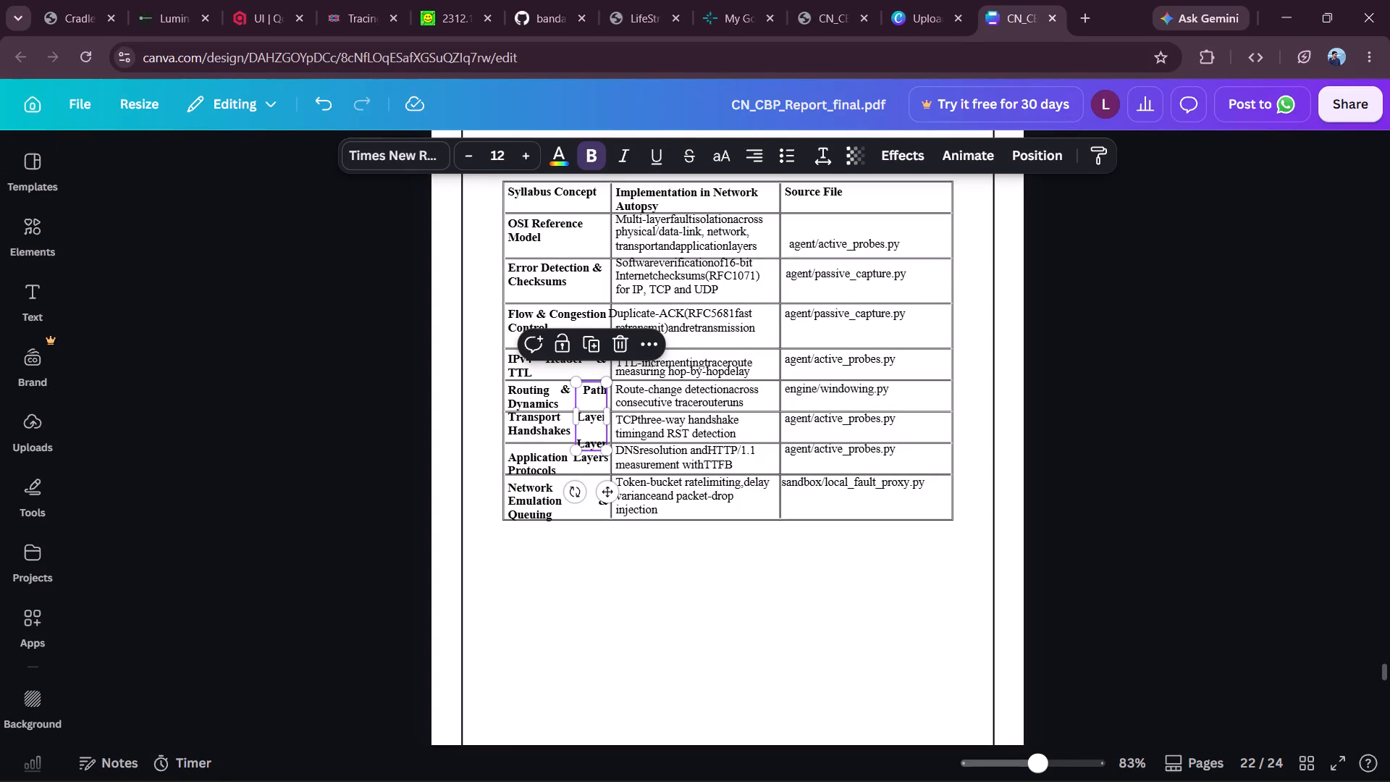
double_click(591, 439)
key(BackSpace)
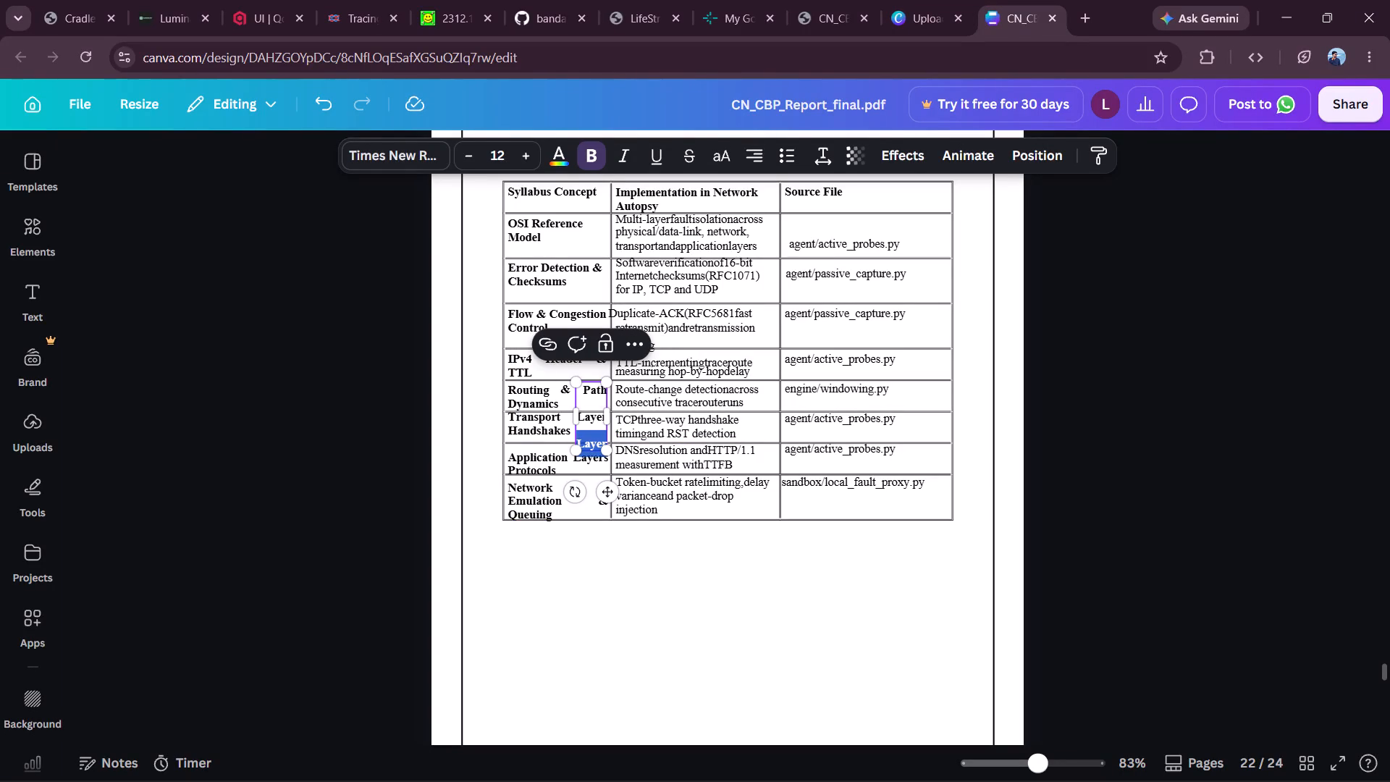
key(BackSpace)
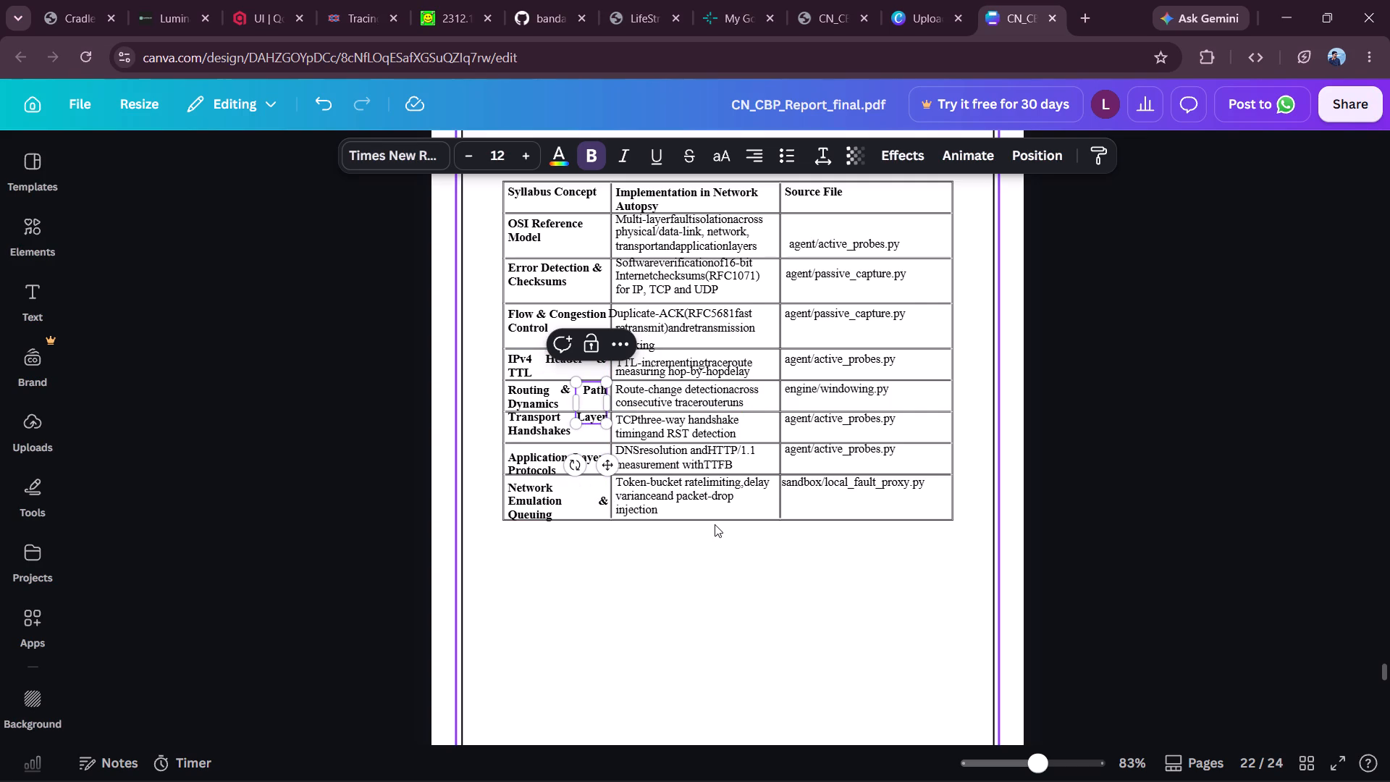
click(700, 594)
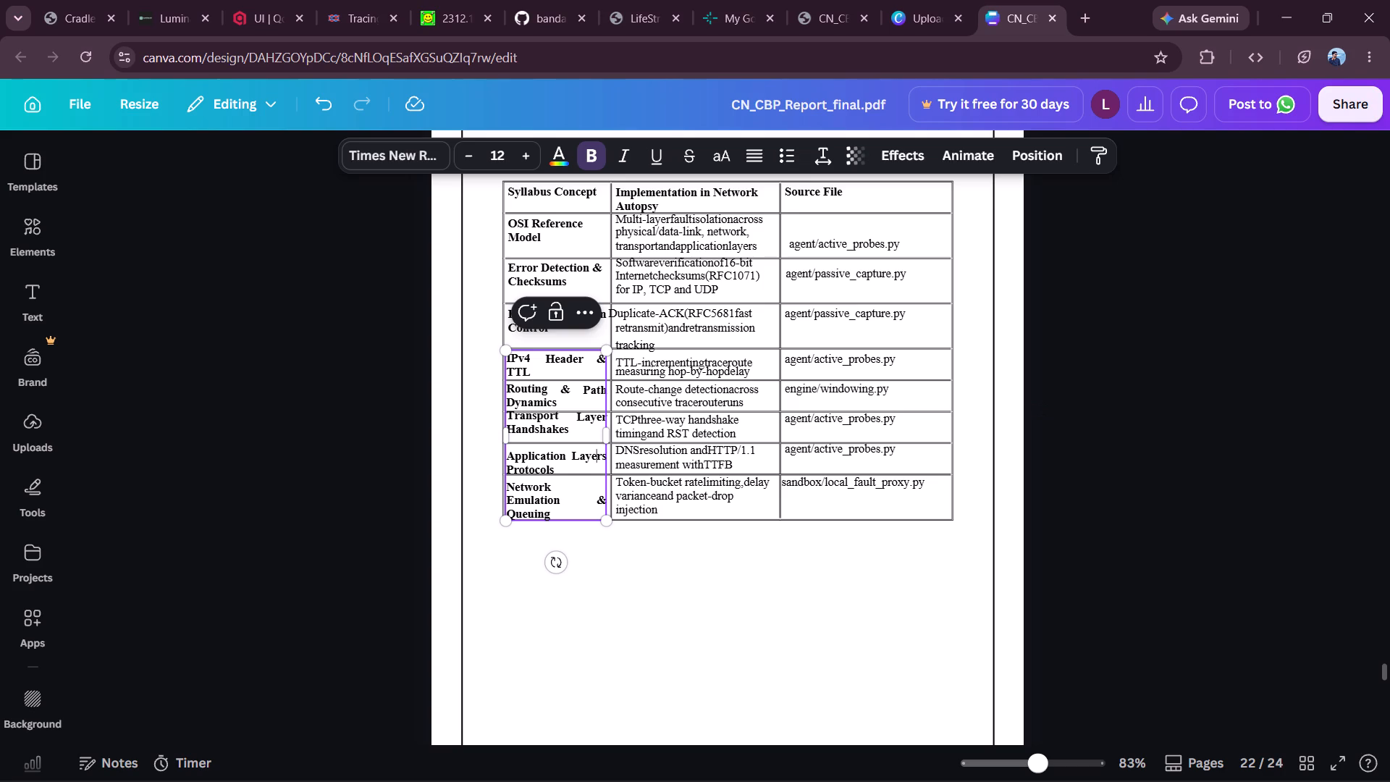
key(Right)
key(BackSpace)
key(r)
key(Right)
key(BackSpace)
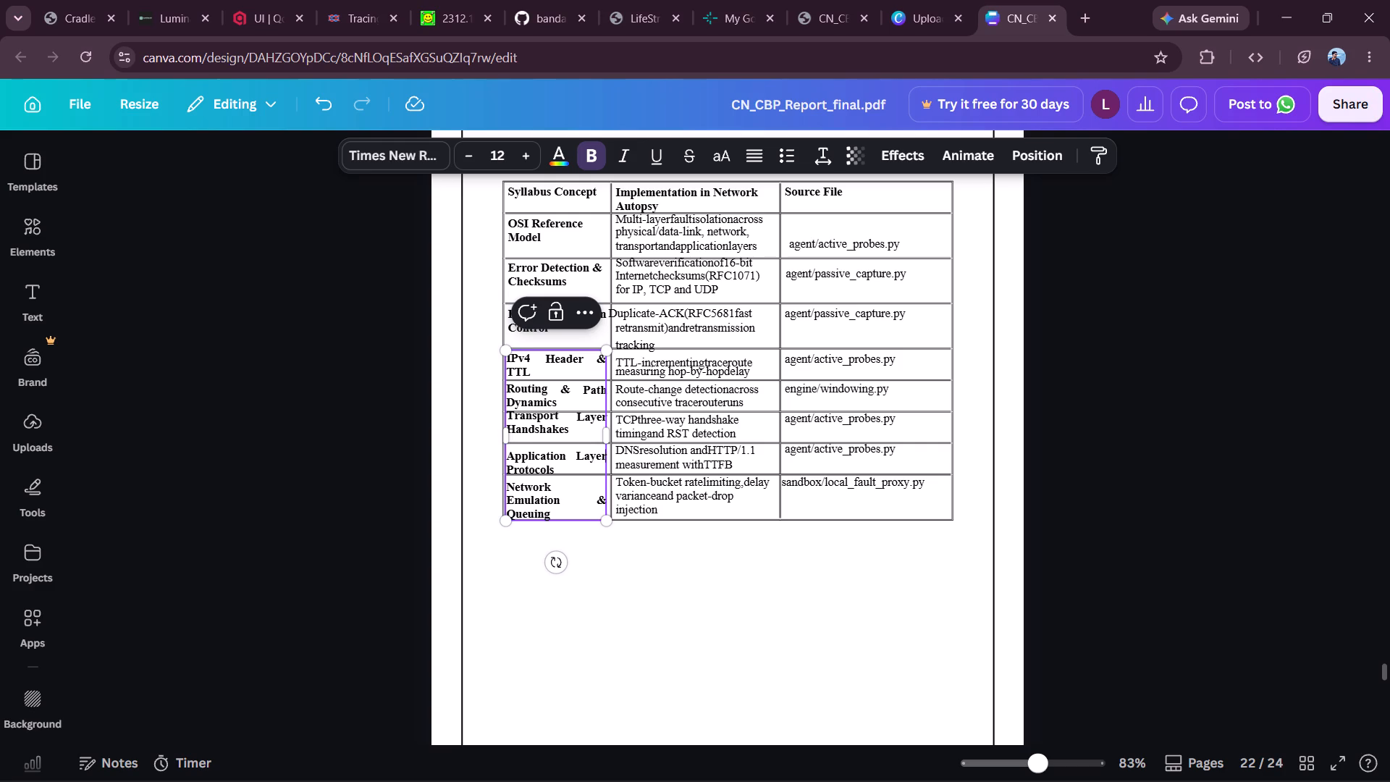
Left-align the "Application Layer" line in the syllabus-concept text box.
double_click(573, 463)
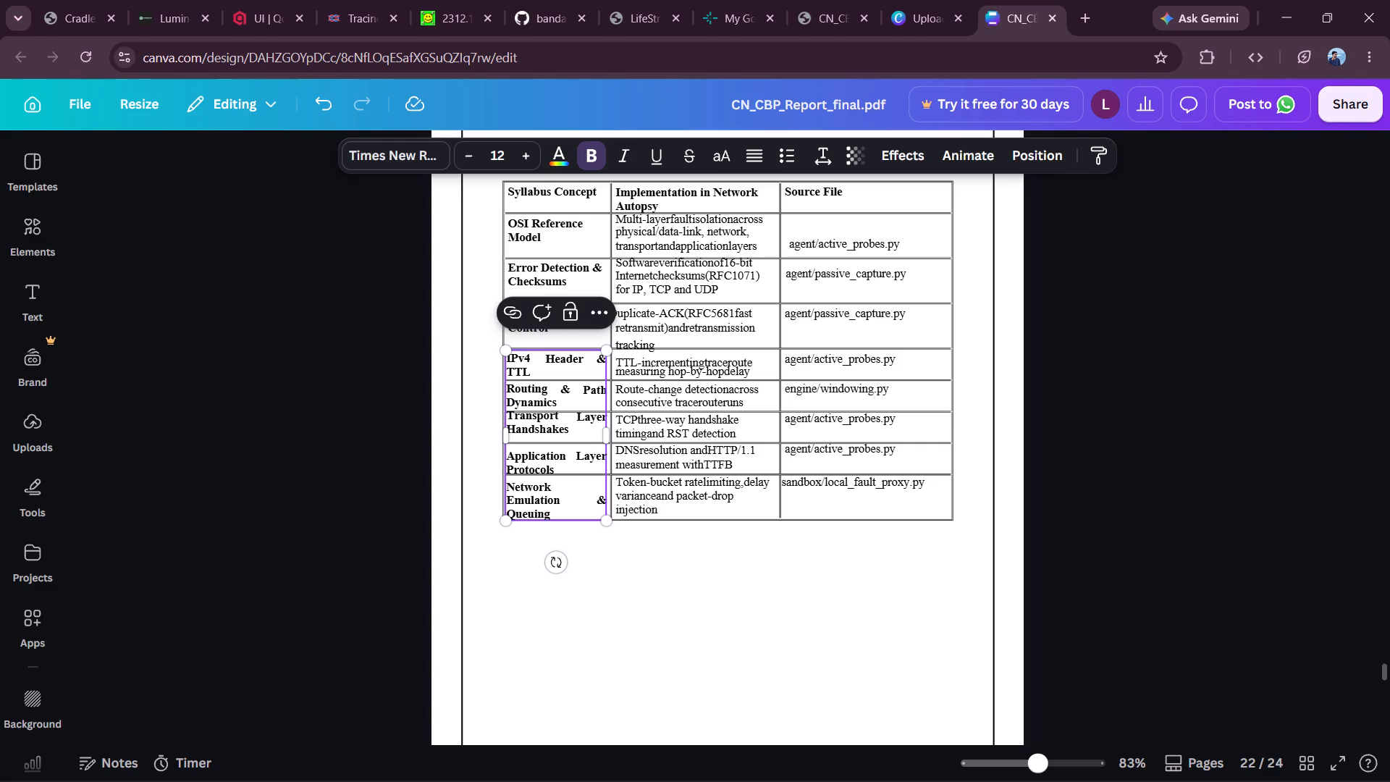
double_click(573, 458)
click(573, 458)
click(573, 458)
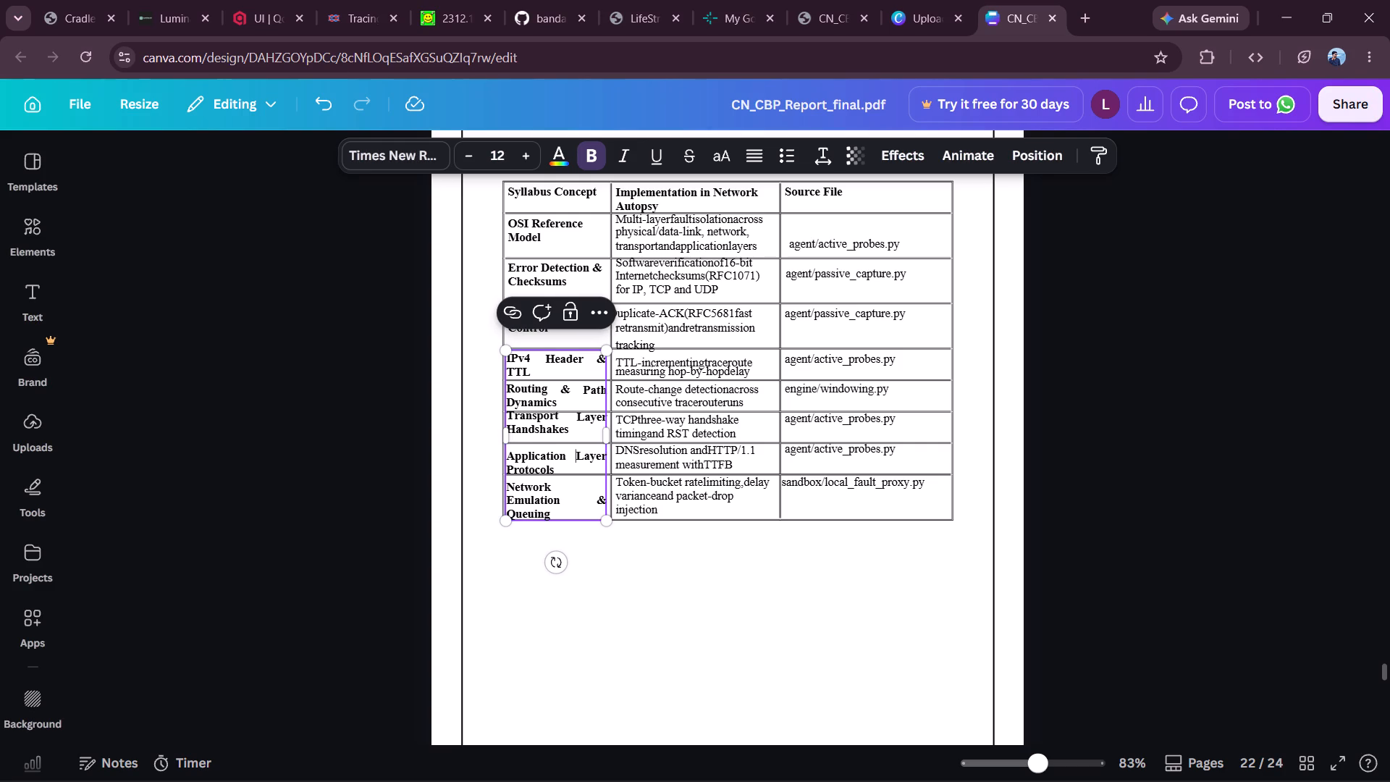
click(590, 457)
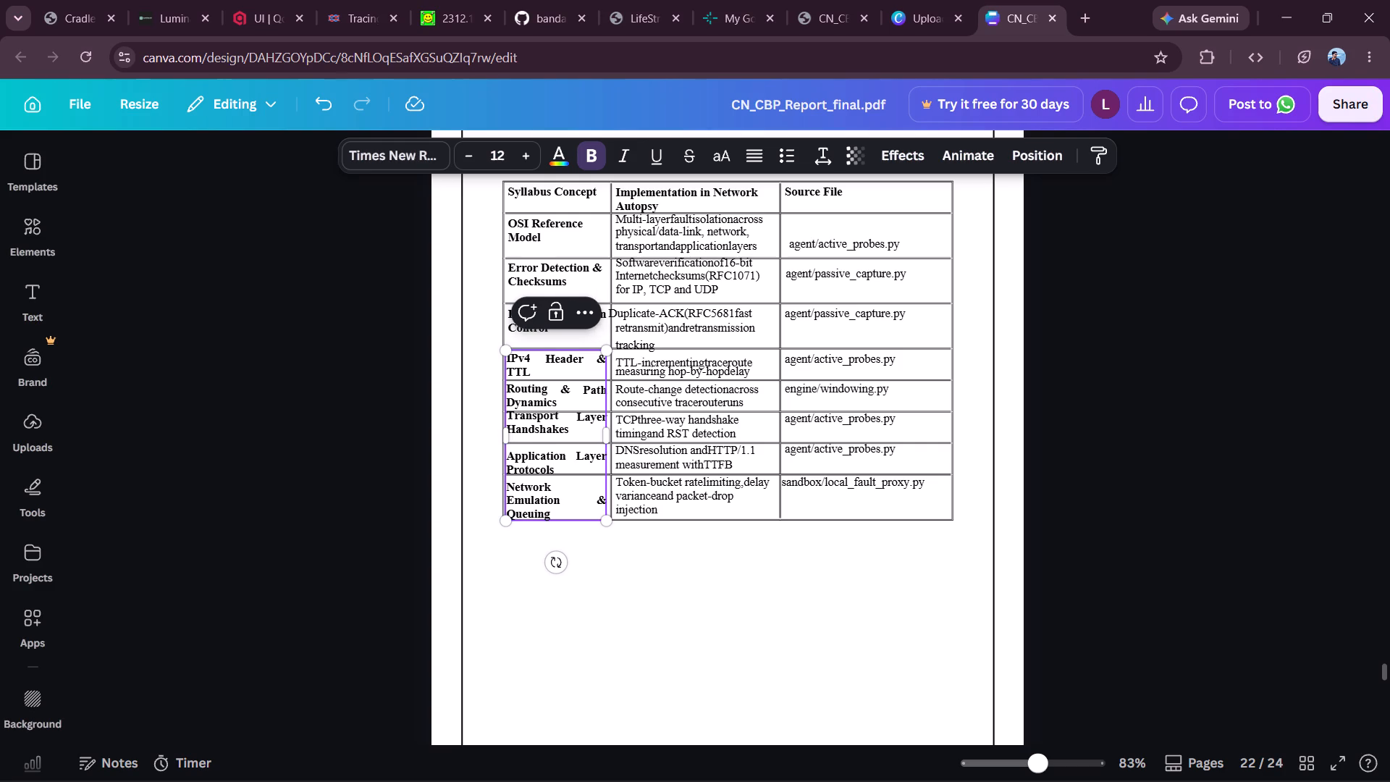
click(748, 149)
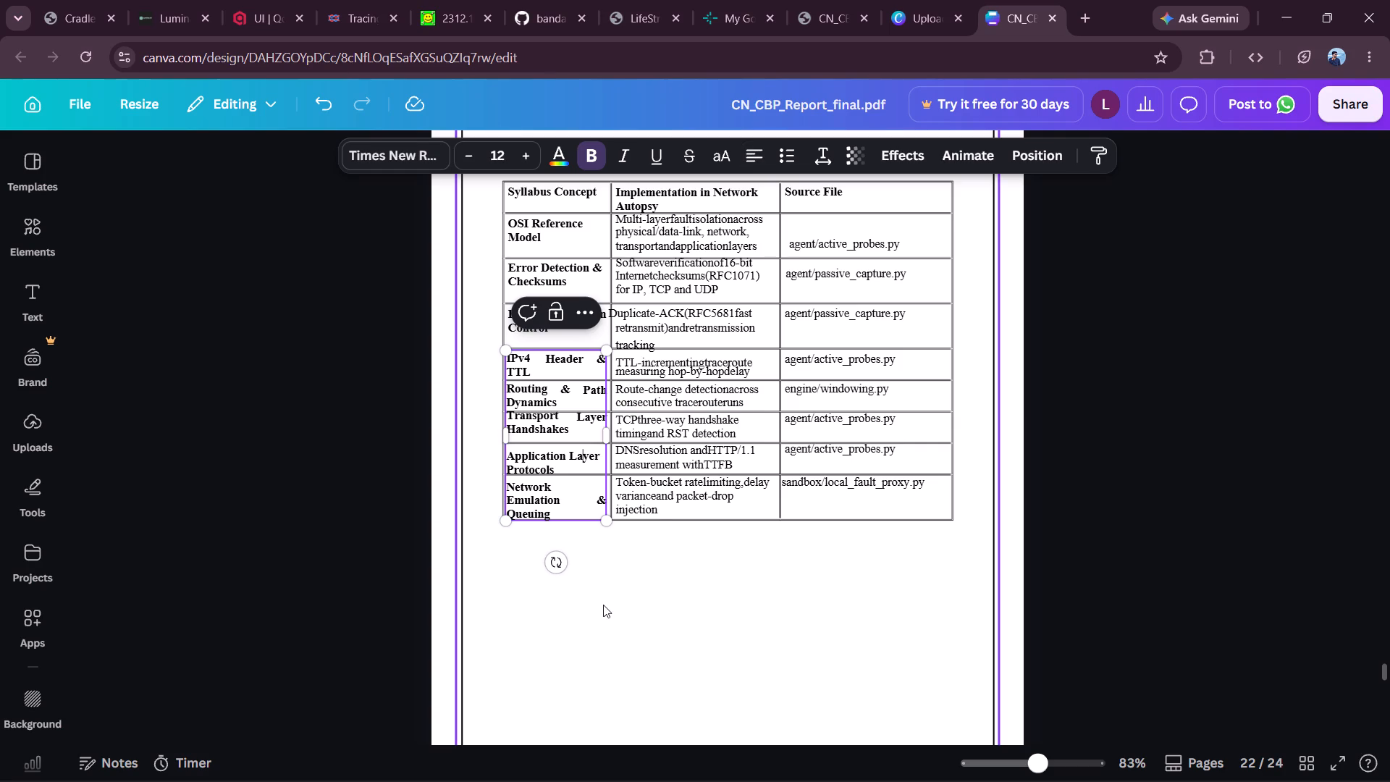
Left-align the "Transport" line in the syllabus-concept text box.
click(589, 417)
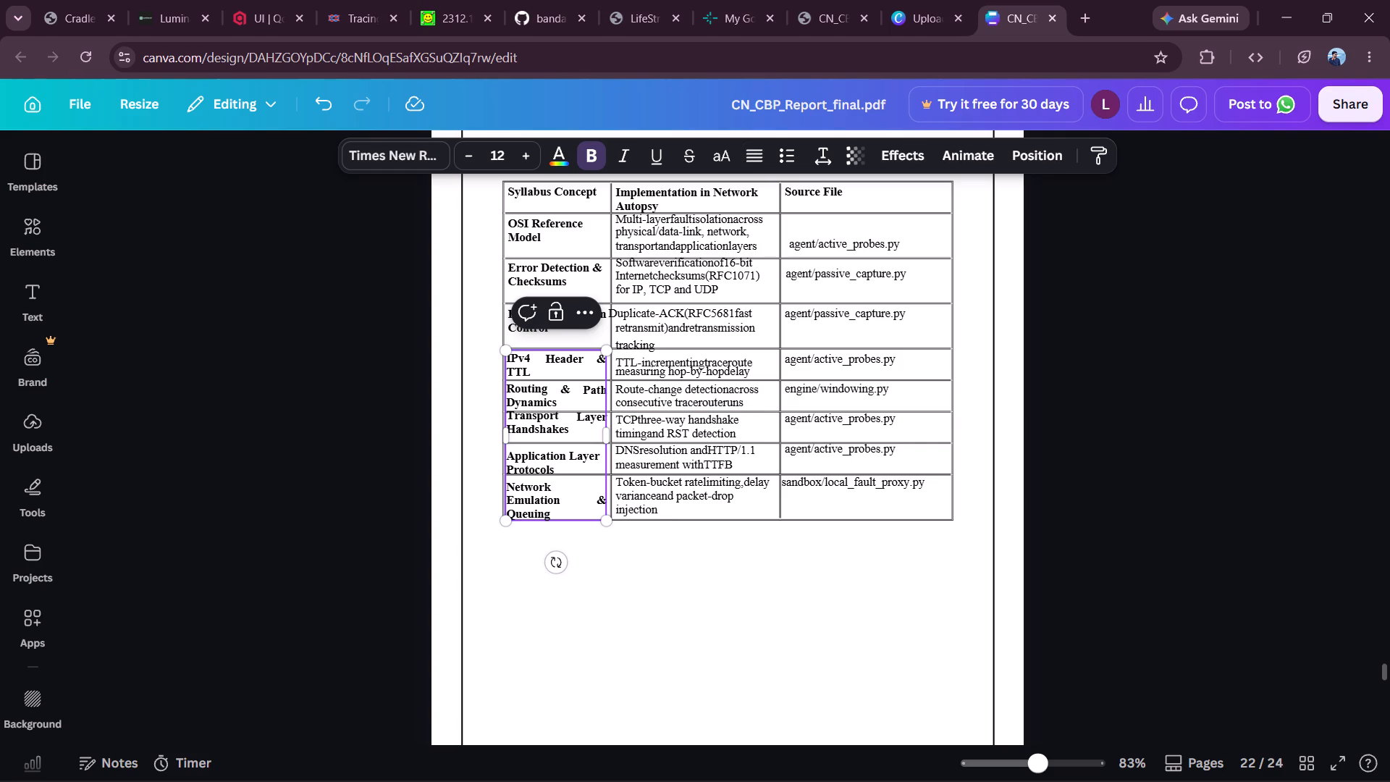
click(752, 164)
double_click(578, 416)
click(660, 417)
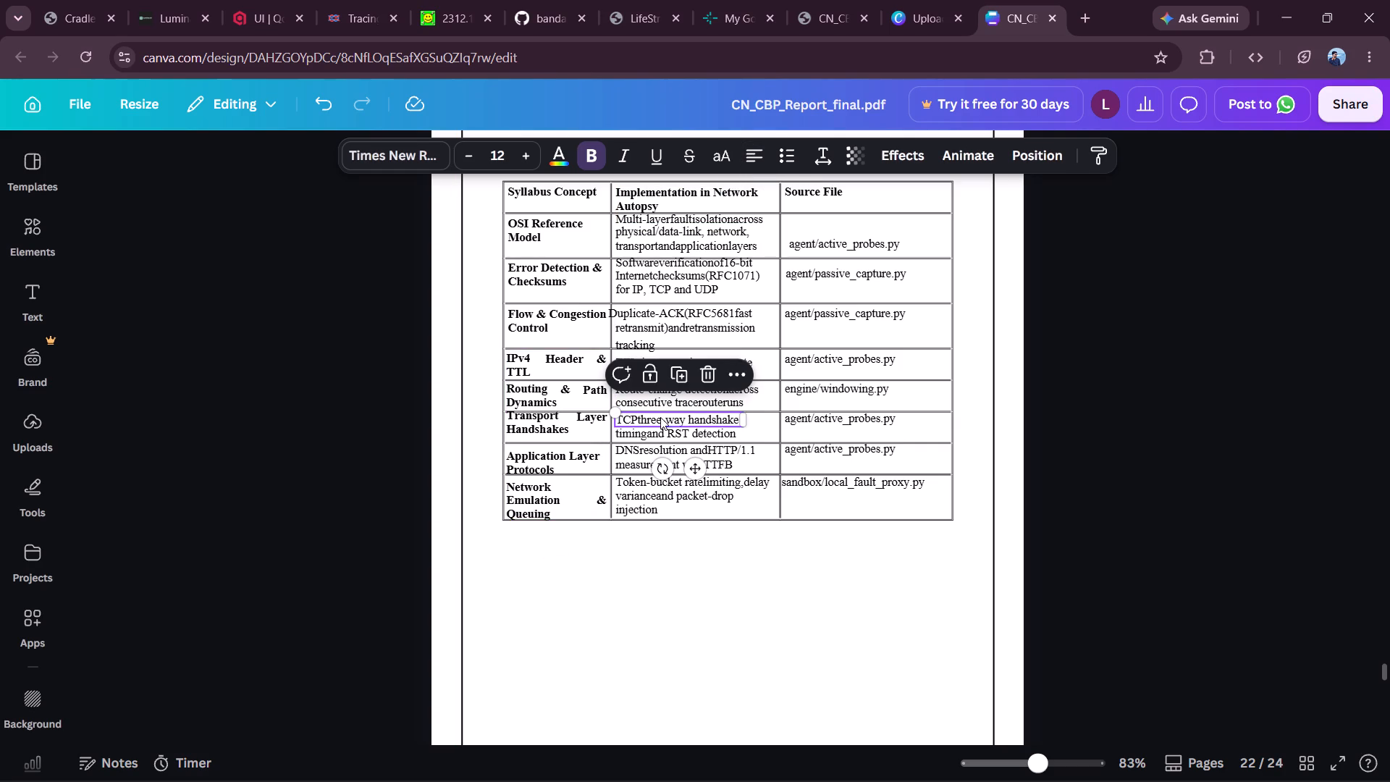
click(584, 414)
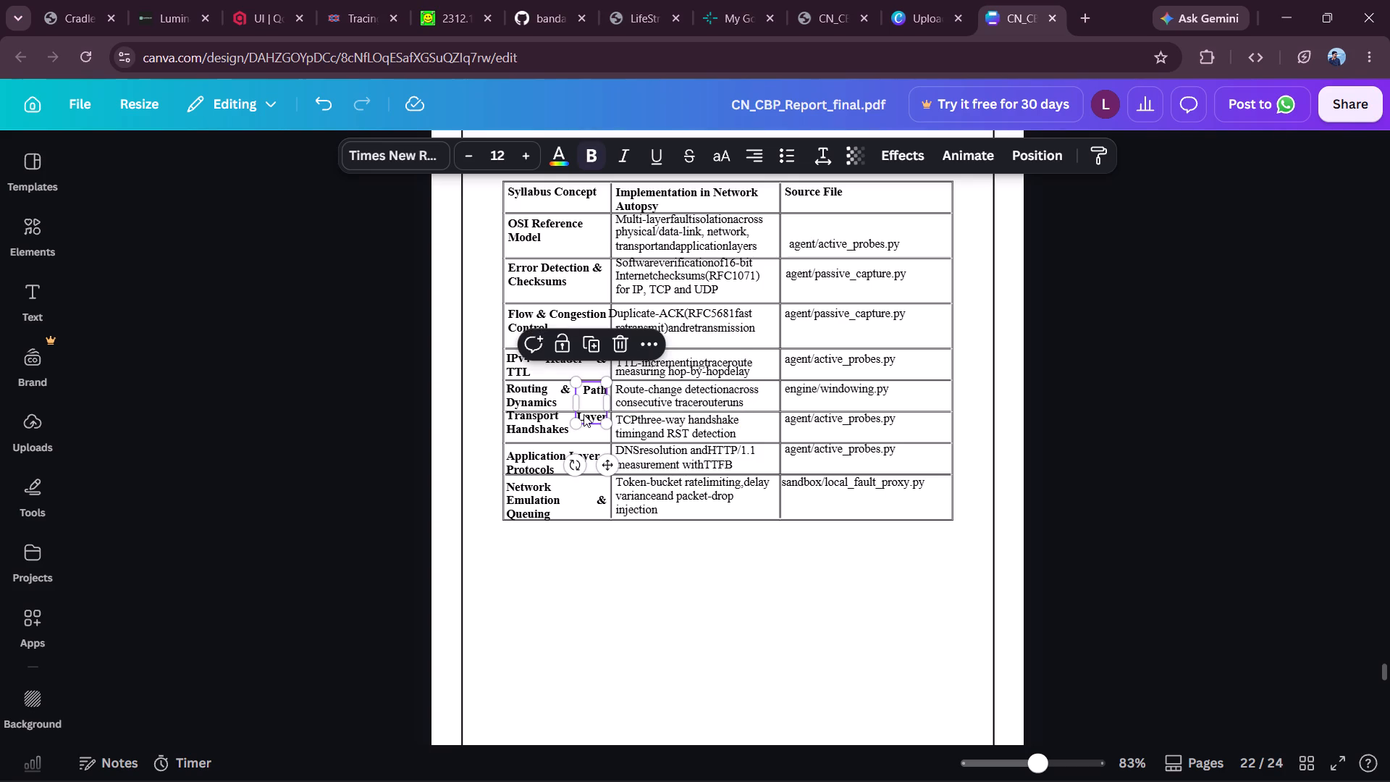
click(584, 414)
click(678, 595)
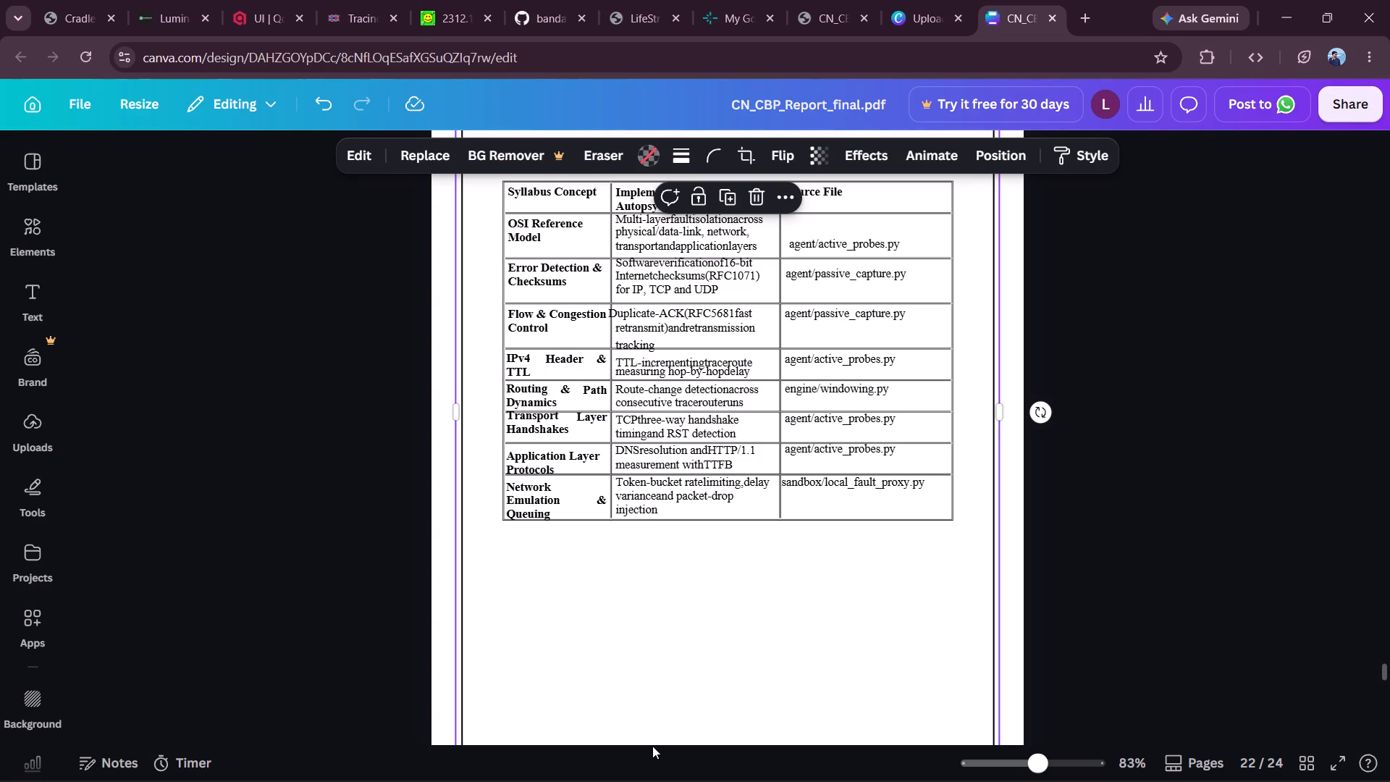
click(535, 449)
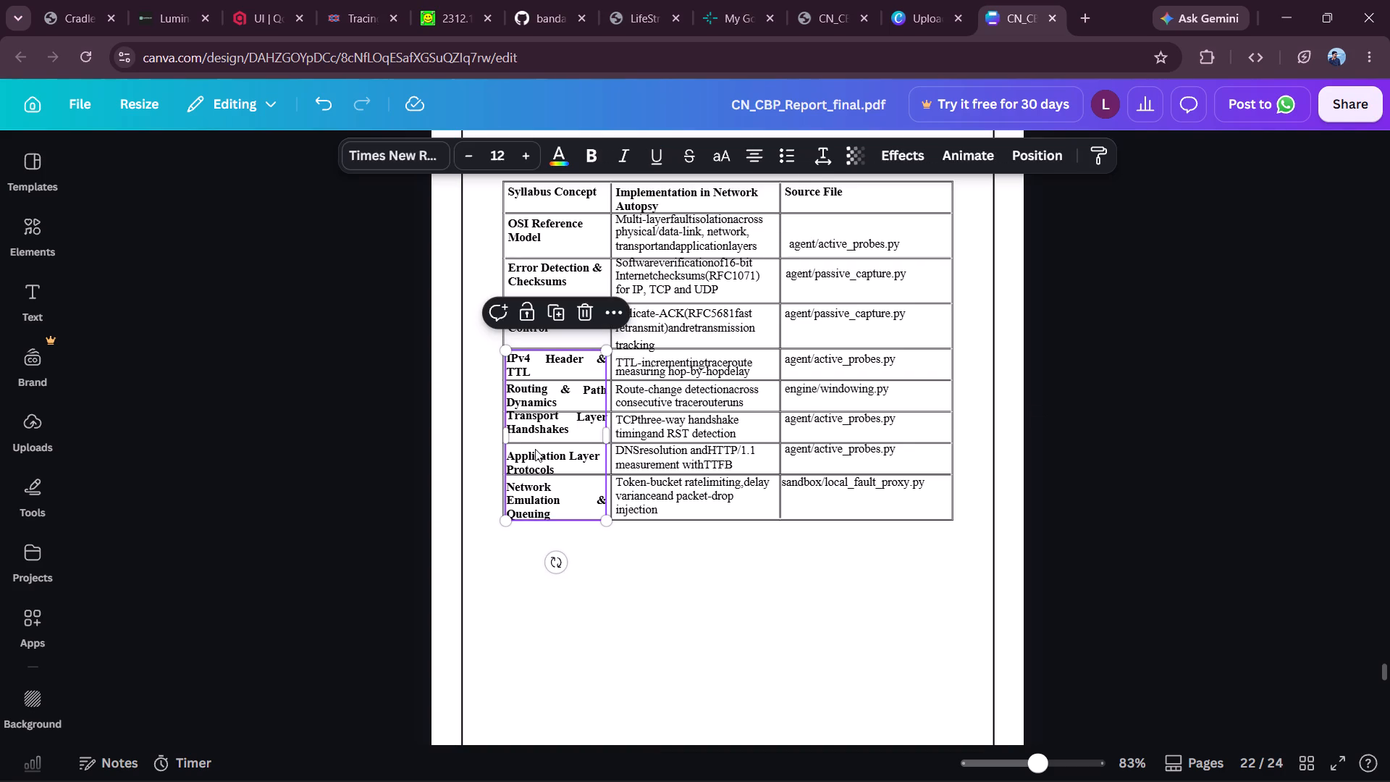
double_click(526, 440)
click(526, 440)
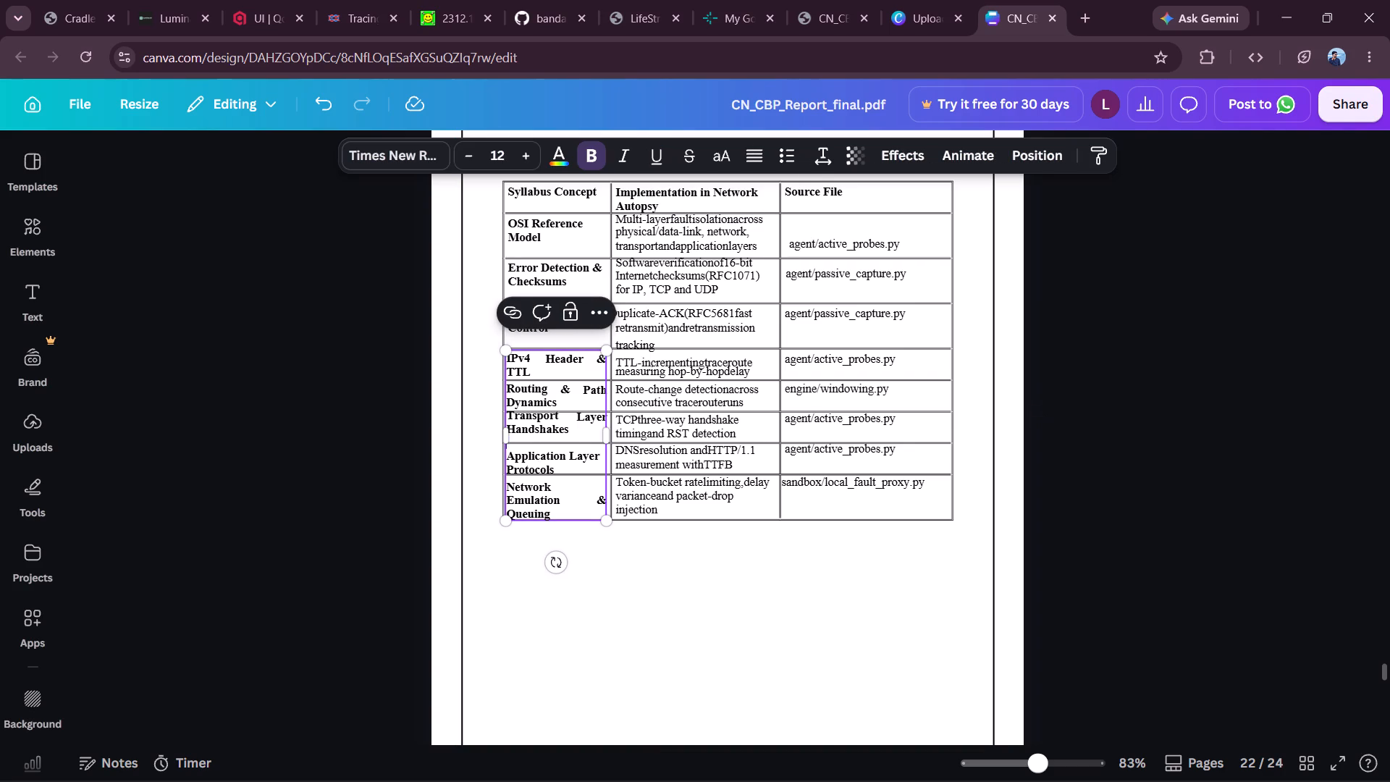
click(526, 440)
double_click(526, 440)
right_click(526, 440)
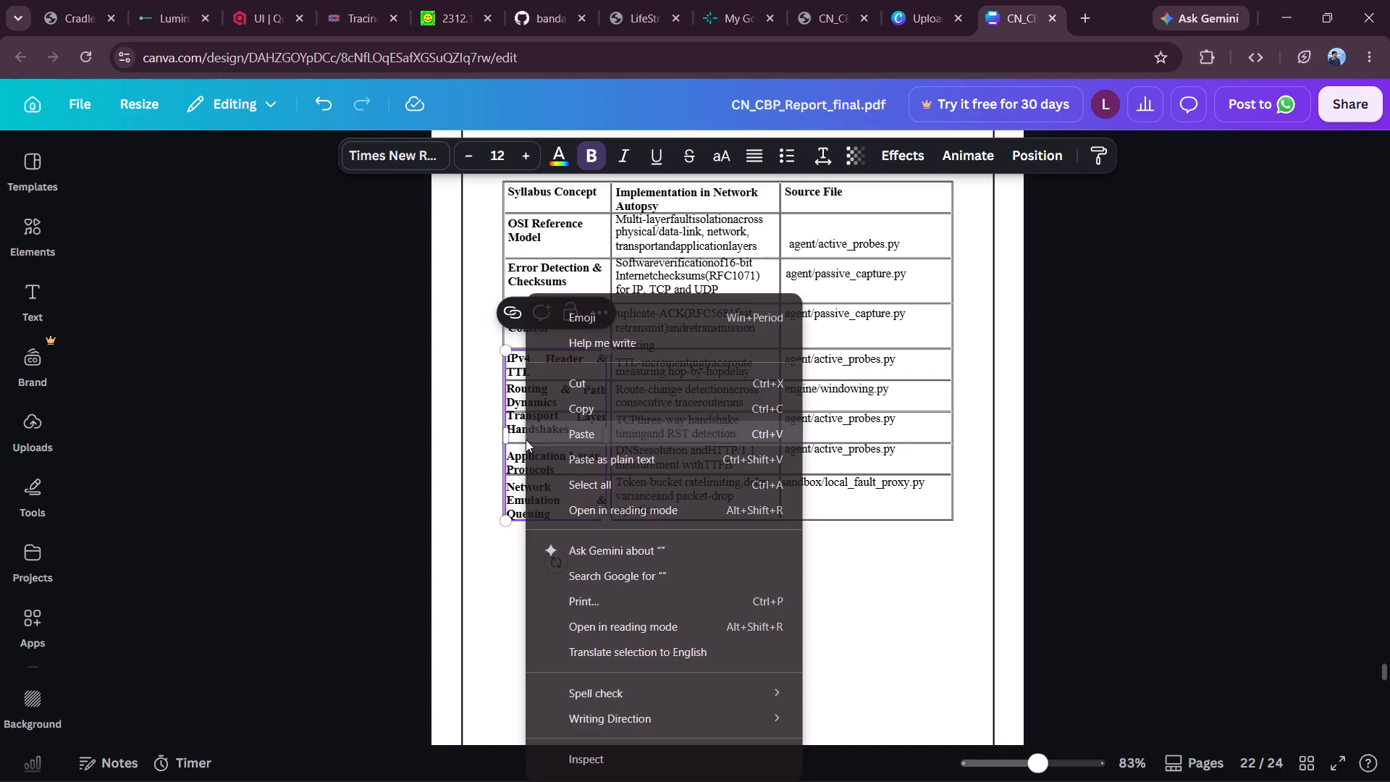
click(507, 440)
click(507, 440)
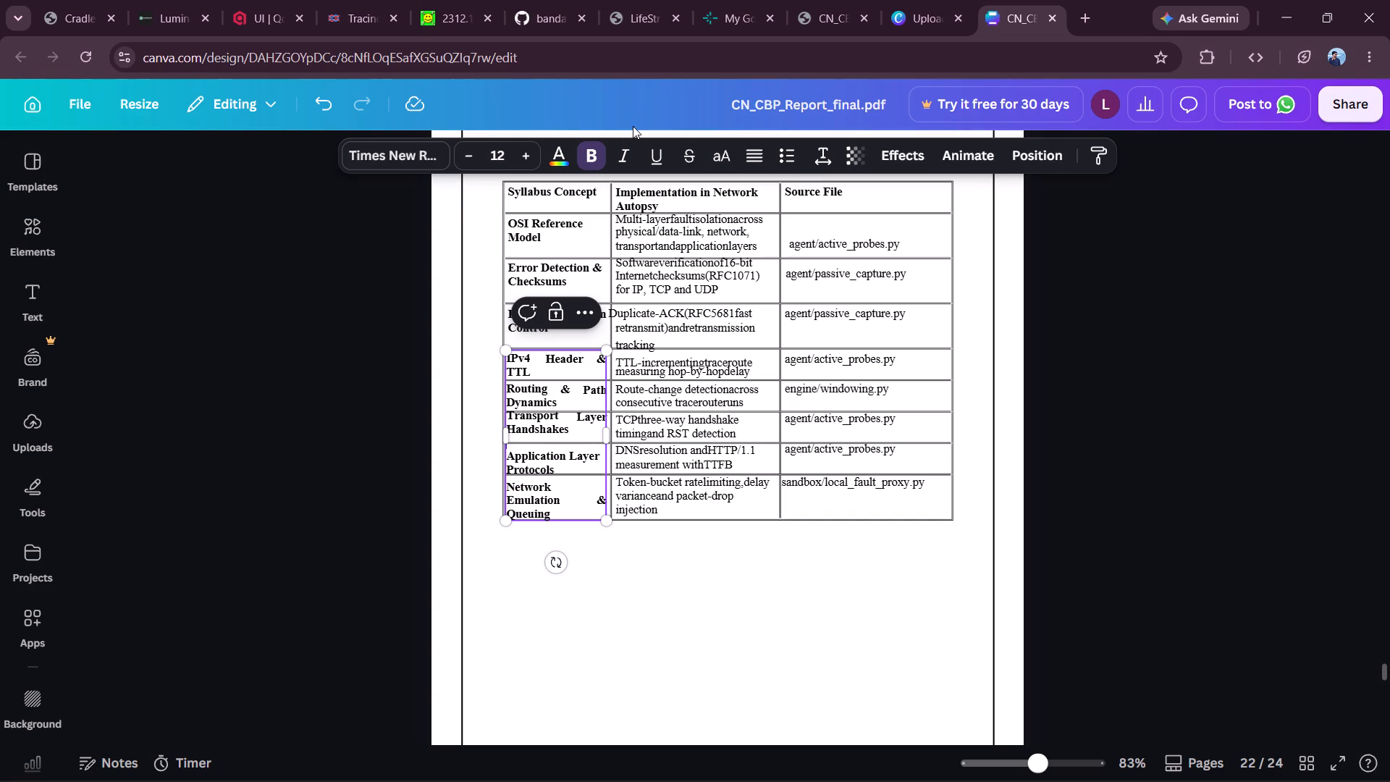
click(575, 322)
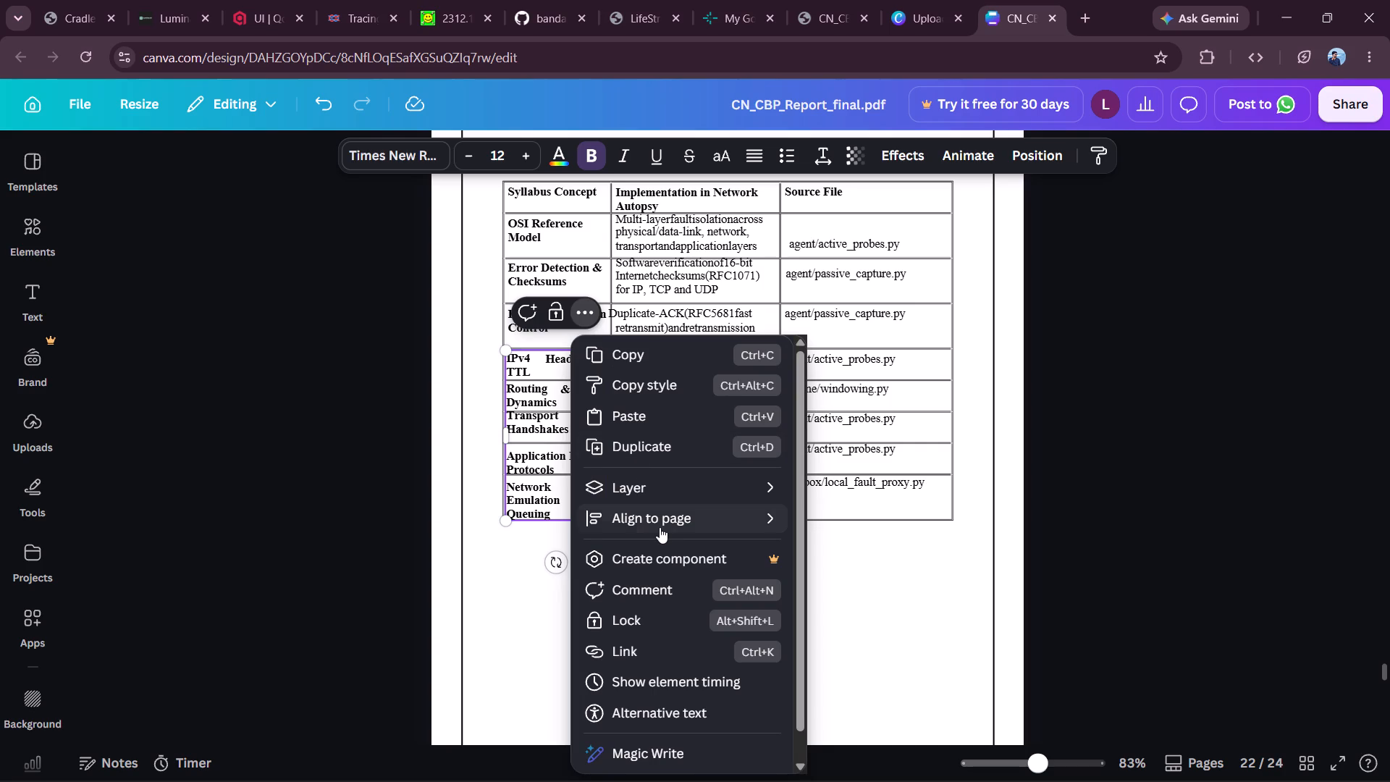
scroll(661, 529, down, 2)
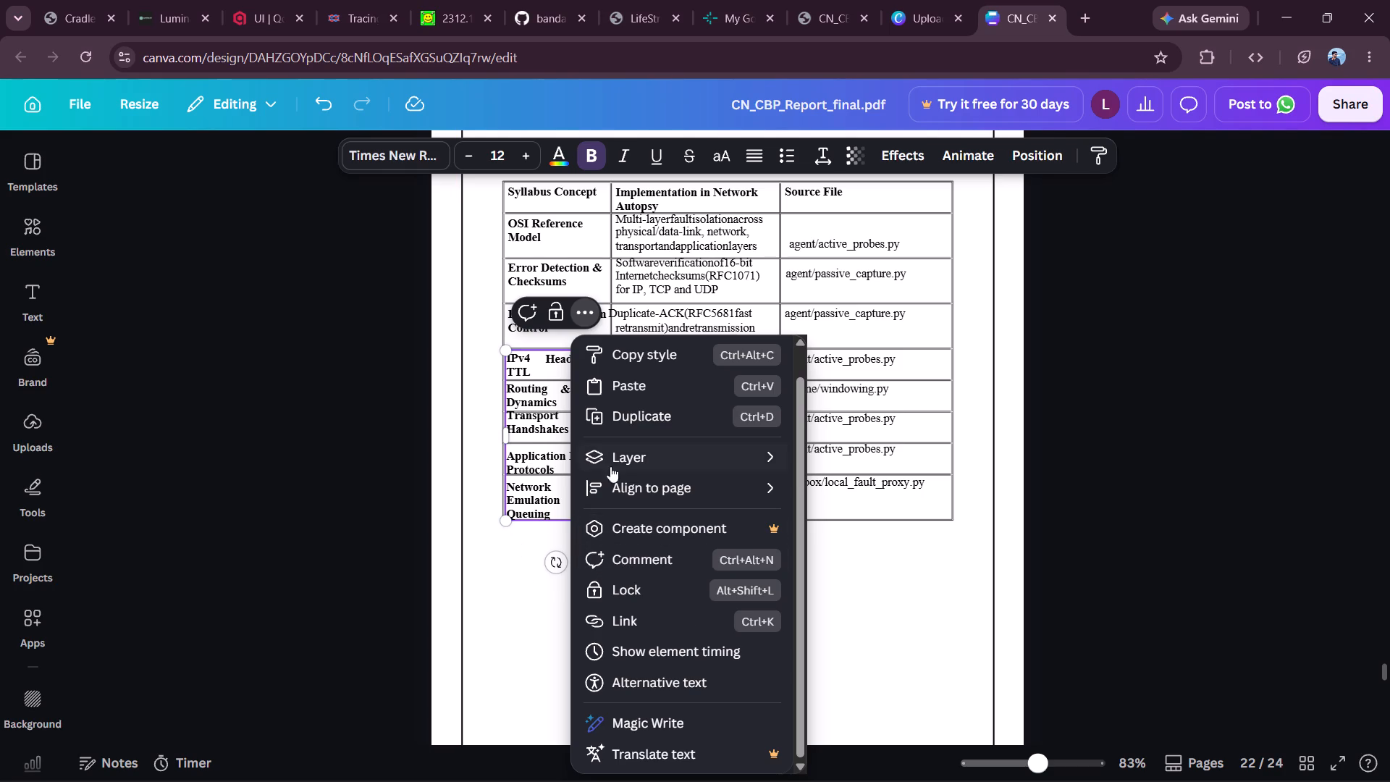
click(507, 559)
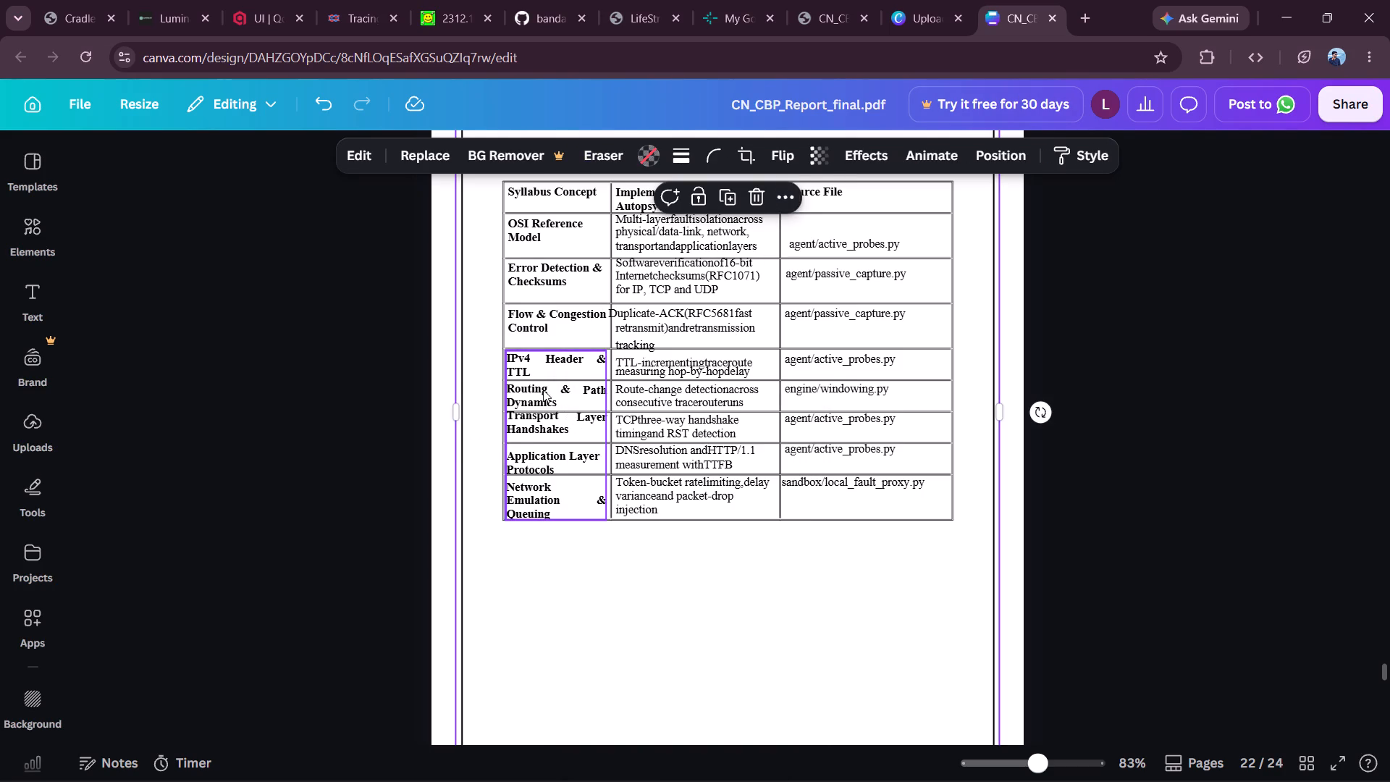
Left-align the small text box holding "Path" and "Layer" in the Syllabus Concept column.
double_click(542, 390)
click(565, 403)
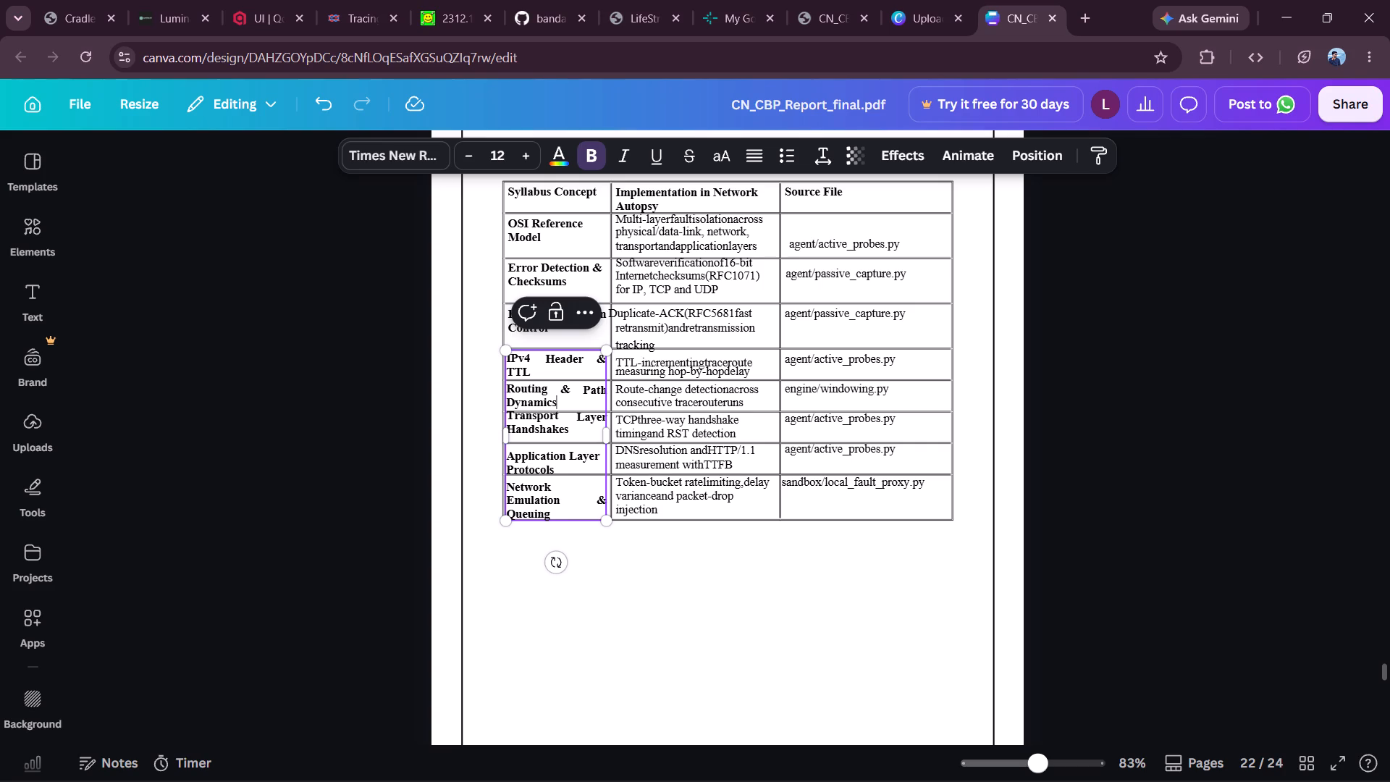
click(559, 413)
click(666, 402)
click(581, 414)
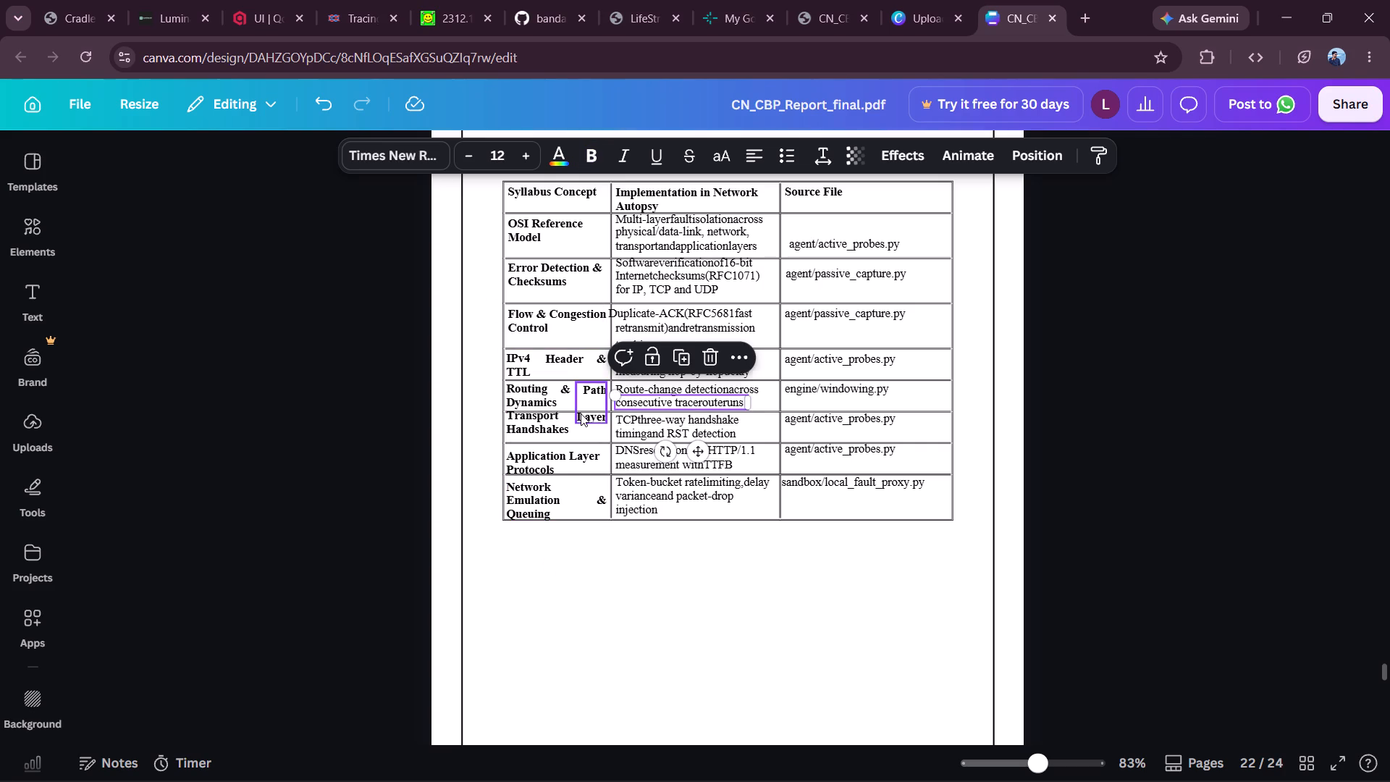
click(759, 147)
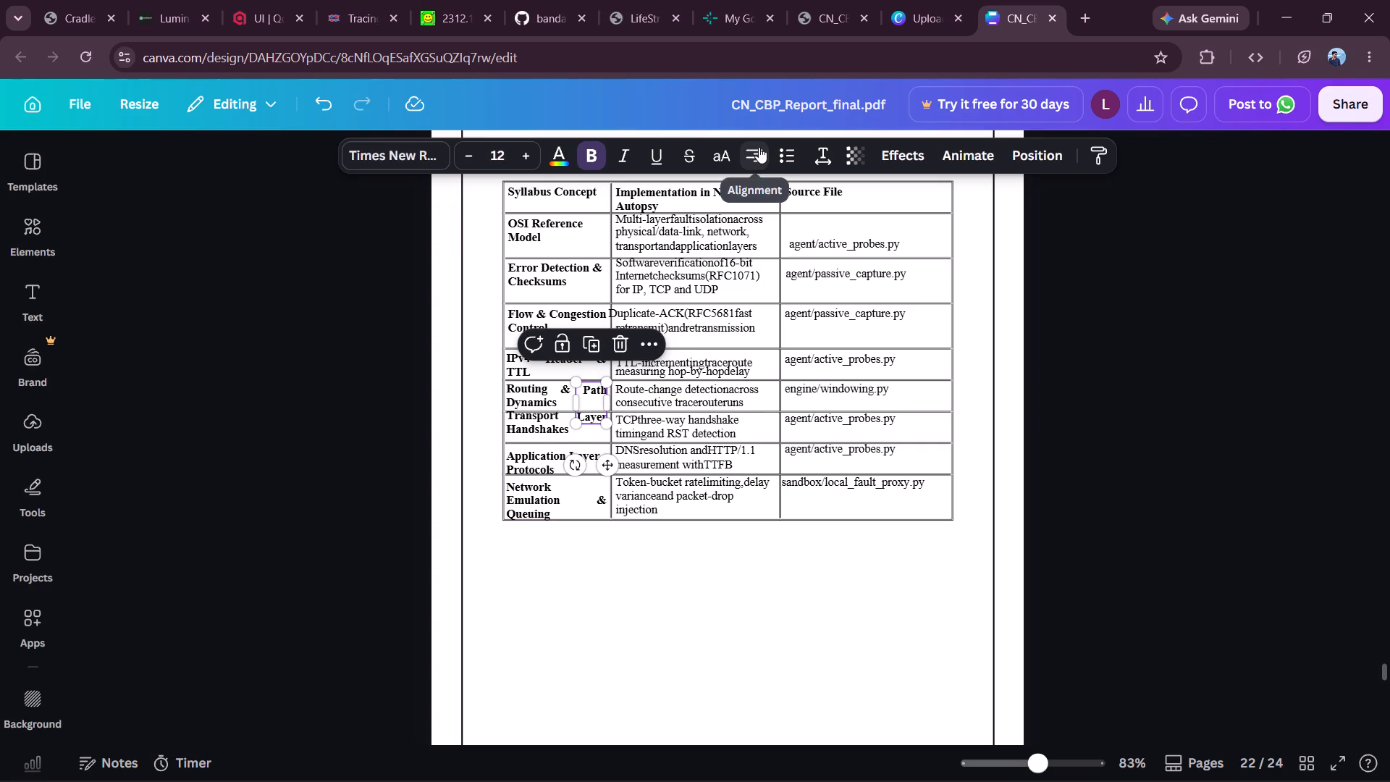
click(759, 147)
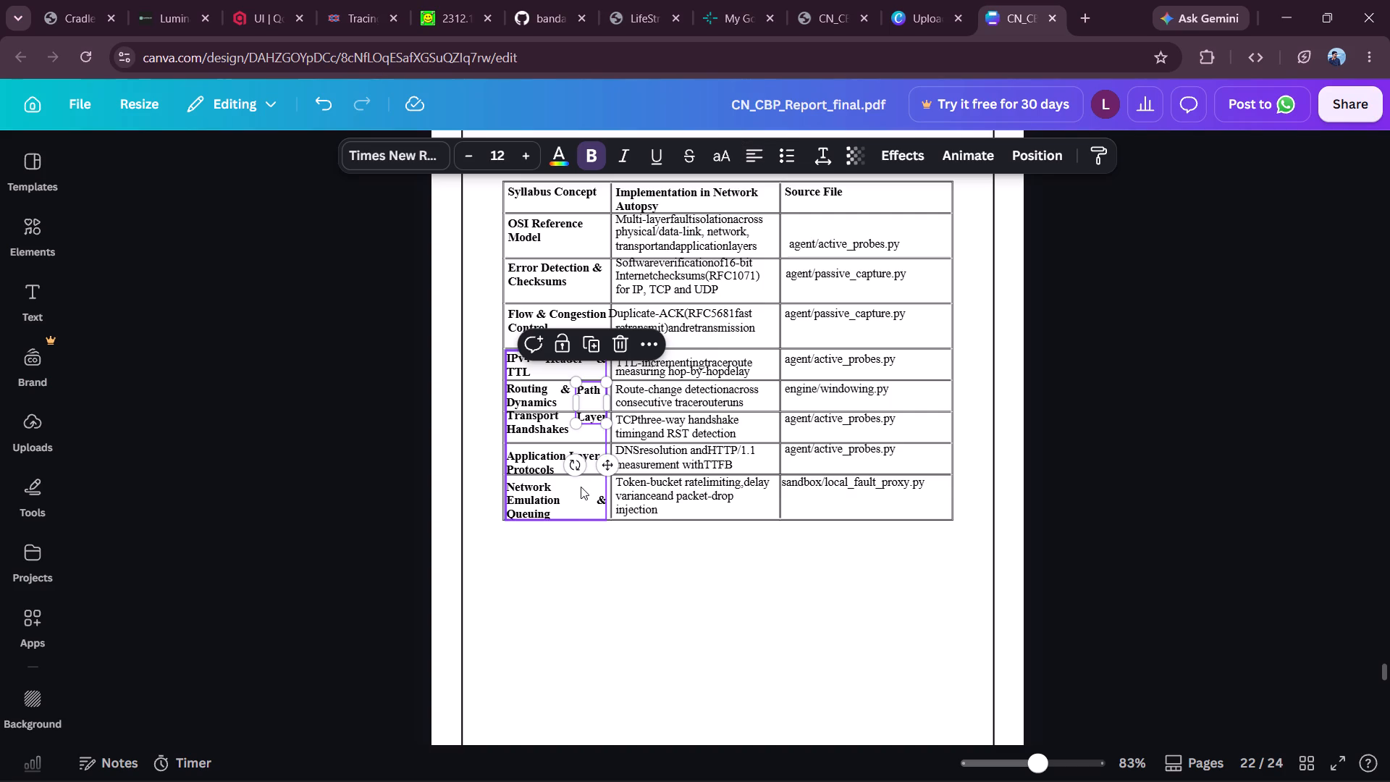
click(560, 596)
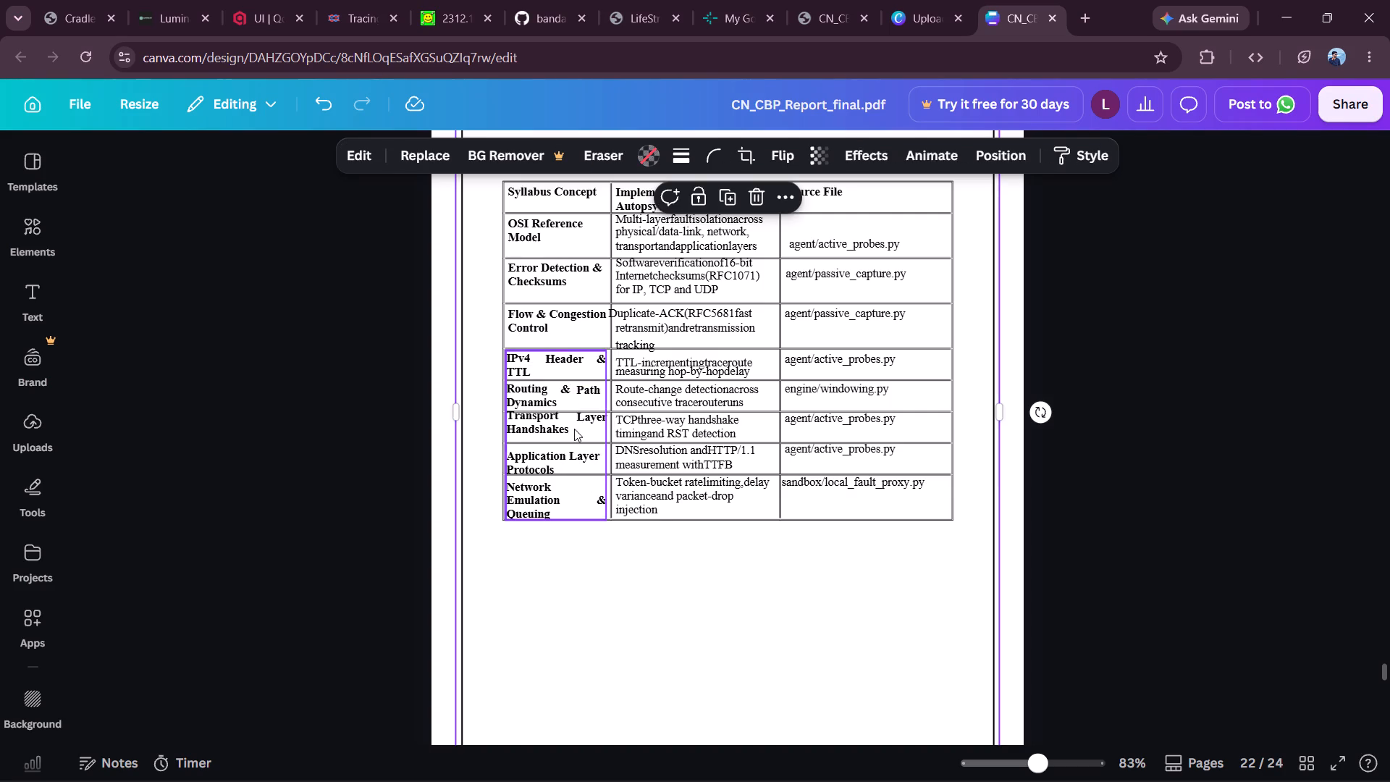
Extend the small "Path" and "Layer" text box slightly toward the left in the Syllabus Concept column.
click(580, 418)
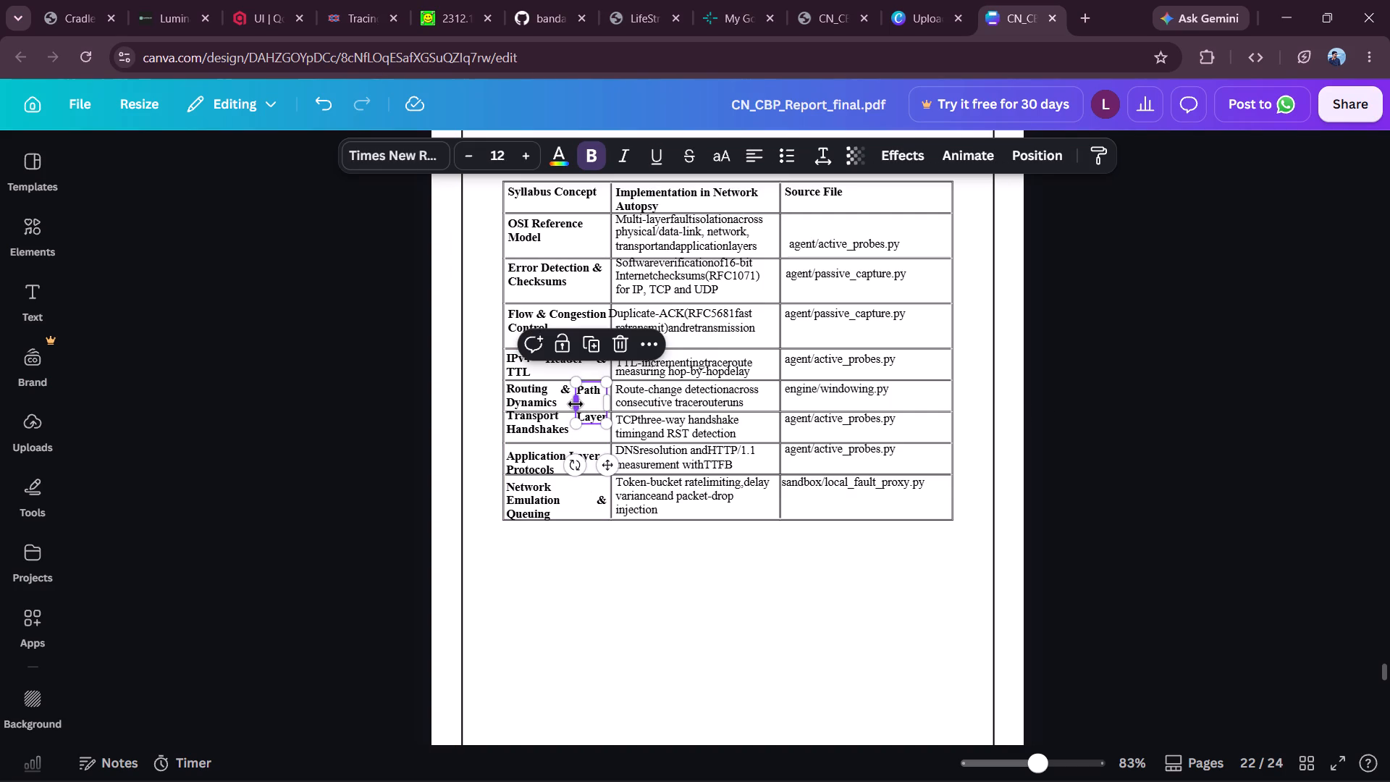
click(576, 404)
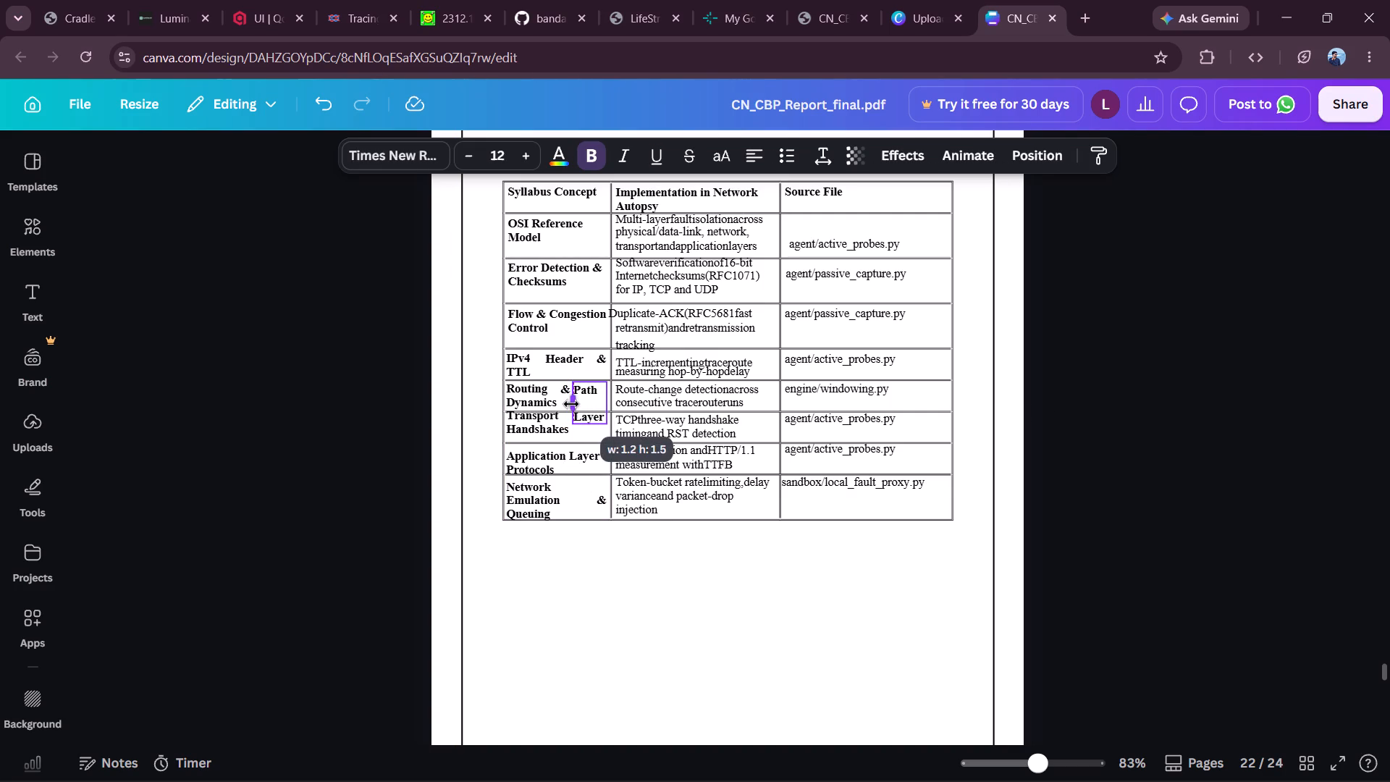
Join "Dynamics" onto the "Routing" line in the syllabus-concept text box.
click(557, 390)
double_click(557, 390)
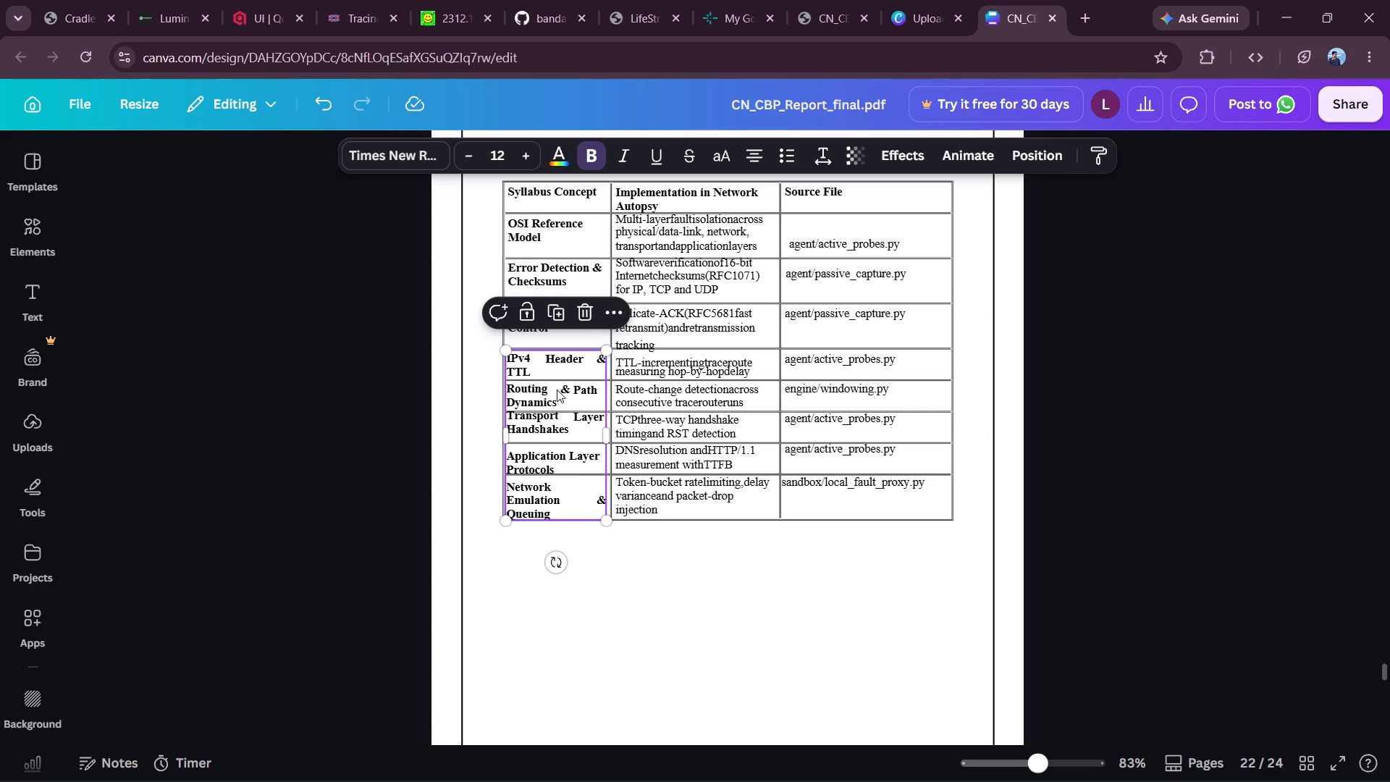
click(557, 390)
key(Right)
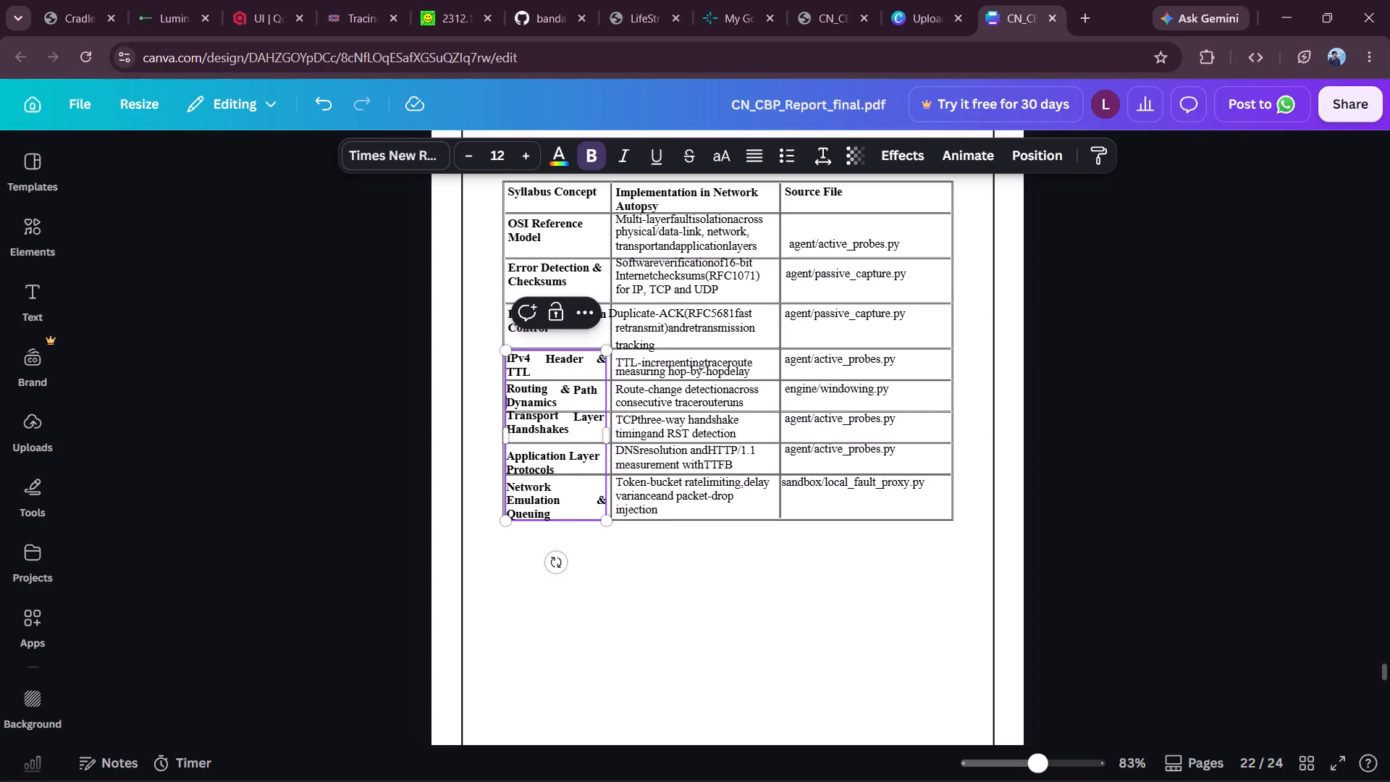
key(BackSpace)
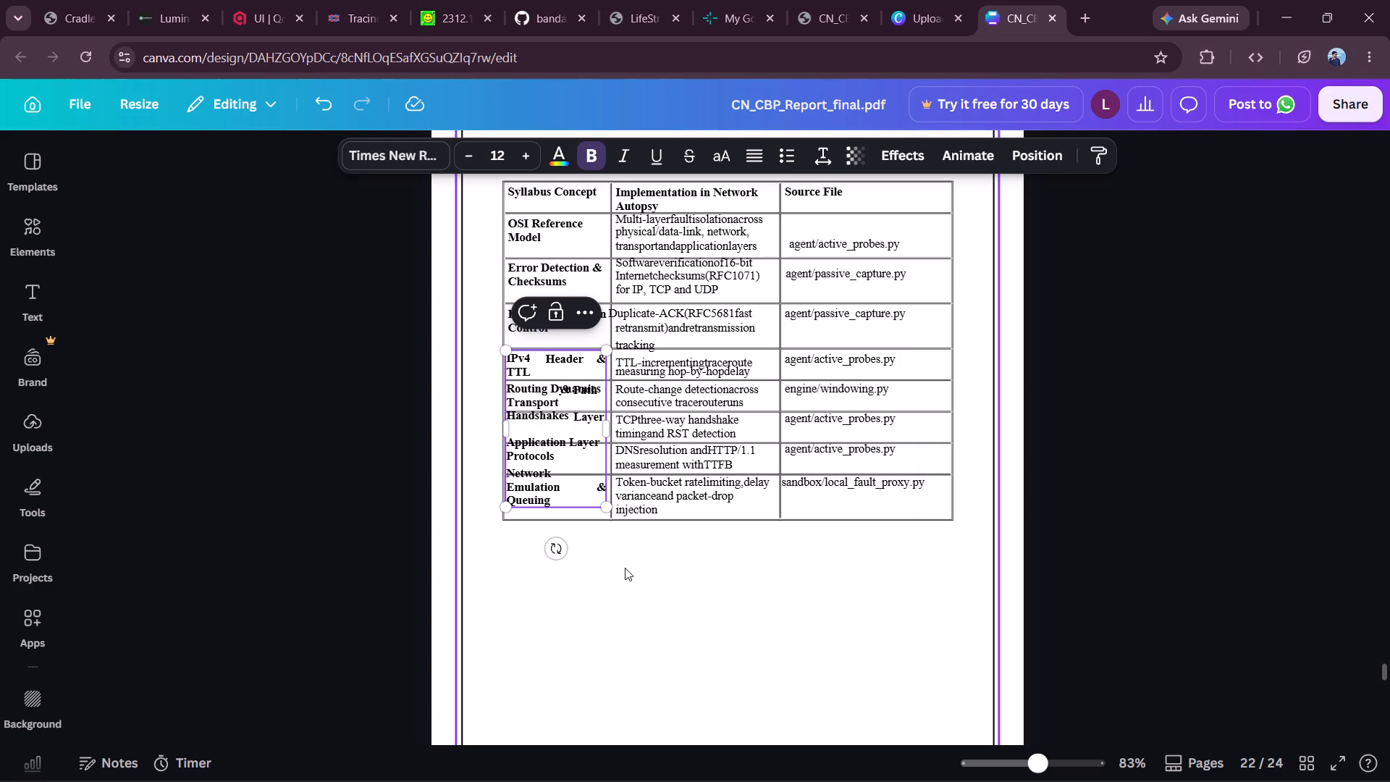
click(613, 612)
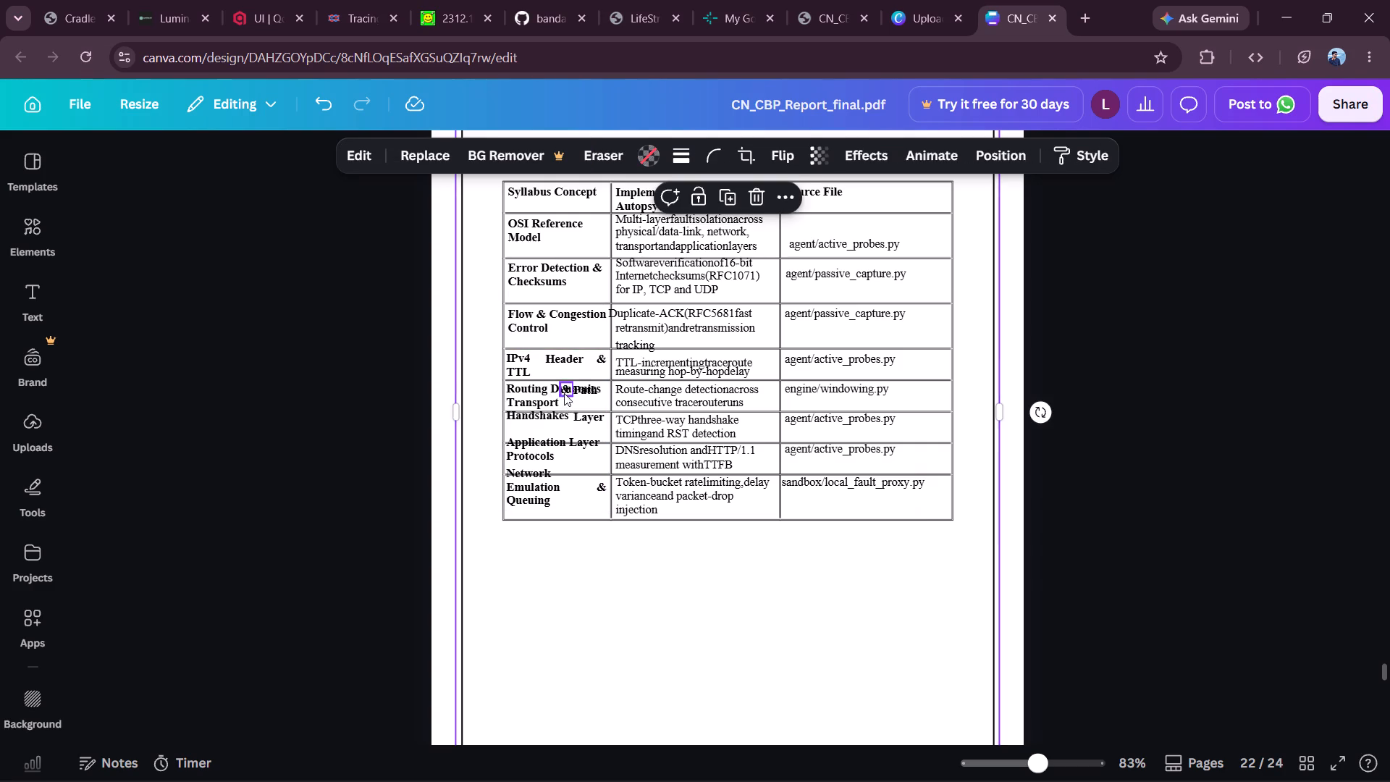
Delete the small "Path" and "Layer" text box and the separate "&" overlapping "Routing Dynamics".
click(588, 389)
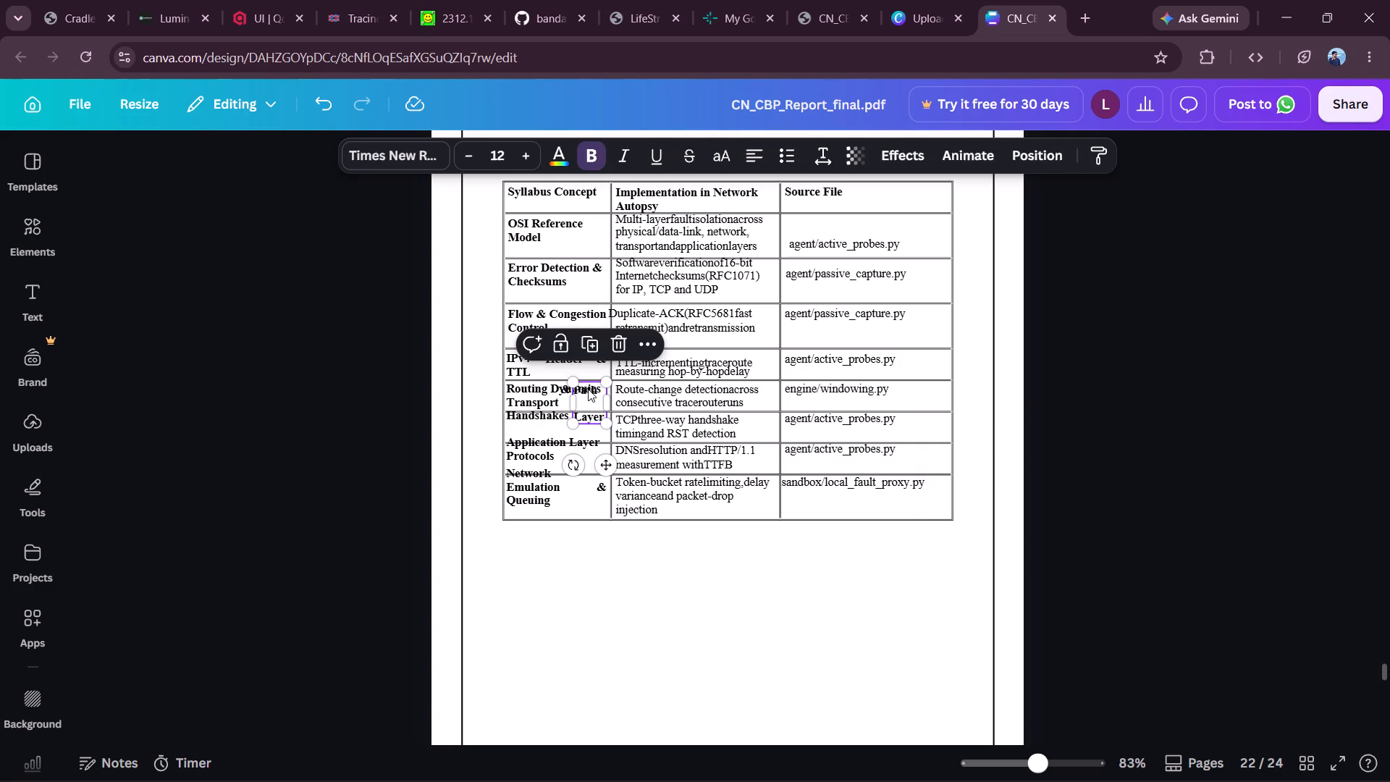
key(BackSpace)
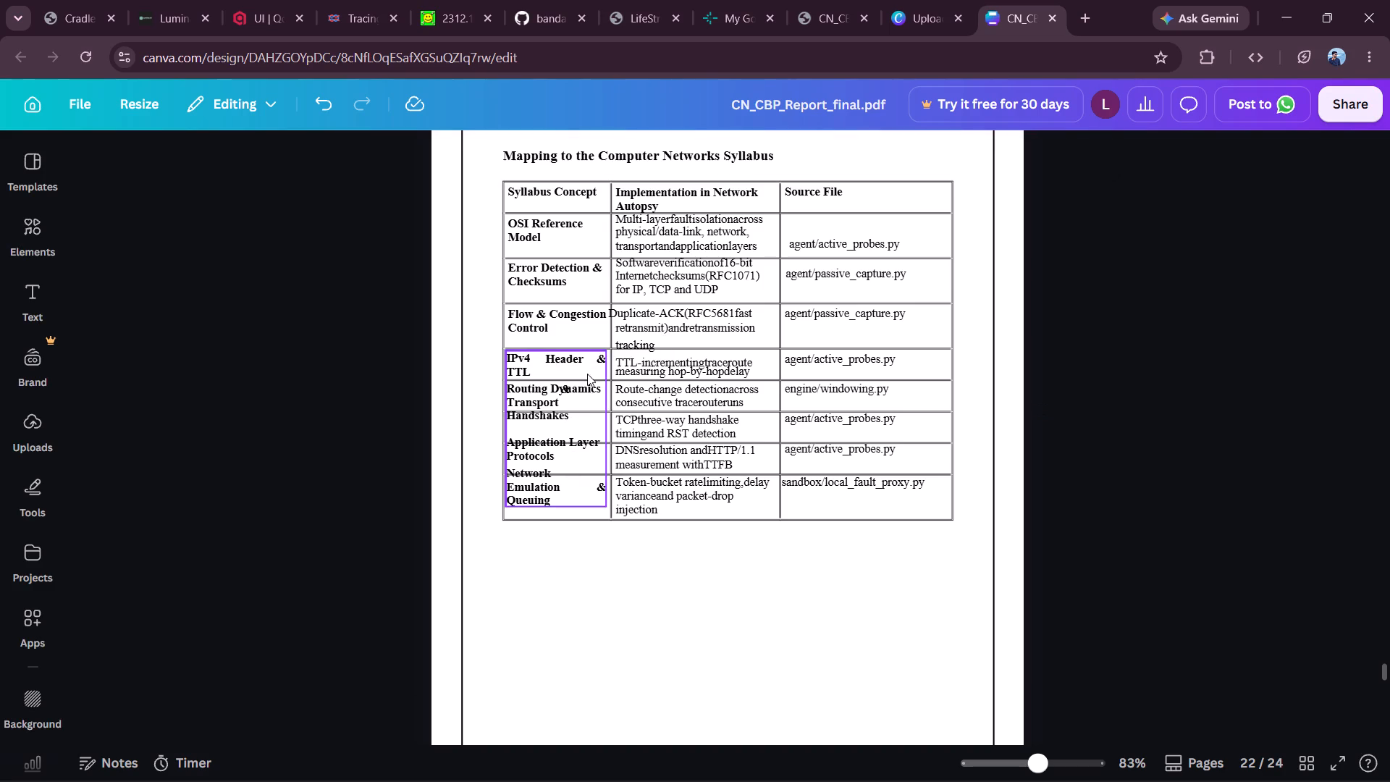
double_click(574, 369)
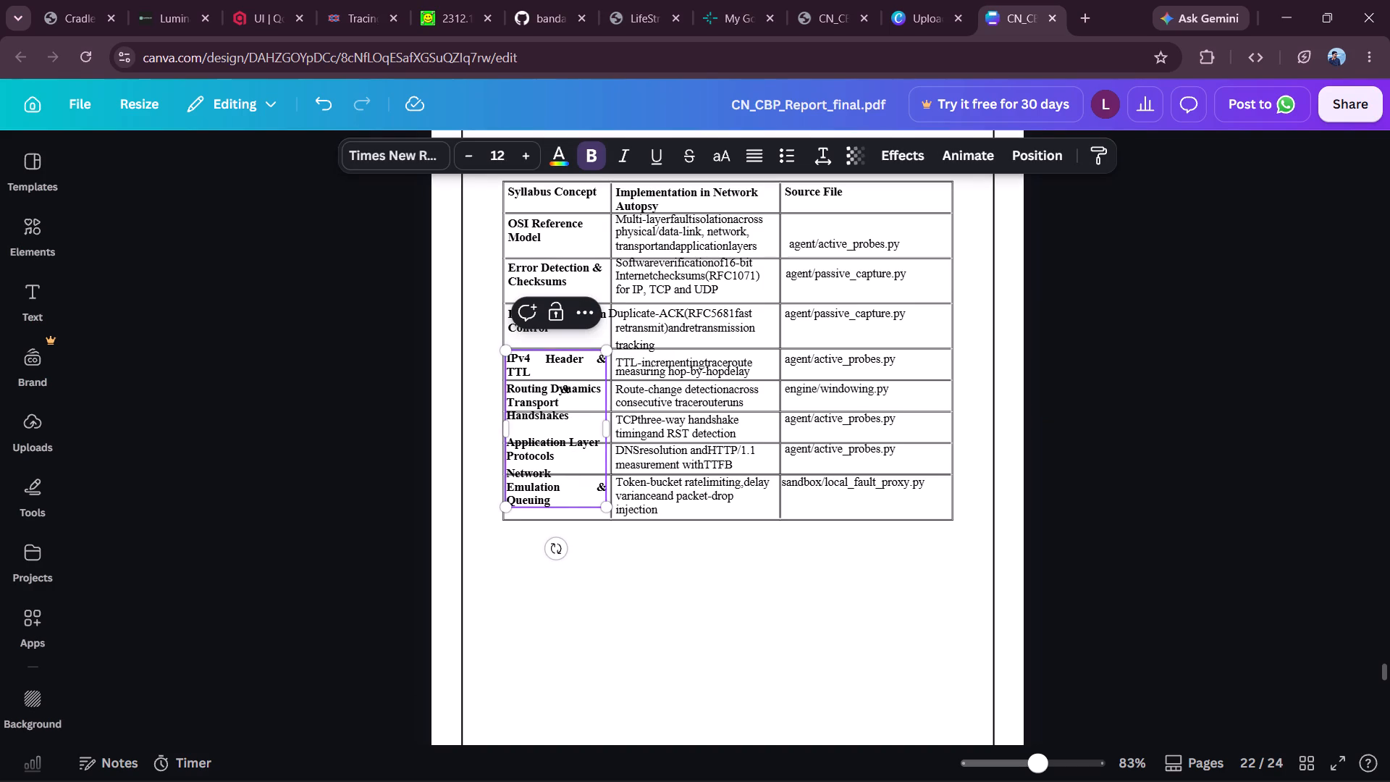
click(573, 388)
click(649, 724)
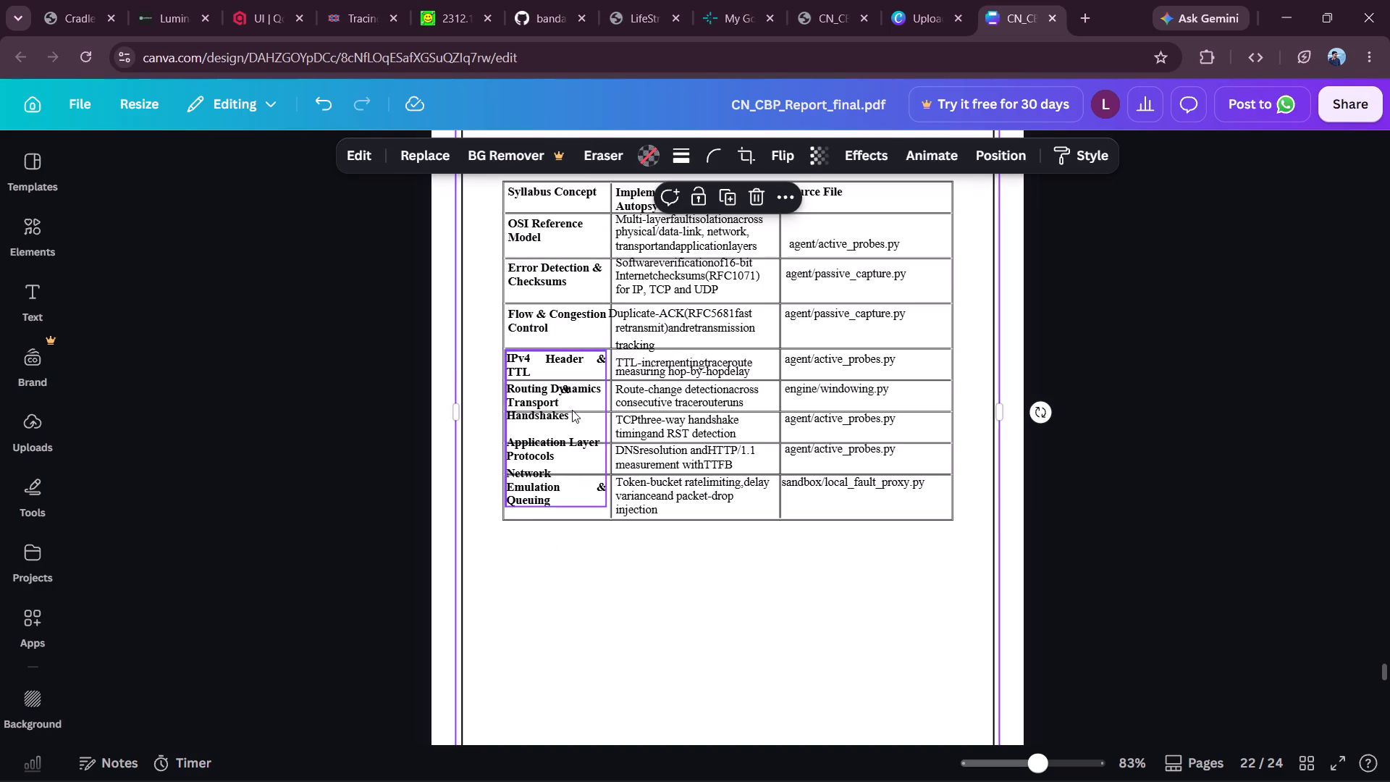
click(570, 393)
key(BackSpace)
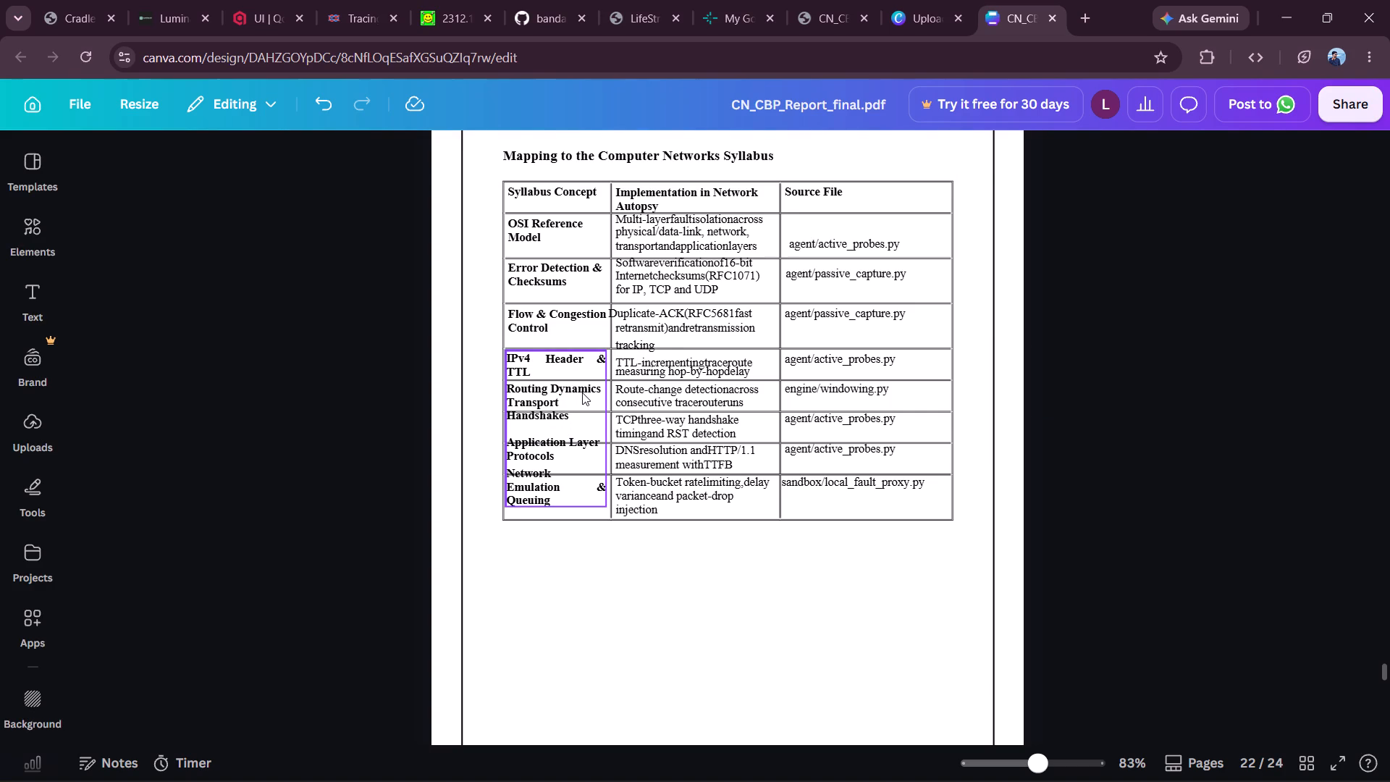
Insert a line break after "Routing Dynamics" to push "Transport Handshakes" down into its own table row.
double_click(582, 392)
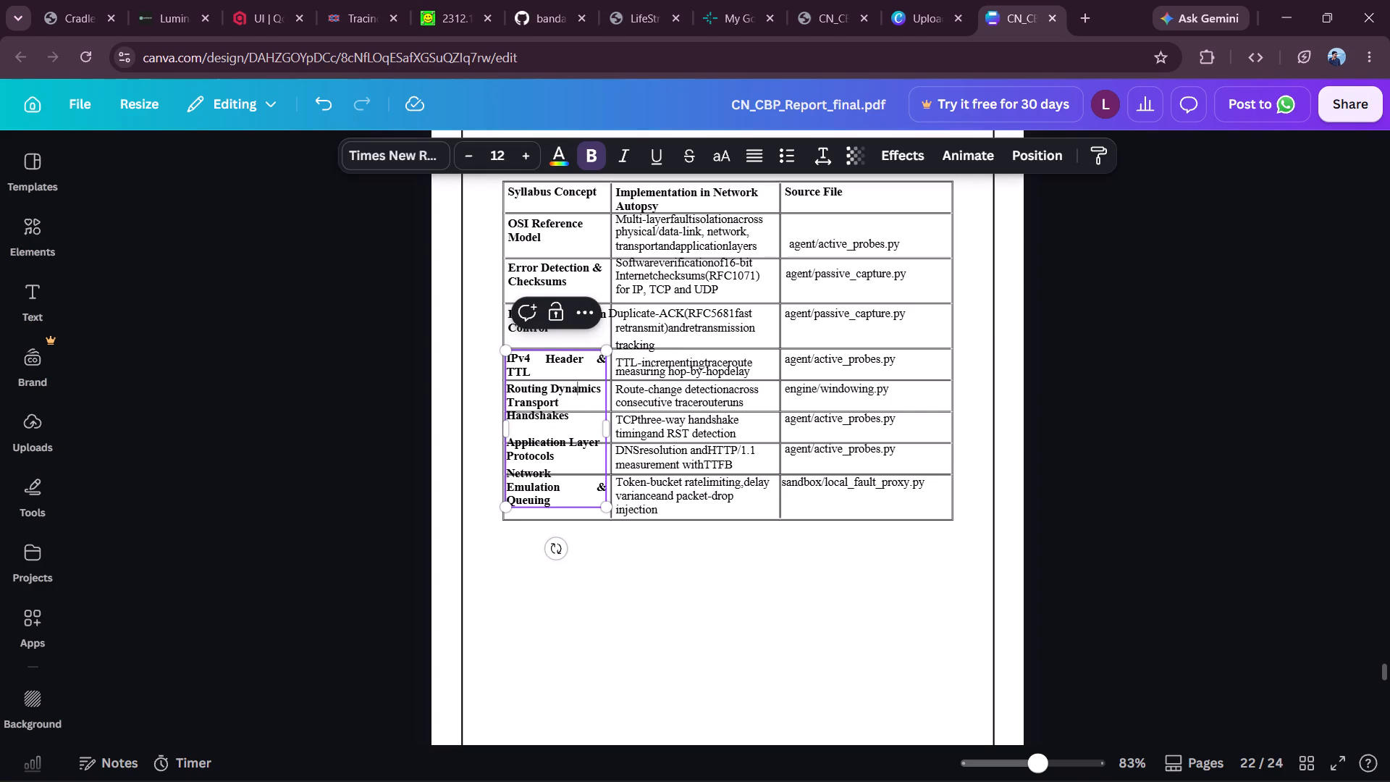
click(602, 392)
key(Return)
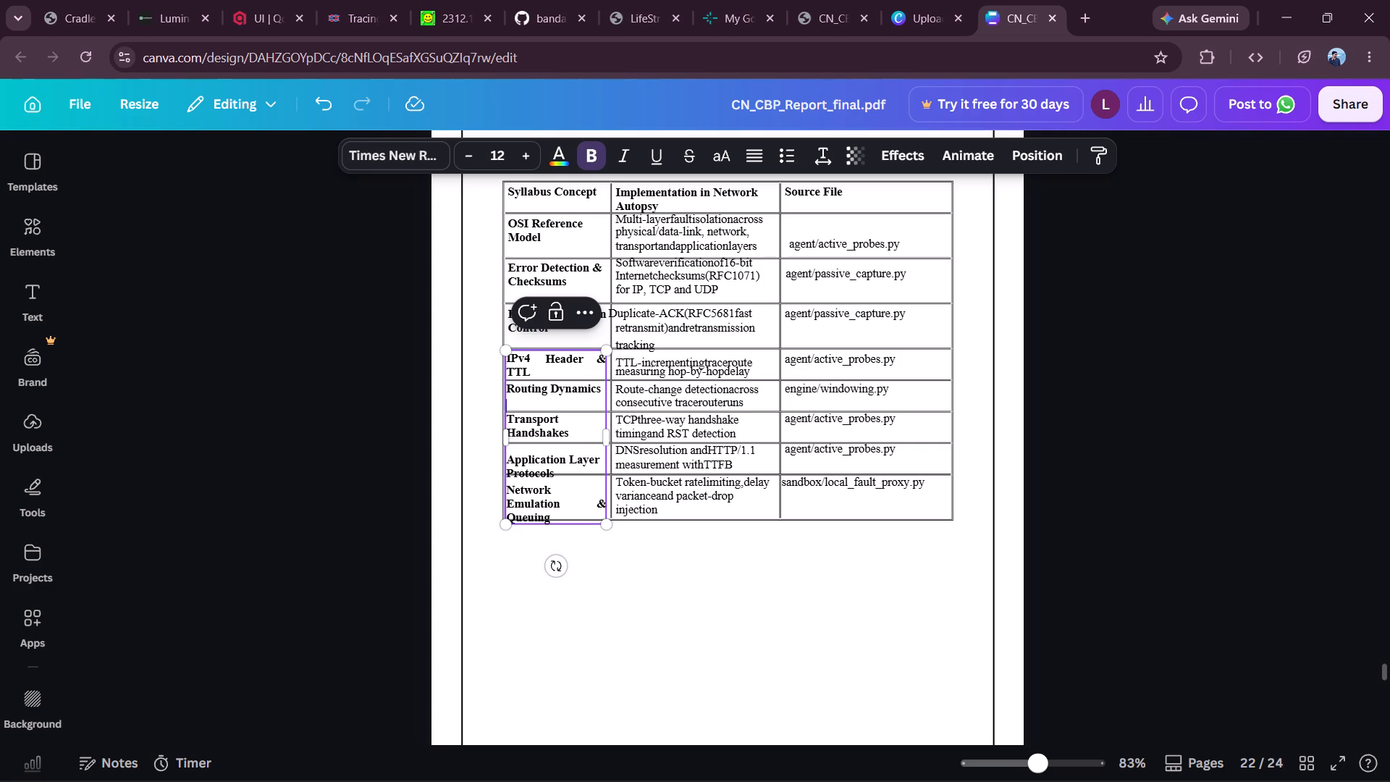
Left-align the "Network Emulation &" lines in the syllabus-concept text box.
click(533, 444)
click(552, 509)
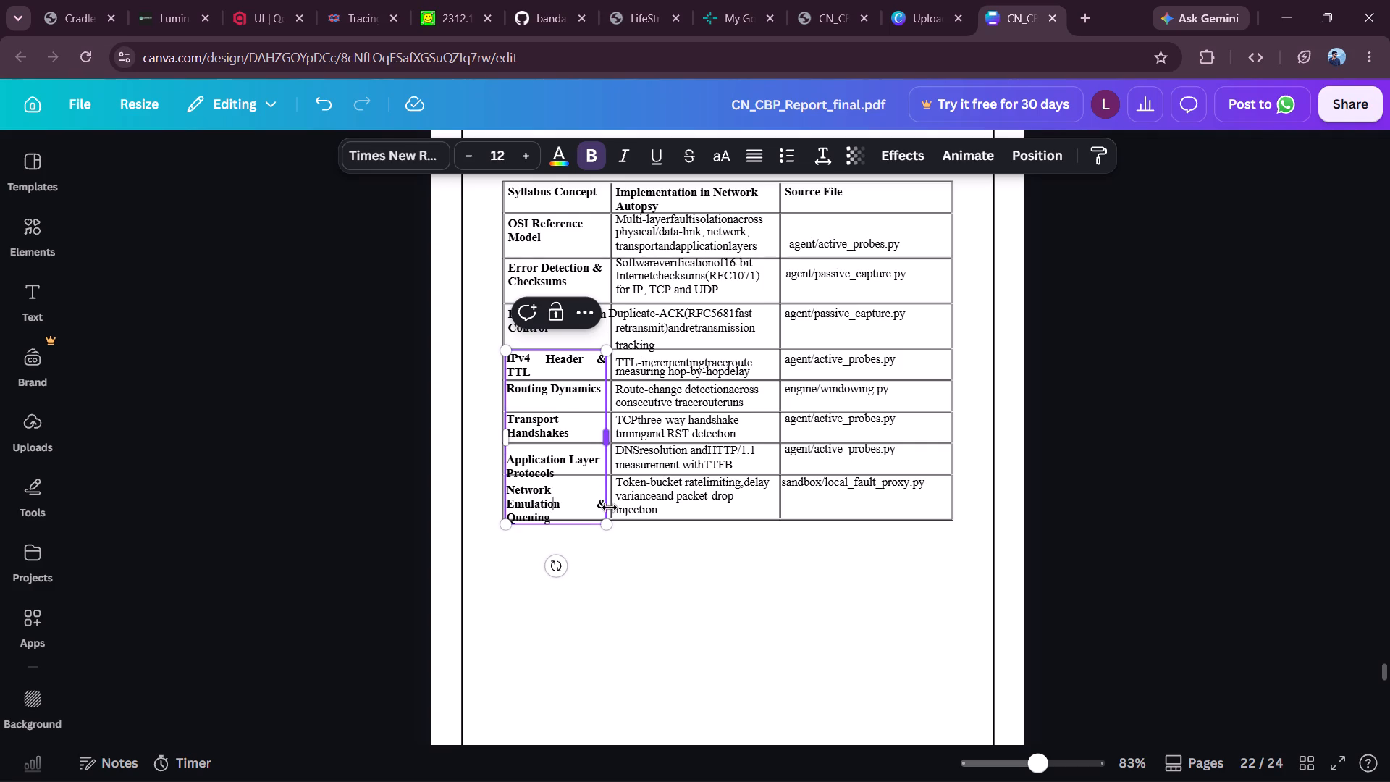
click(600, 503)
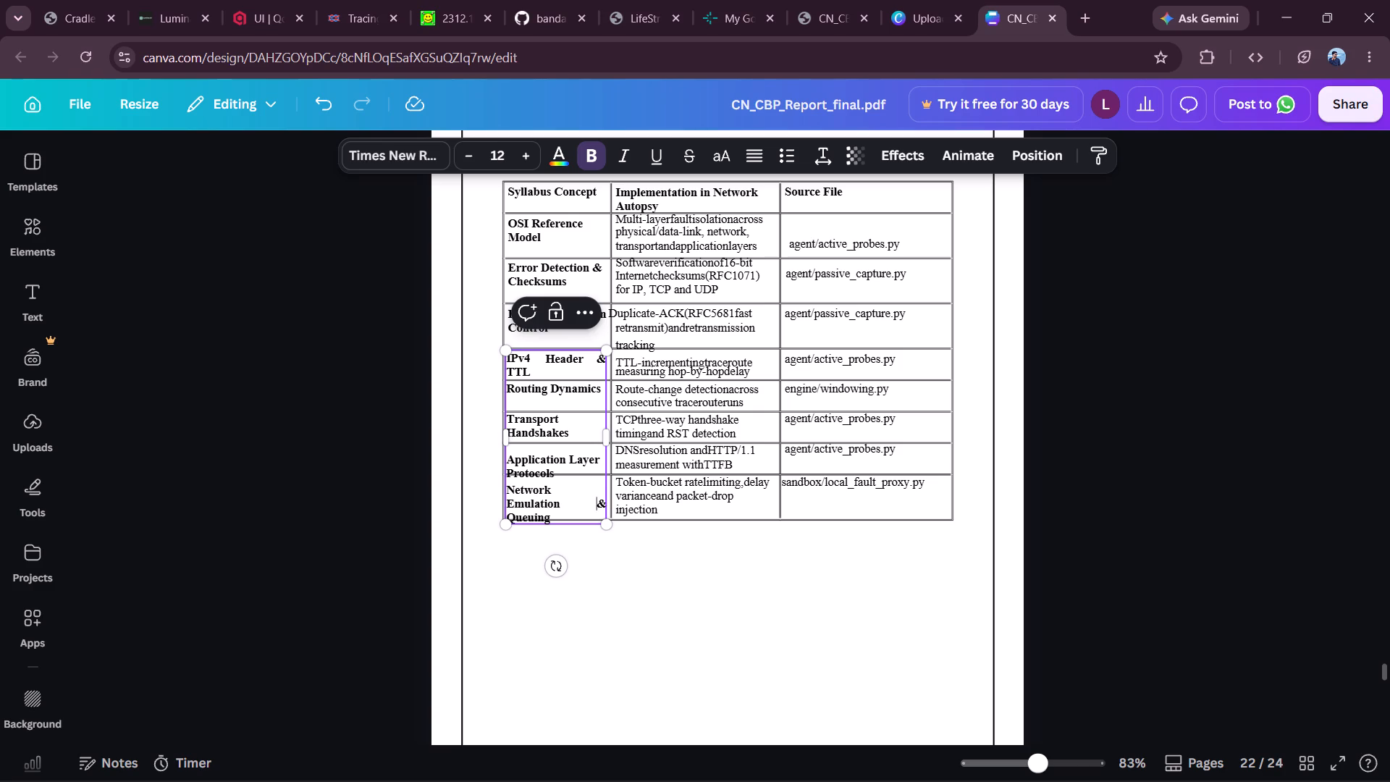
click(585, 505)
click(759, 154)
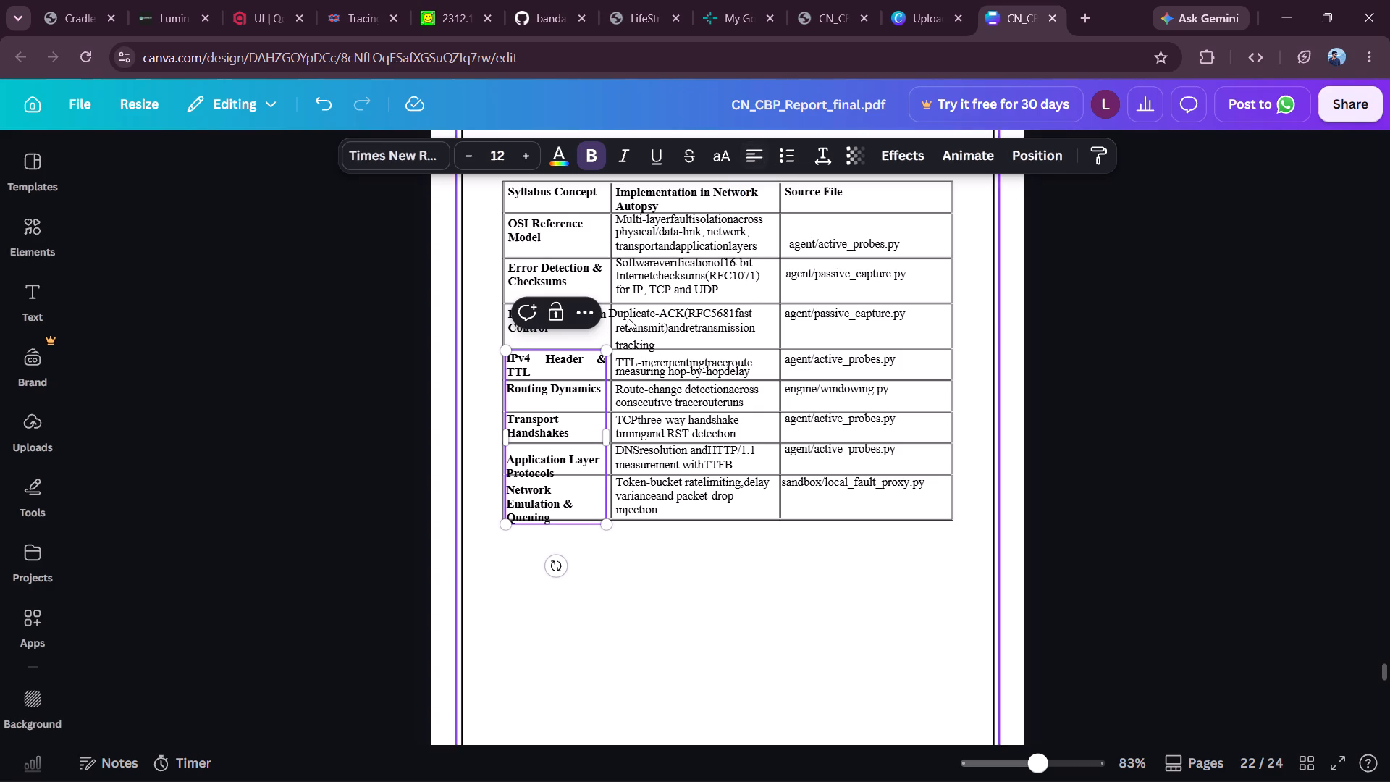
Remove the blank line between "Transport Handshakes" and "Application Layer Protocols" in the syllabus-concept text box.
click(596, 512)
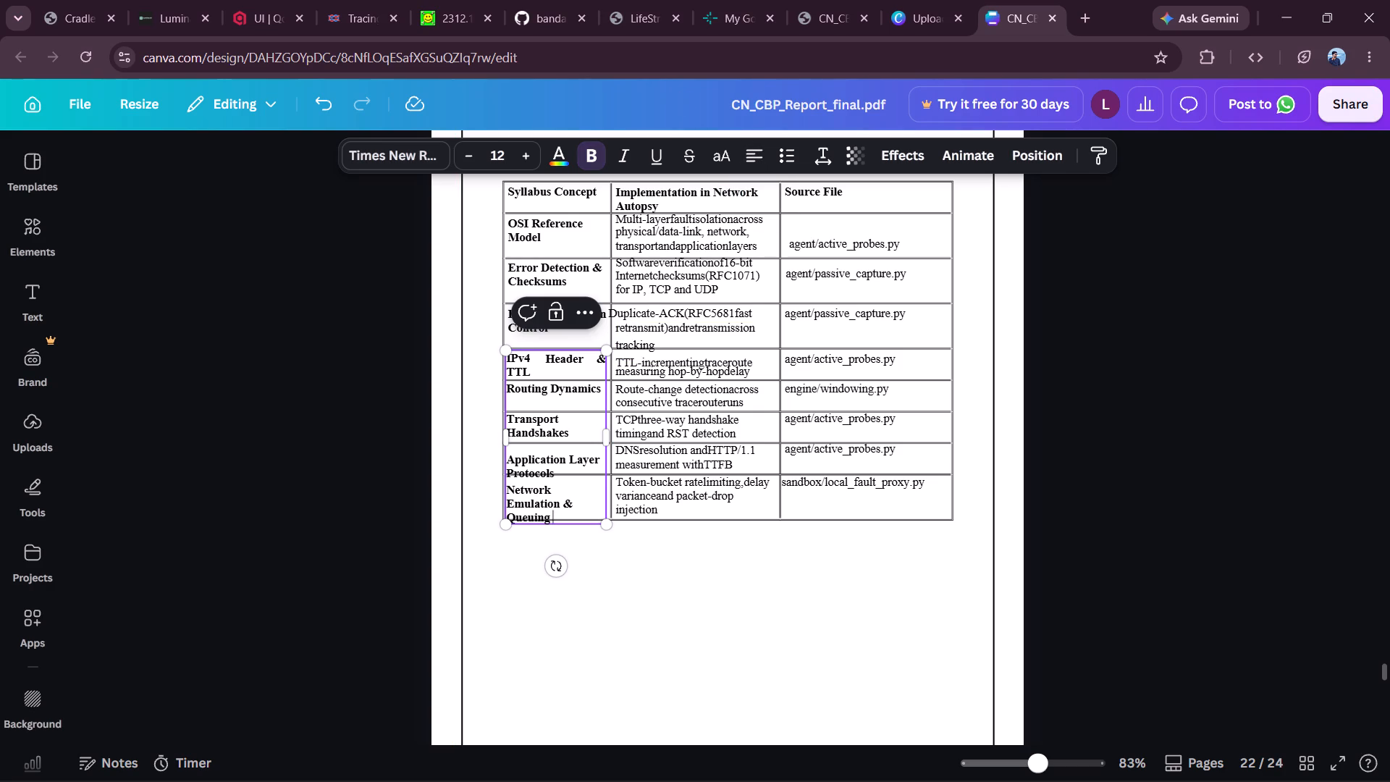
click(528, 448)
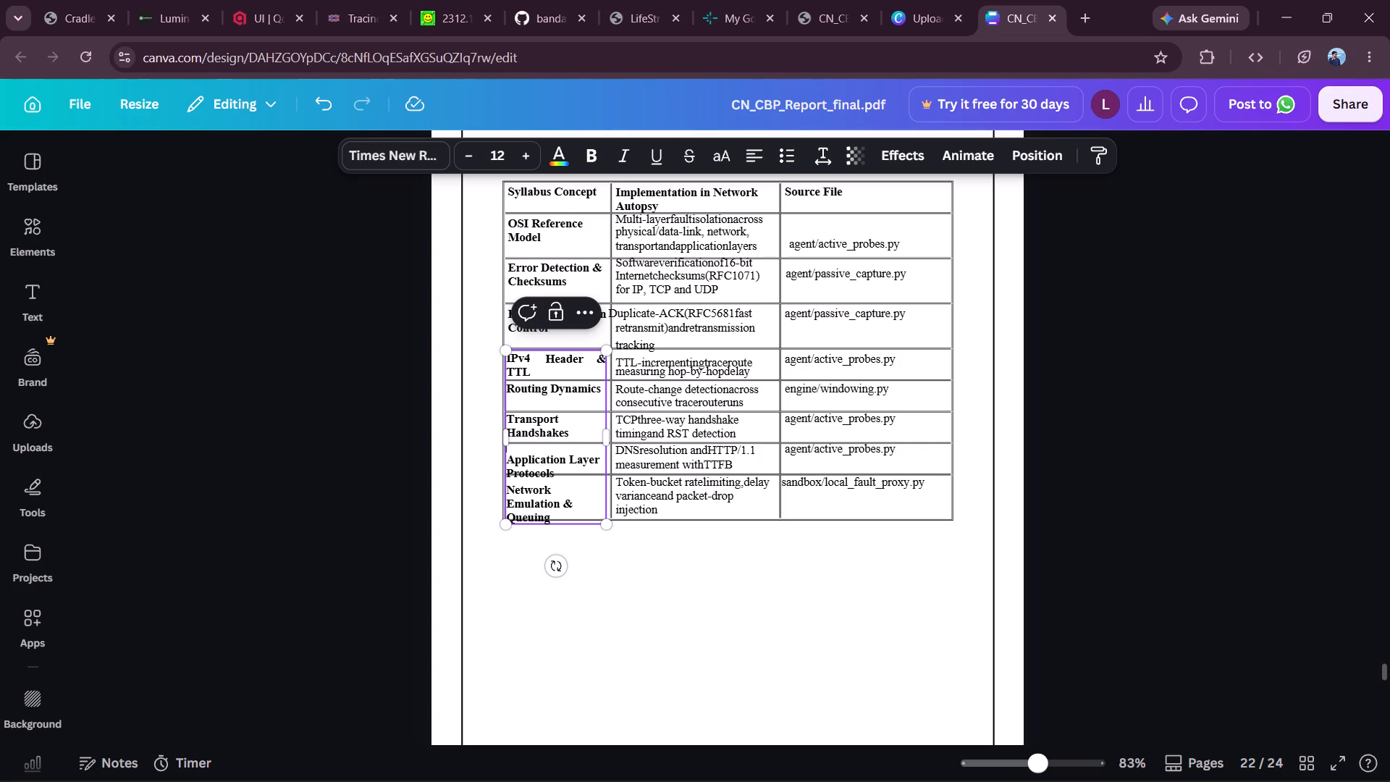
key(BackSpace)
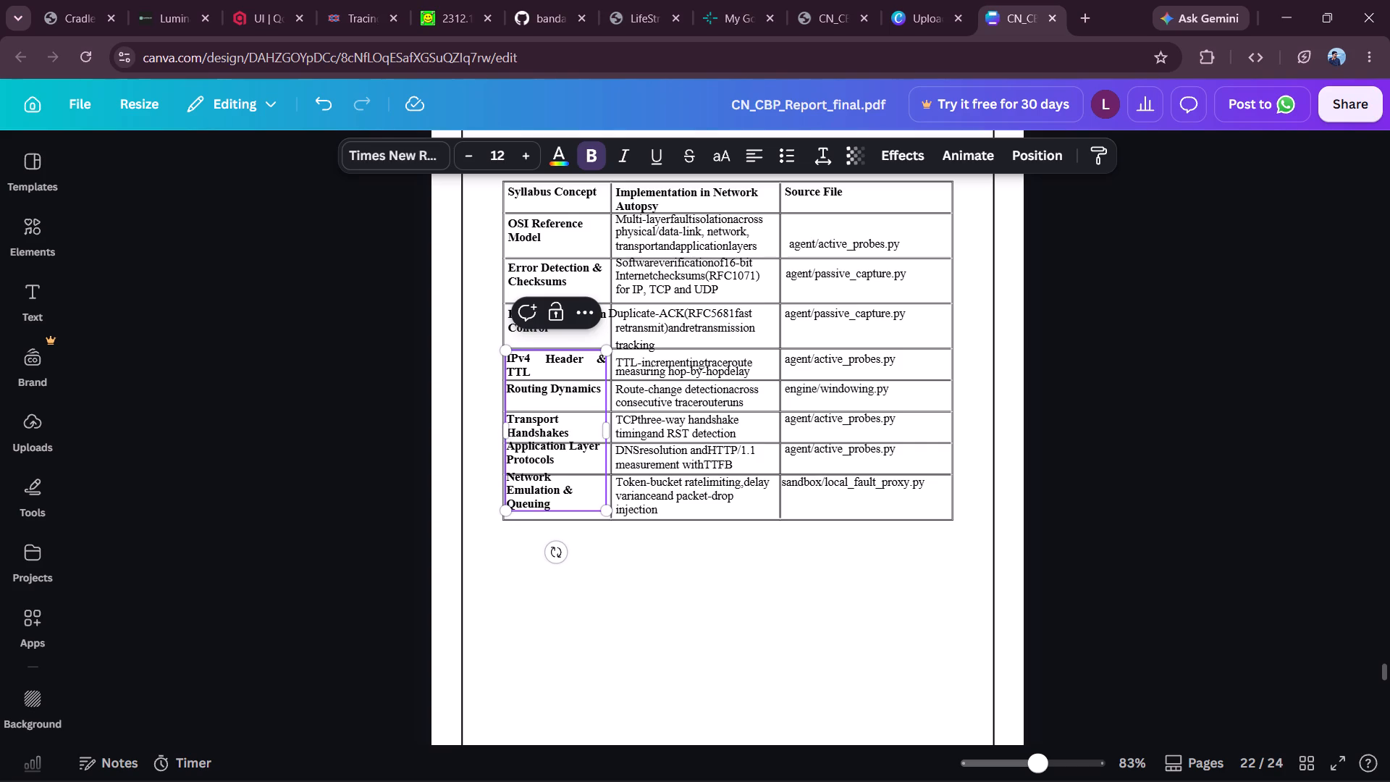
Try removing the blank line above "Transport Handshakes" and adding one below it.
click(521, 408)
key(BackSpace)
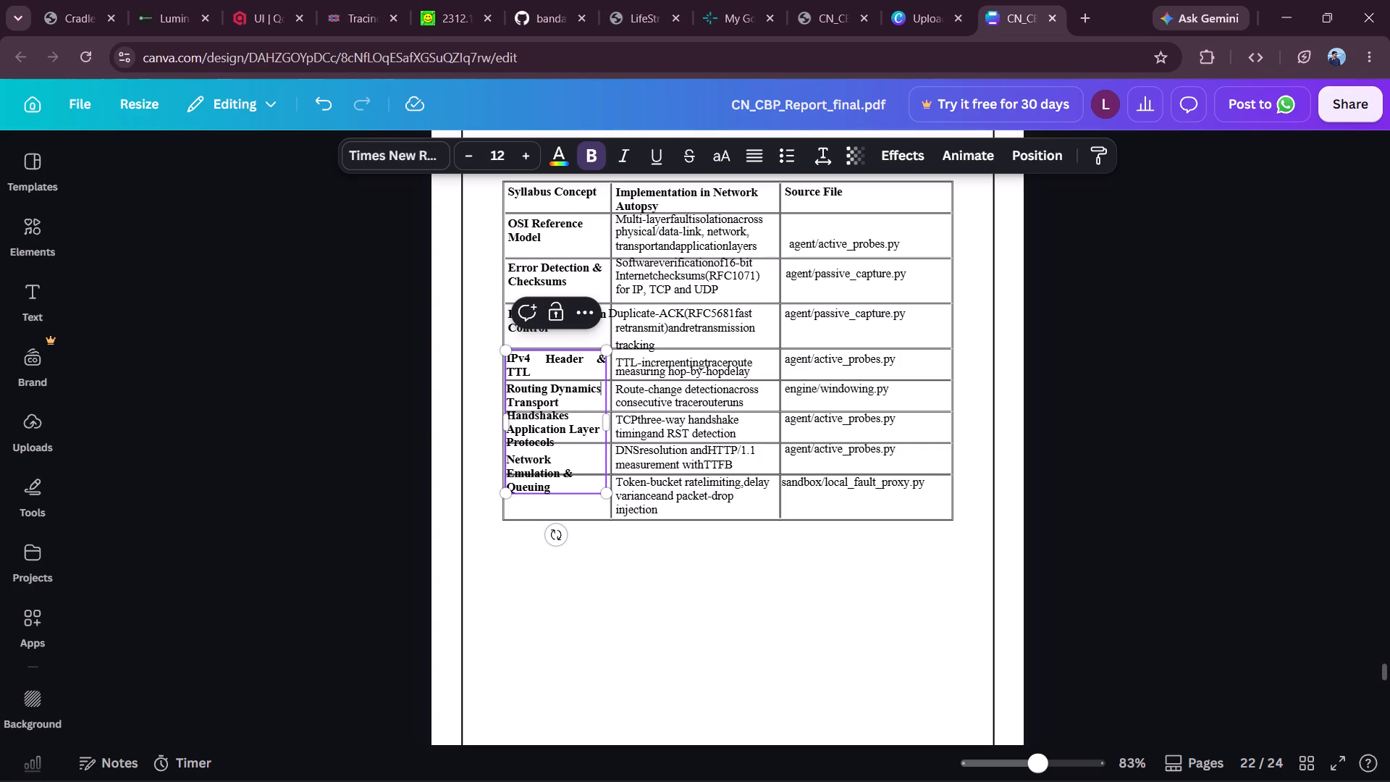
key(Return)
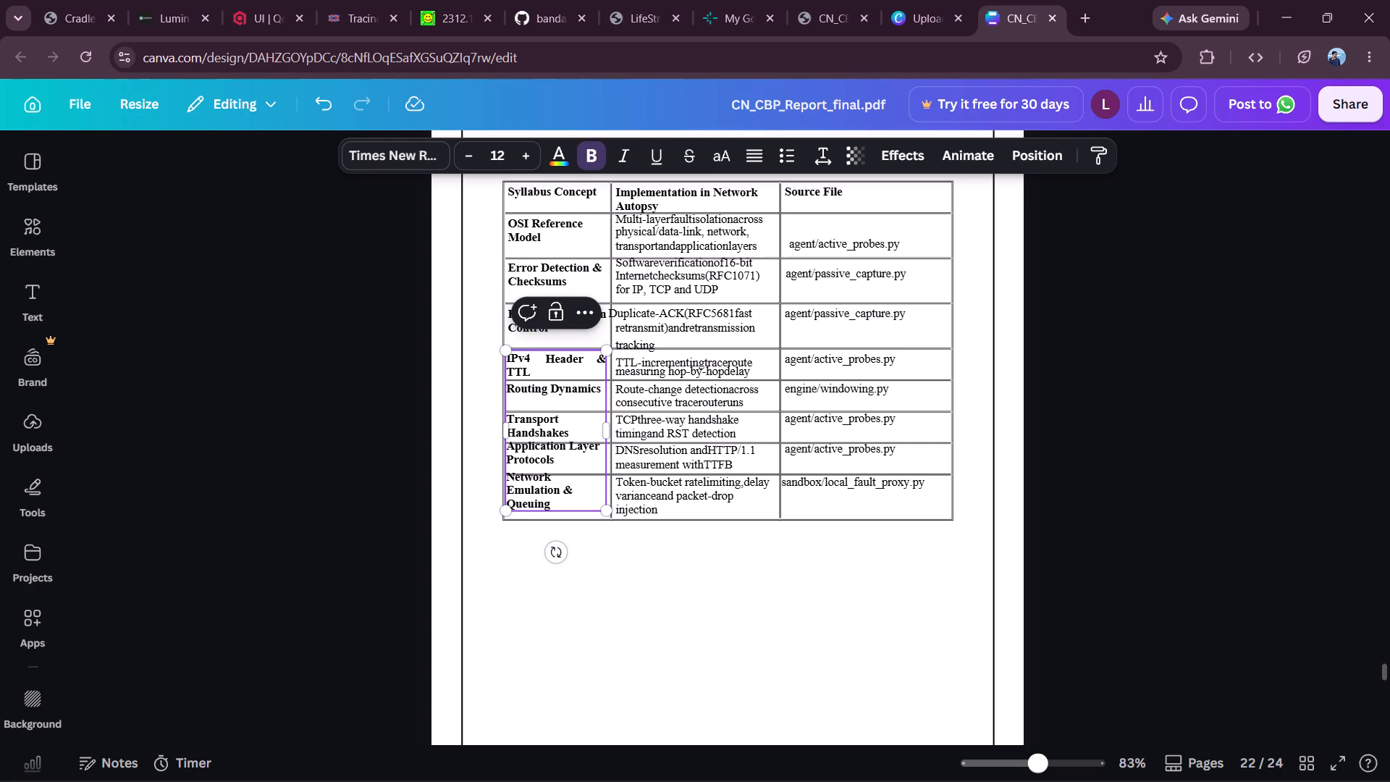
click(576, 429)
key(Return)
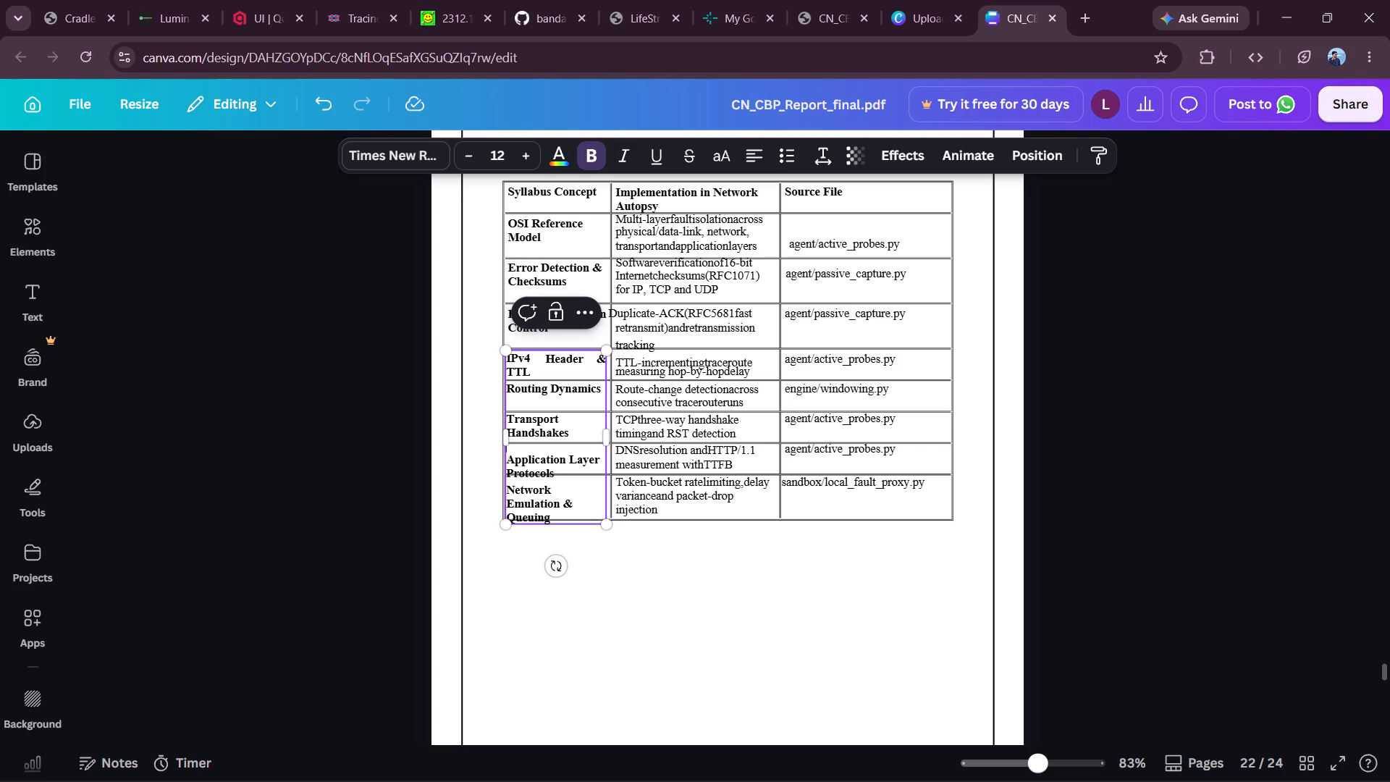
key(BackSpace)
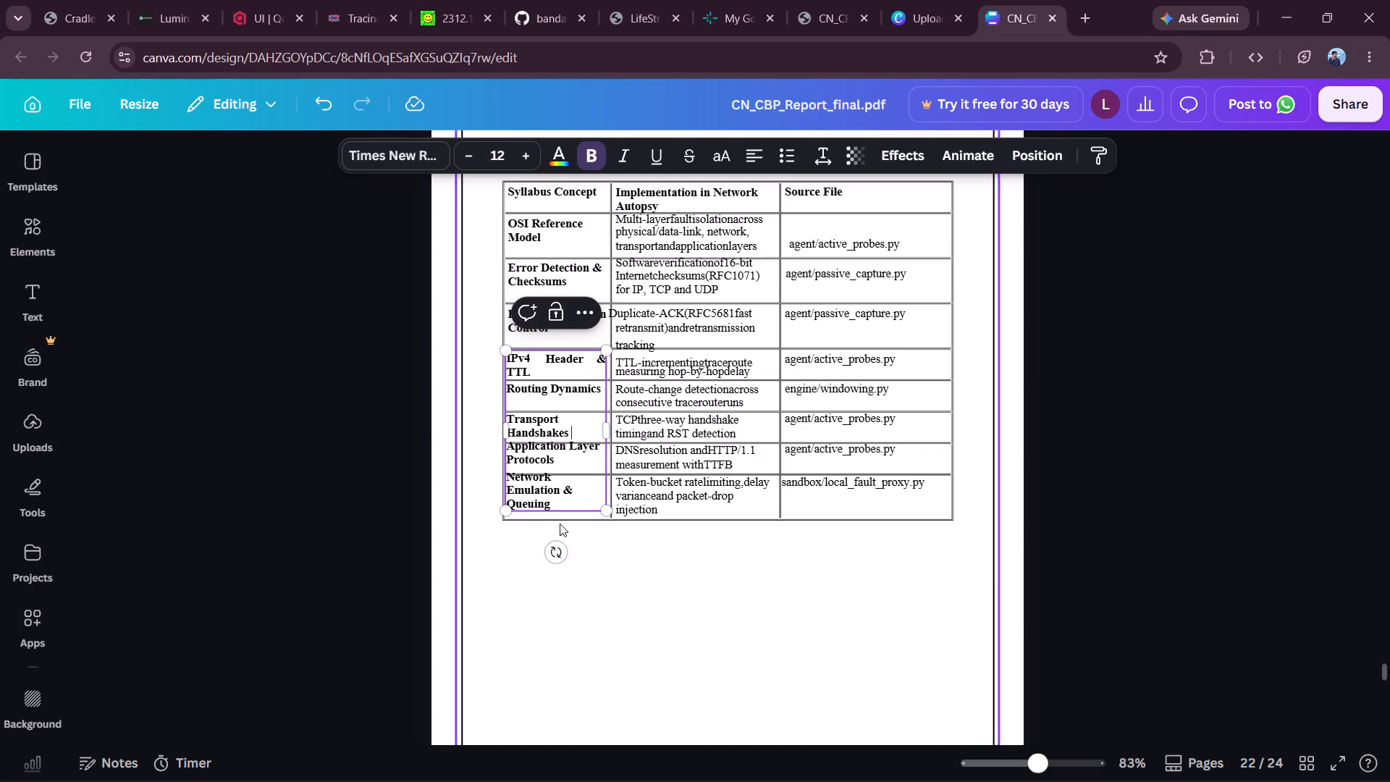
Move the syllabus-concept text box slightly down so its entries line up with their table rows.
drag(561, 467, 564, 478)
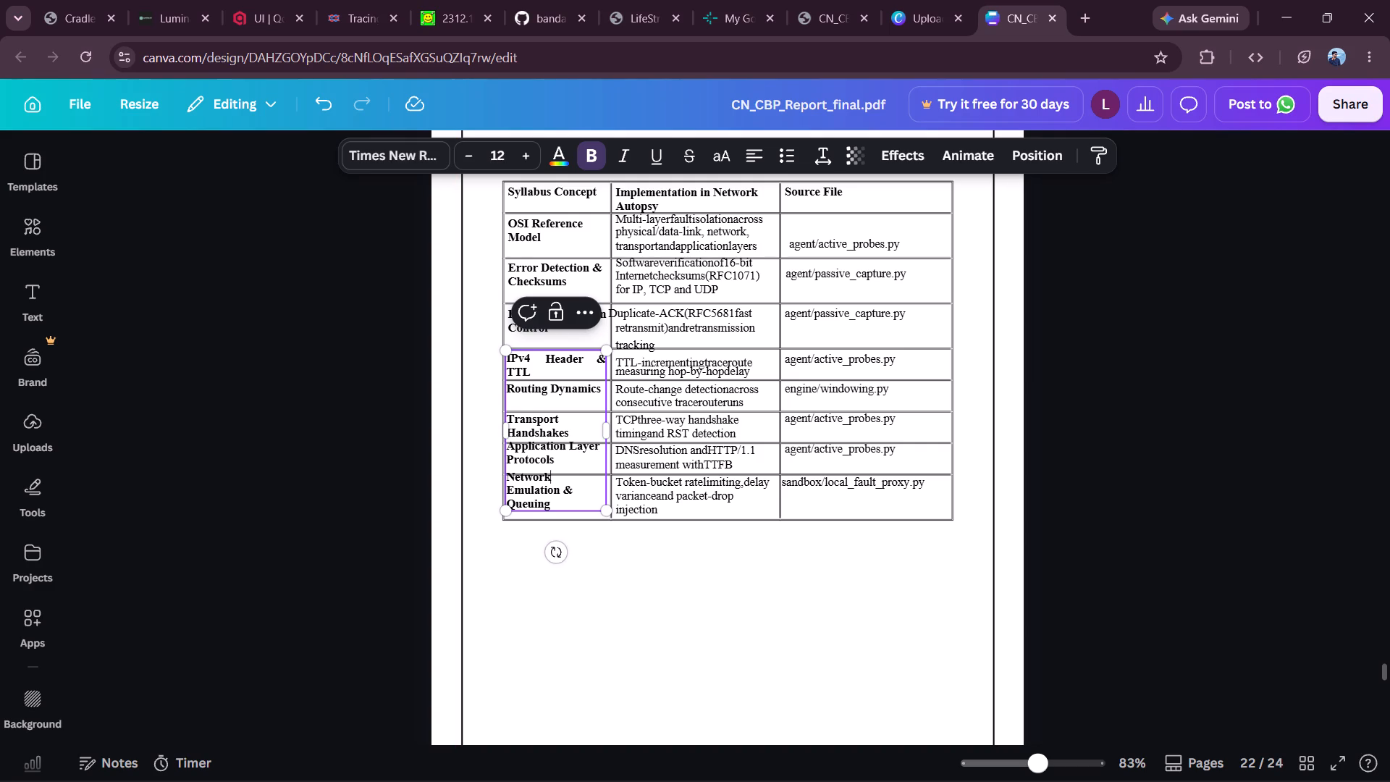
drag(564, 478, 569, 487)
click(606, 576)
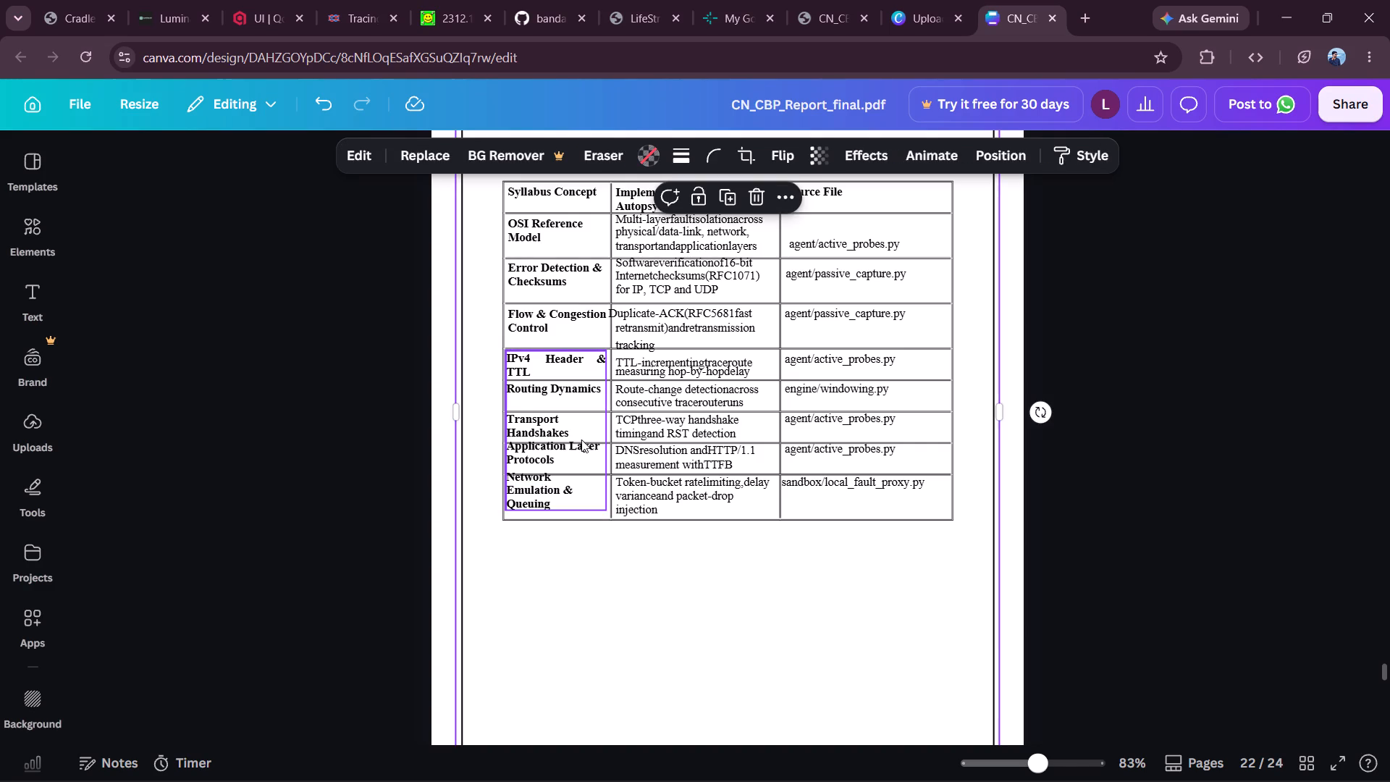
click(581, 437)
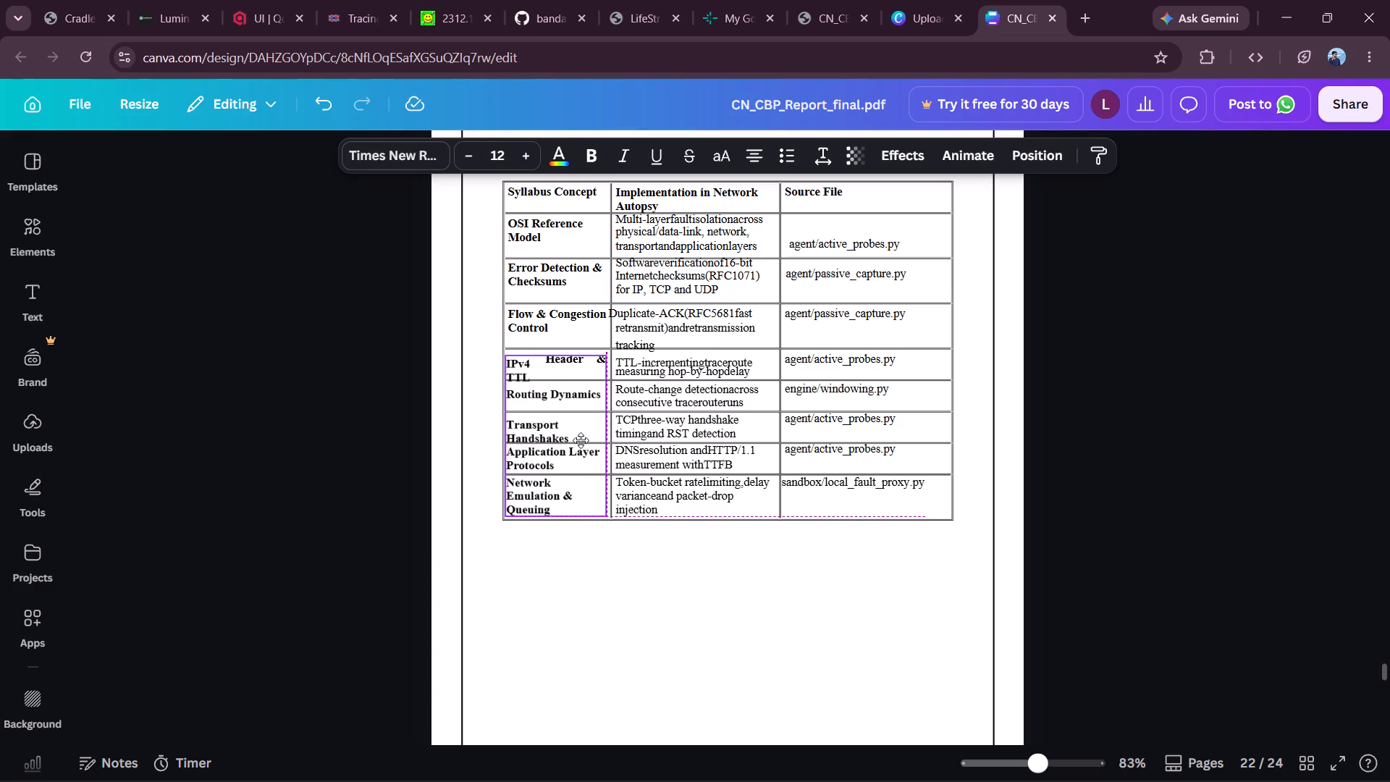
click(652, 590)
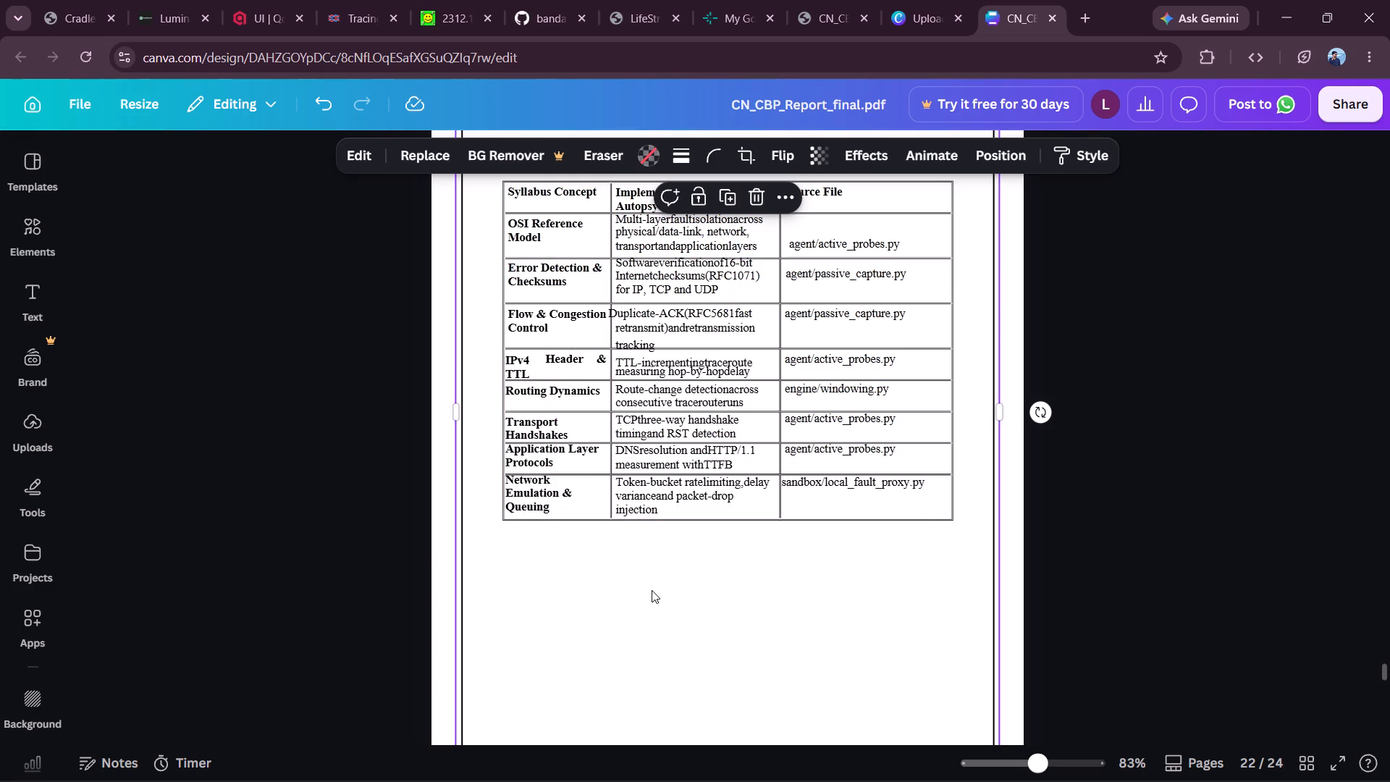
click(568, 362)
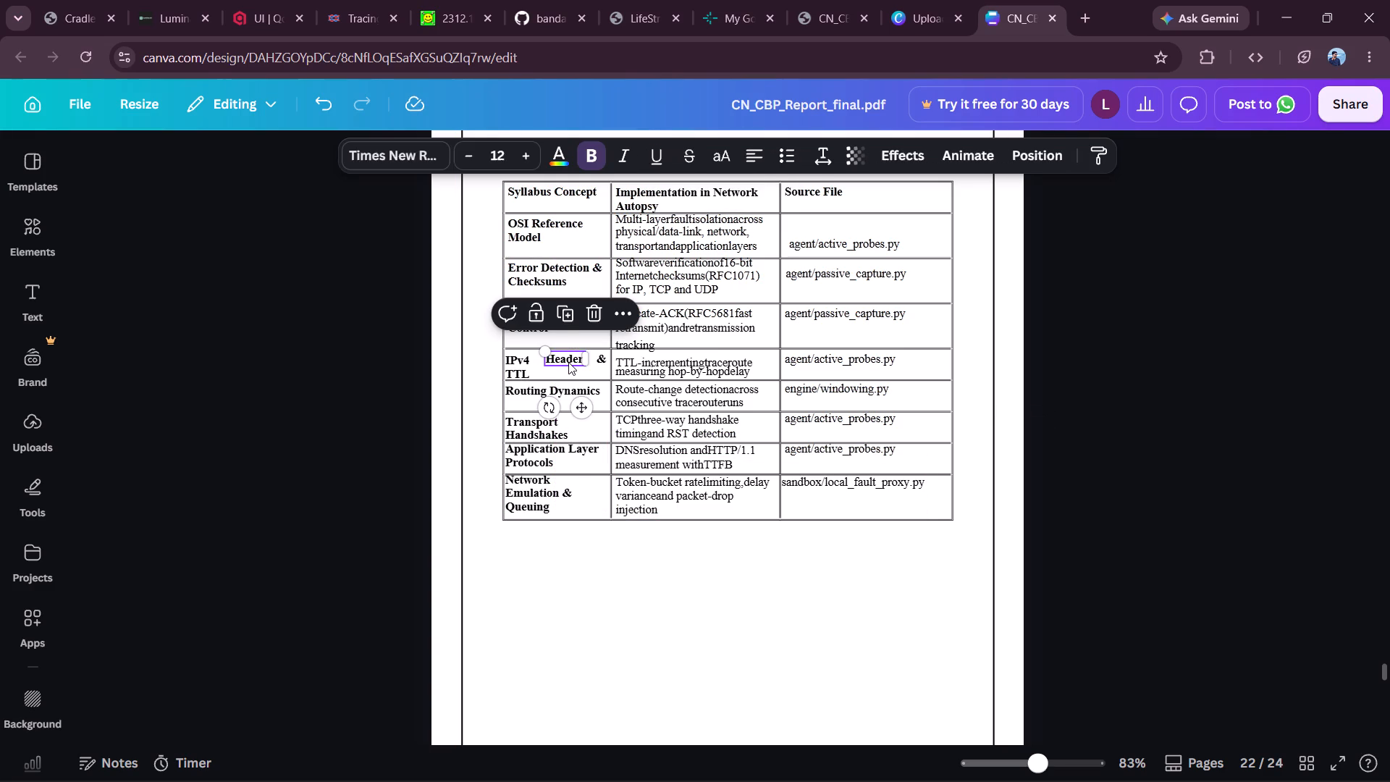
drag(568, 362, 557, 366)
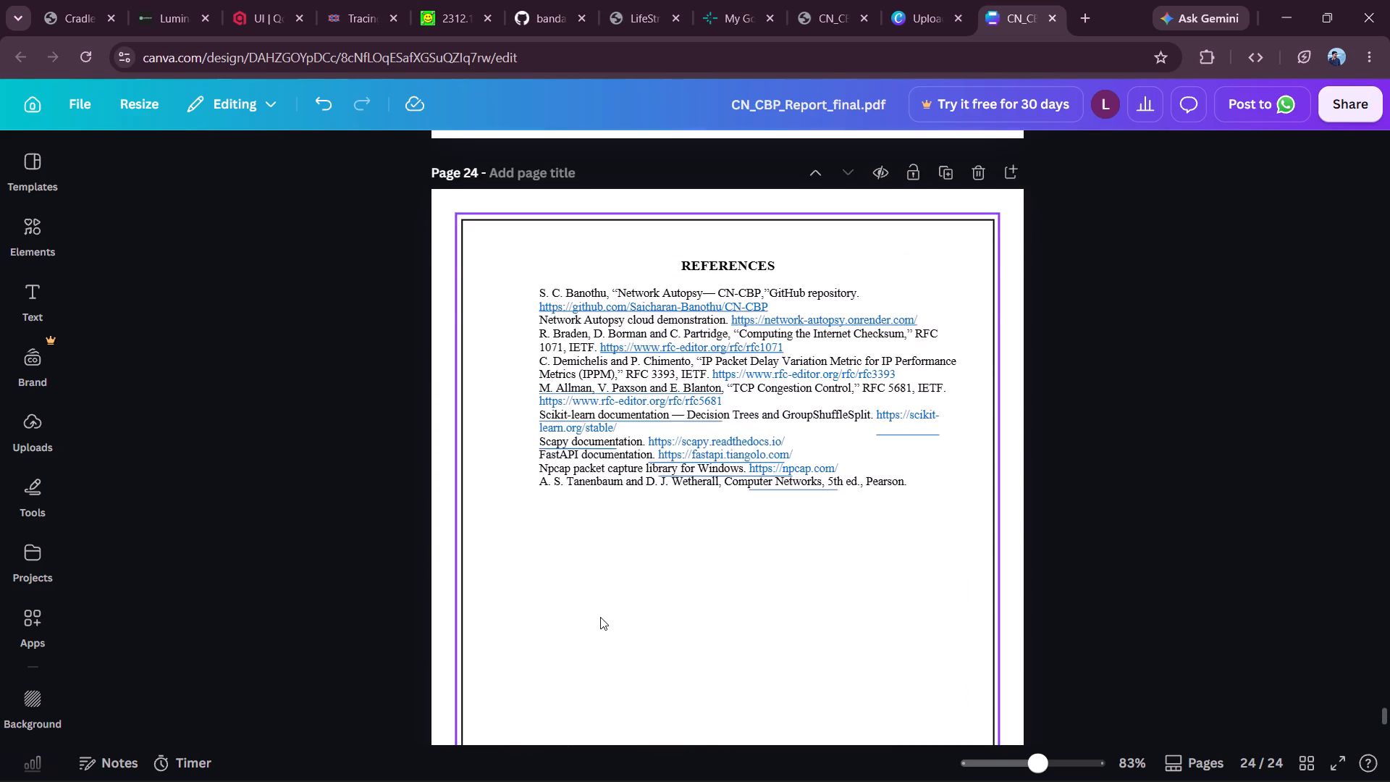
scroll(600, 617, up, 2)
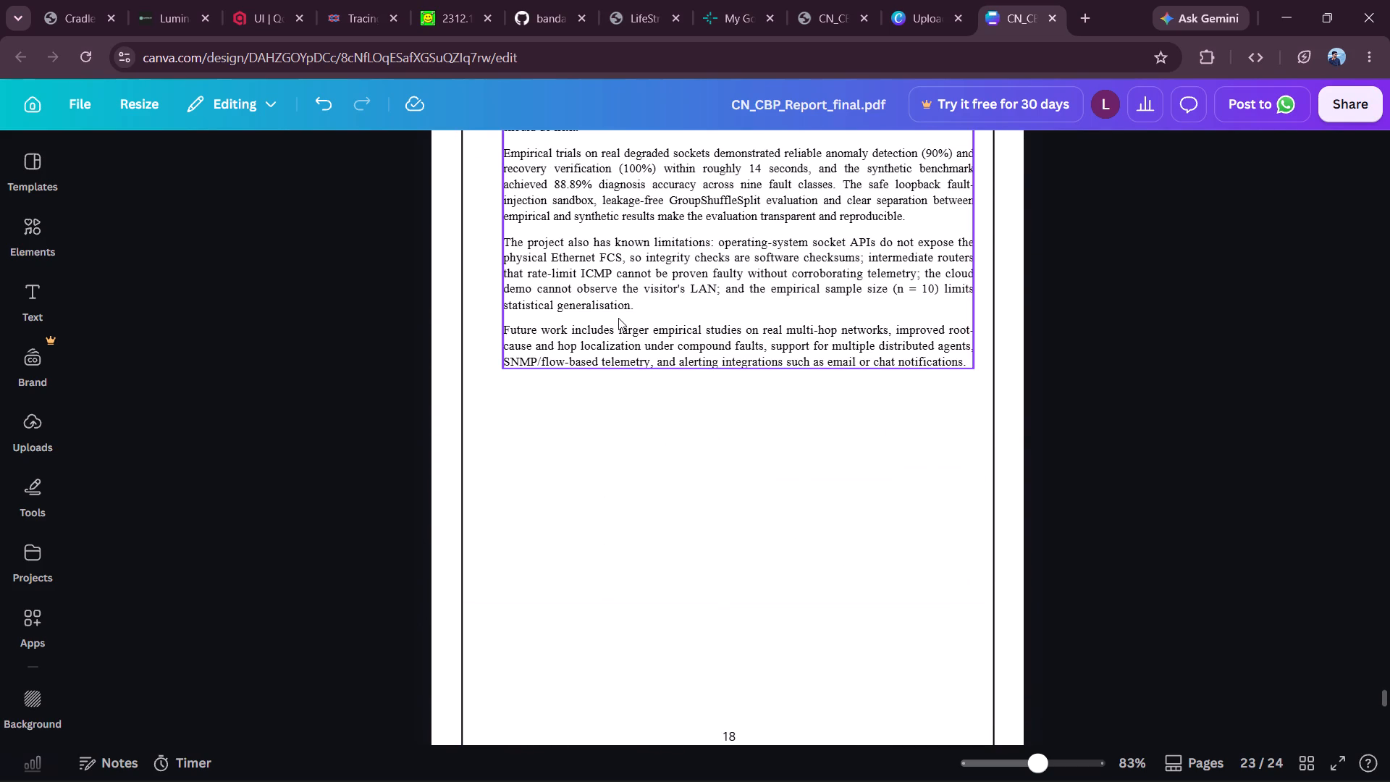
right_click(620, 313)
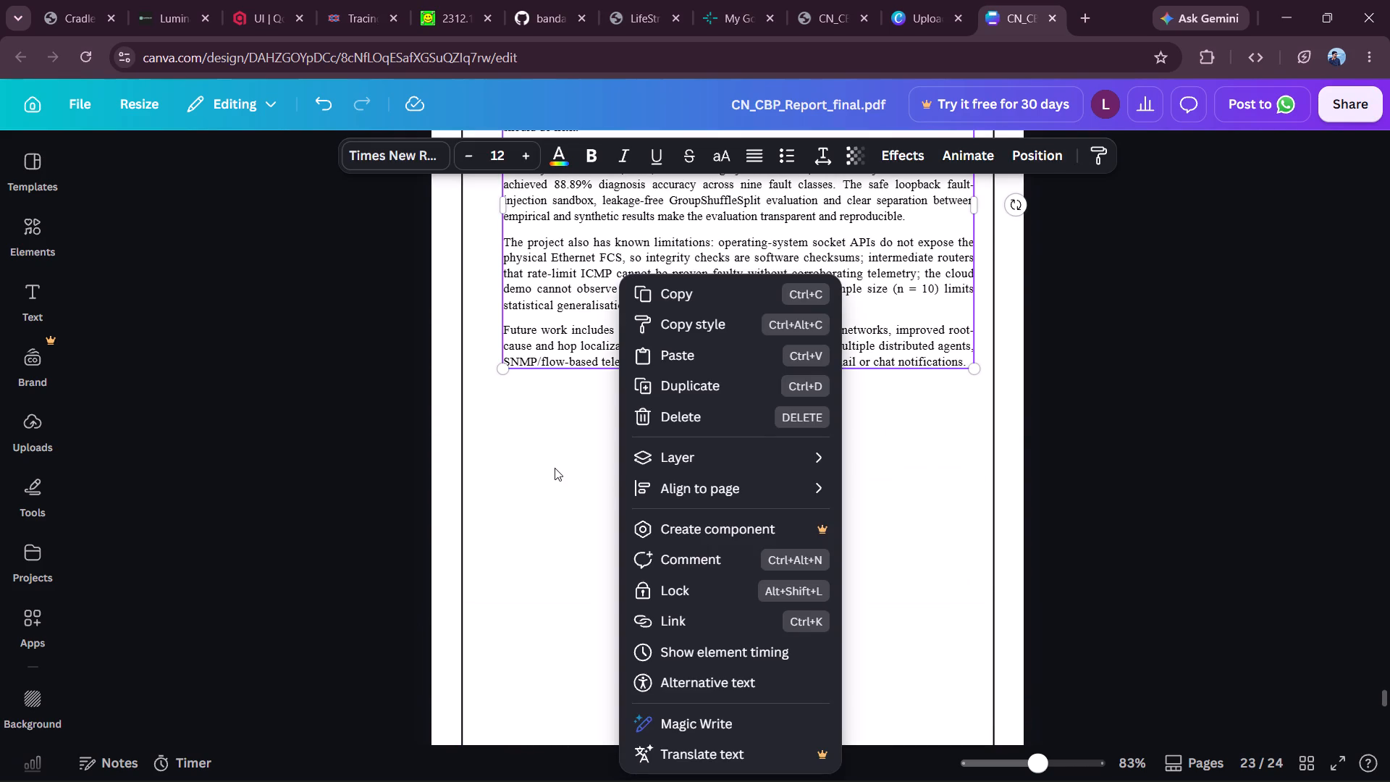
click(556, 477)
scroll(556, 477, down, 9)
scroll(556, 477, up, 6)
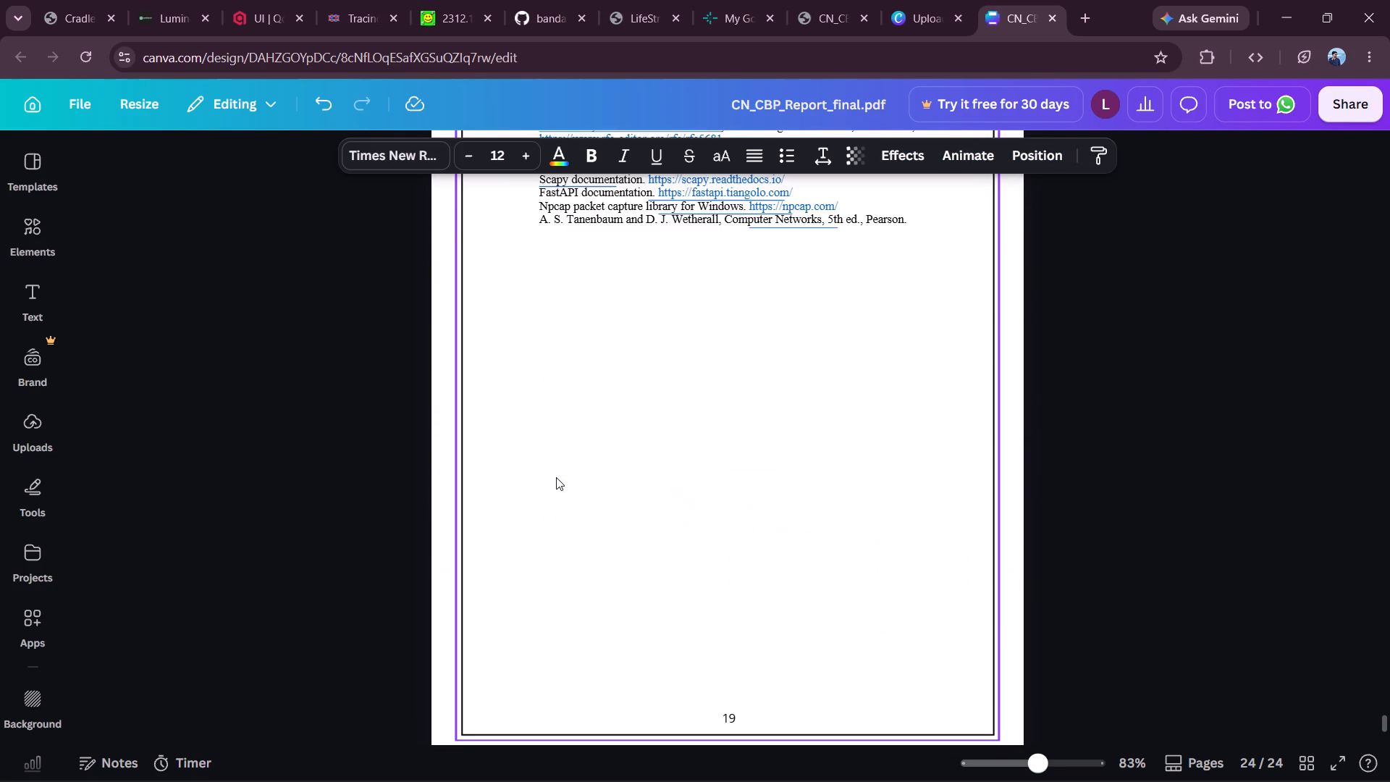
scroll(556, 477, up, 11)
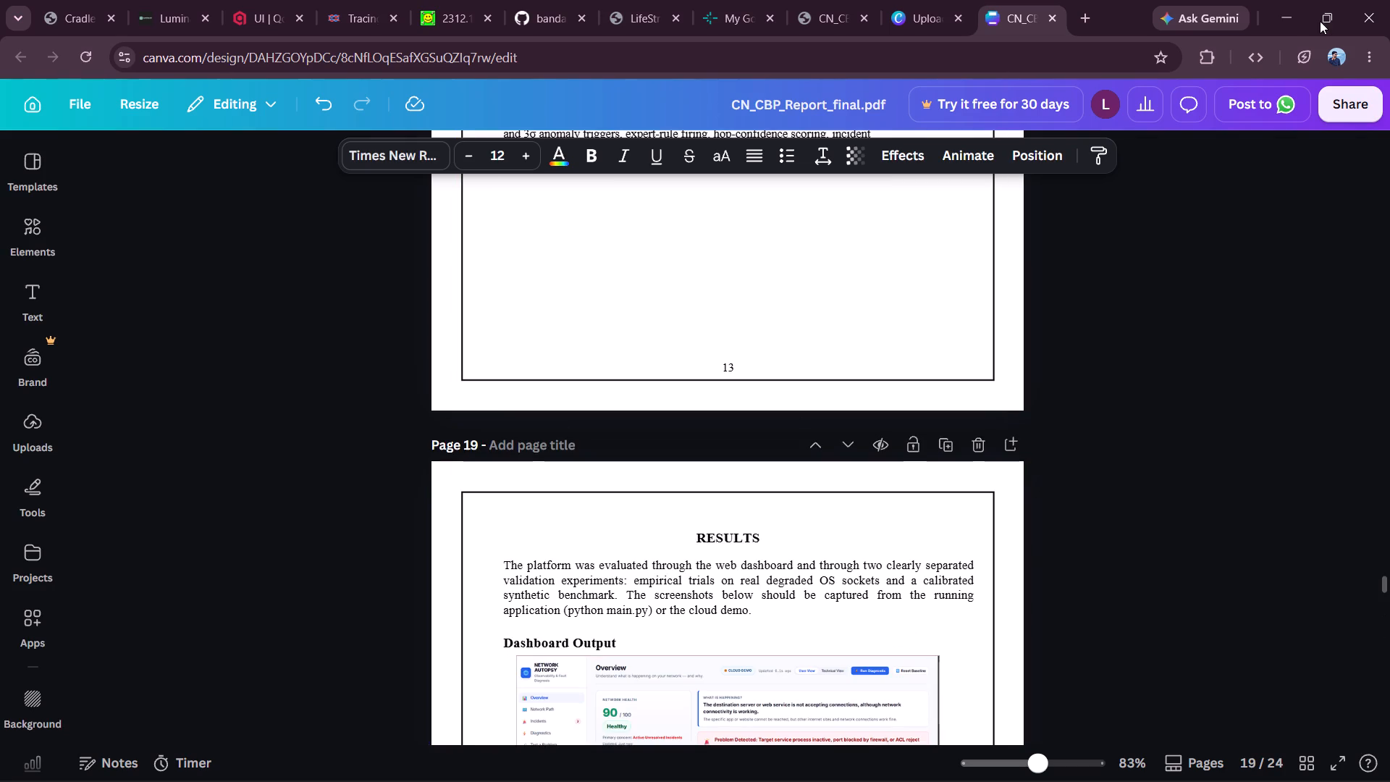
Download all pages of the design as a digital PDF and save it in the Downloads folder.
click(1331, 99)
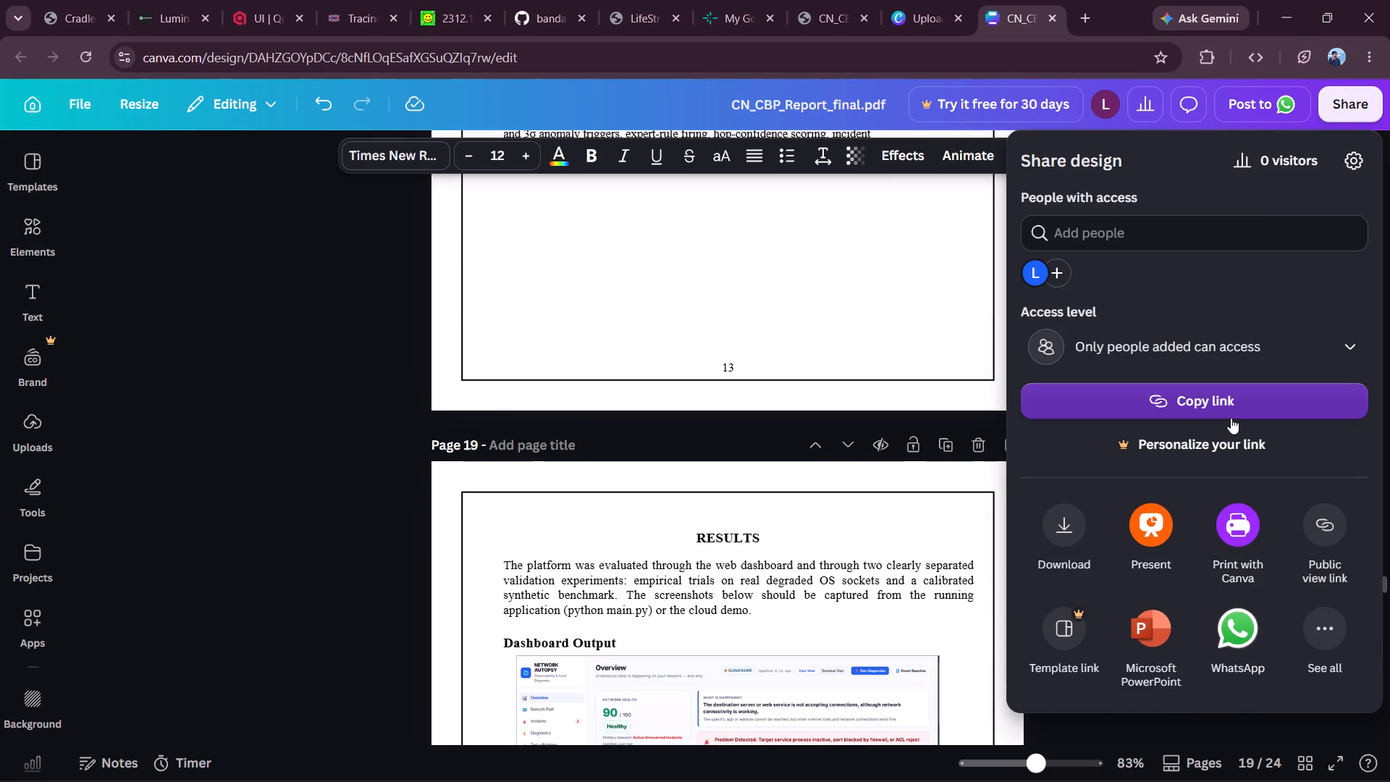
click(1081, 524)
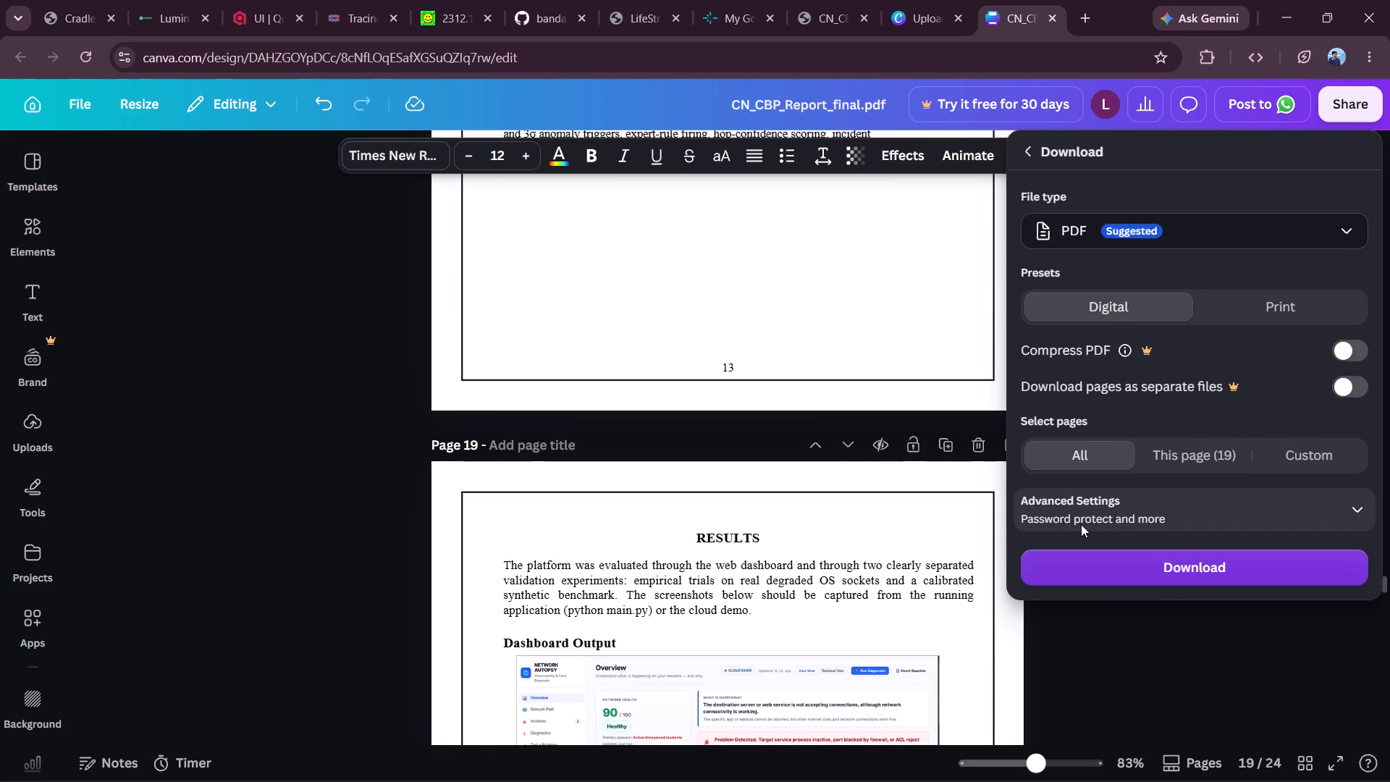
click(1213, 565)
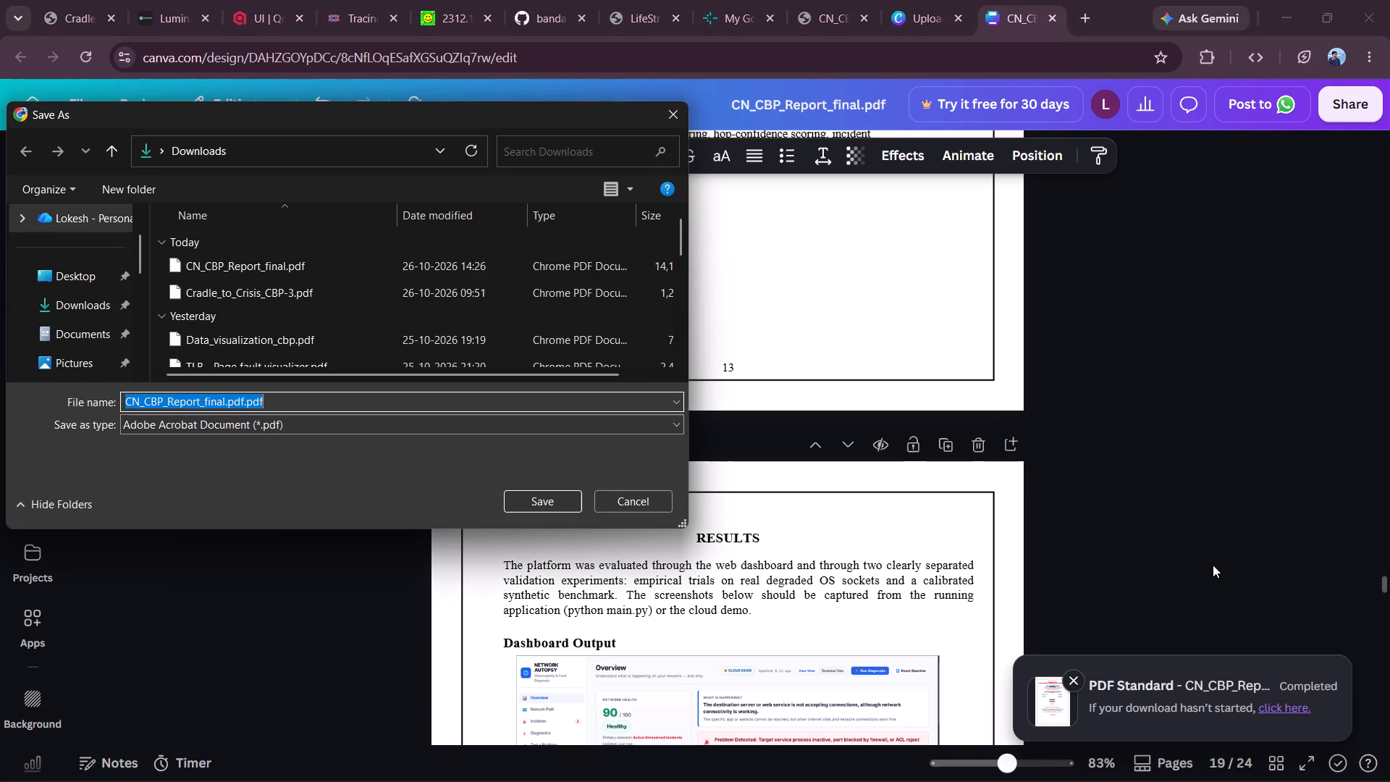
key(Return)
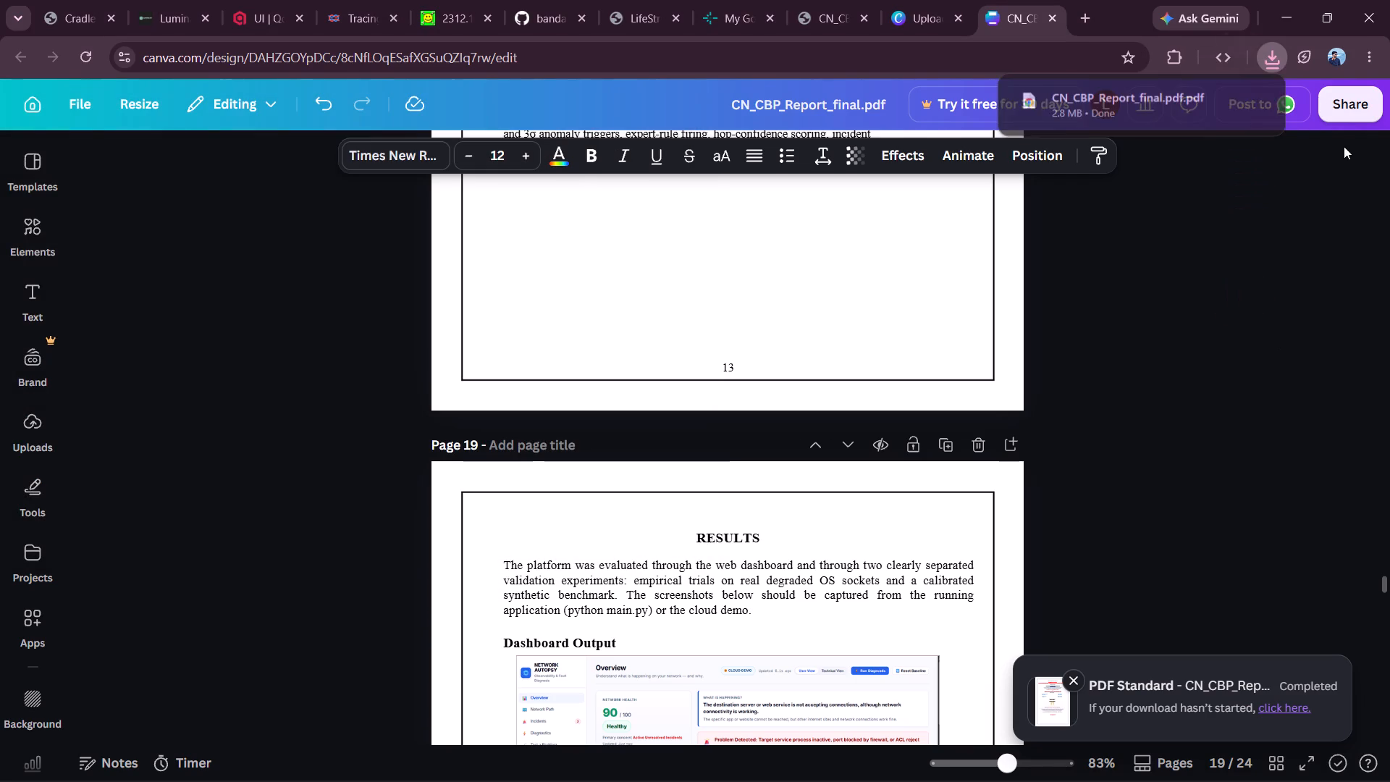
Open the downloaded PDF in Adobe Acrobat and check its opening pages for text running past the page borders.
click(1088, 94)
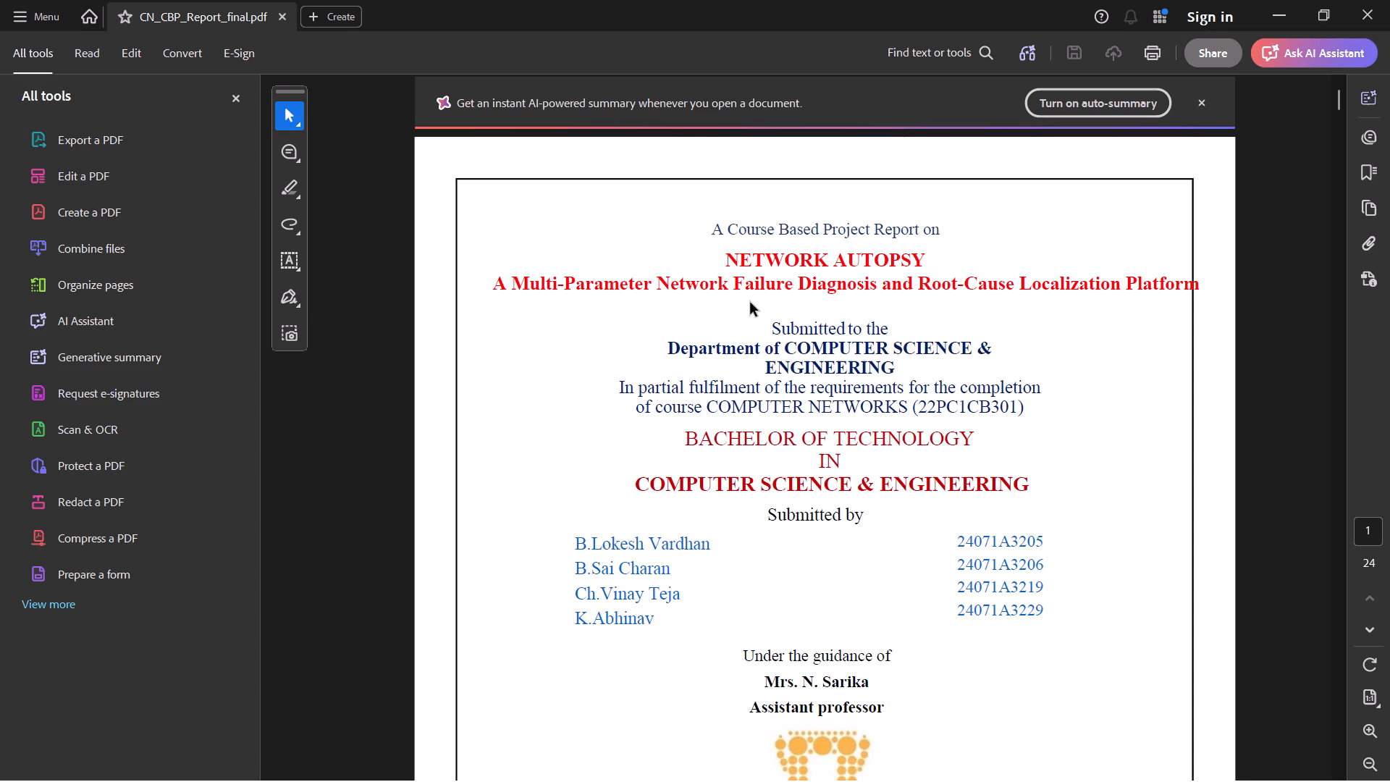
scroll(750, 303, down, 5)
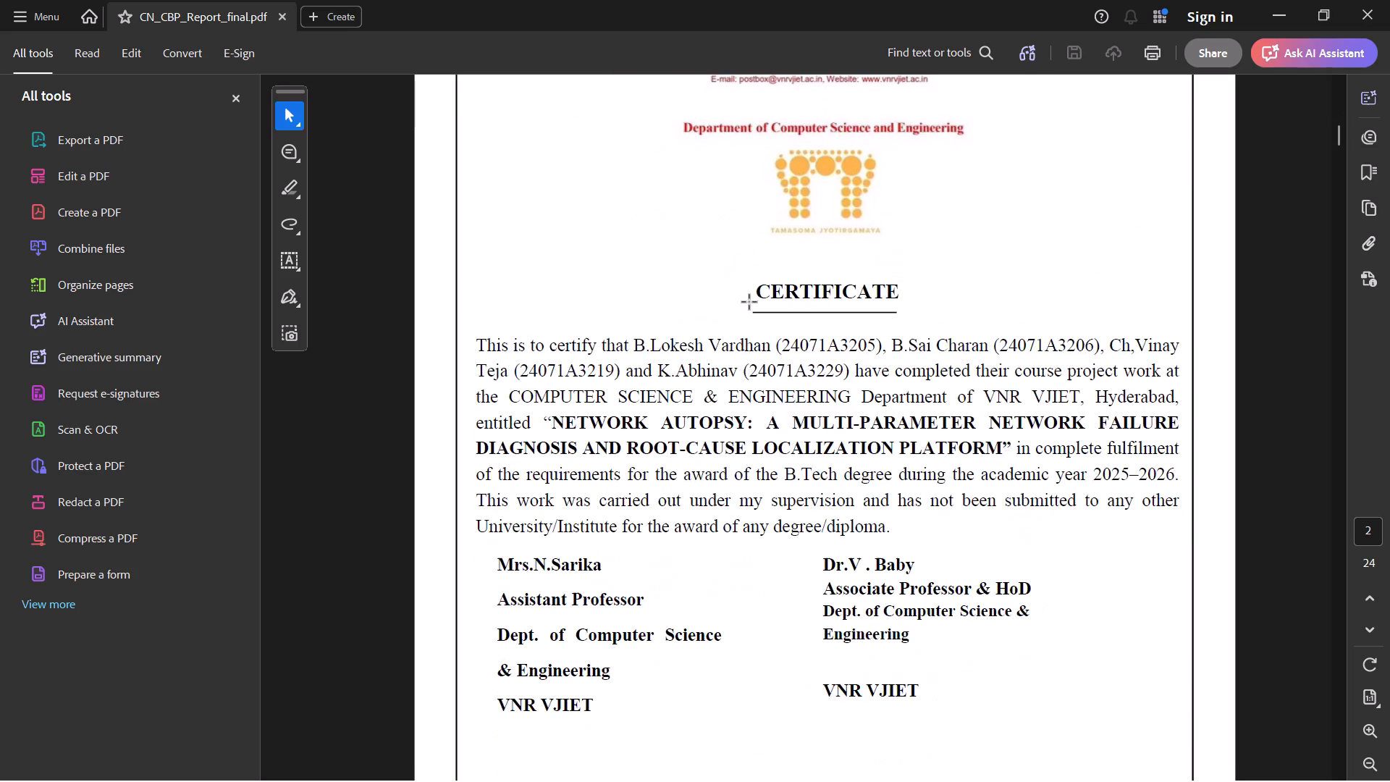
scroll(750, 303, down, 4)
scroll(750, 303, up, 1)
scroll(750, 303, down, 1)
scroll(750, 303, up, 2)
scroll(750, 303, down, 2)
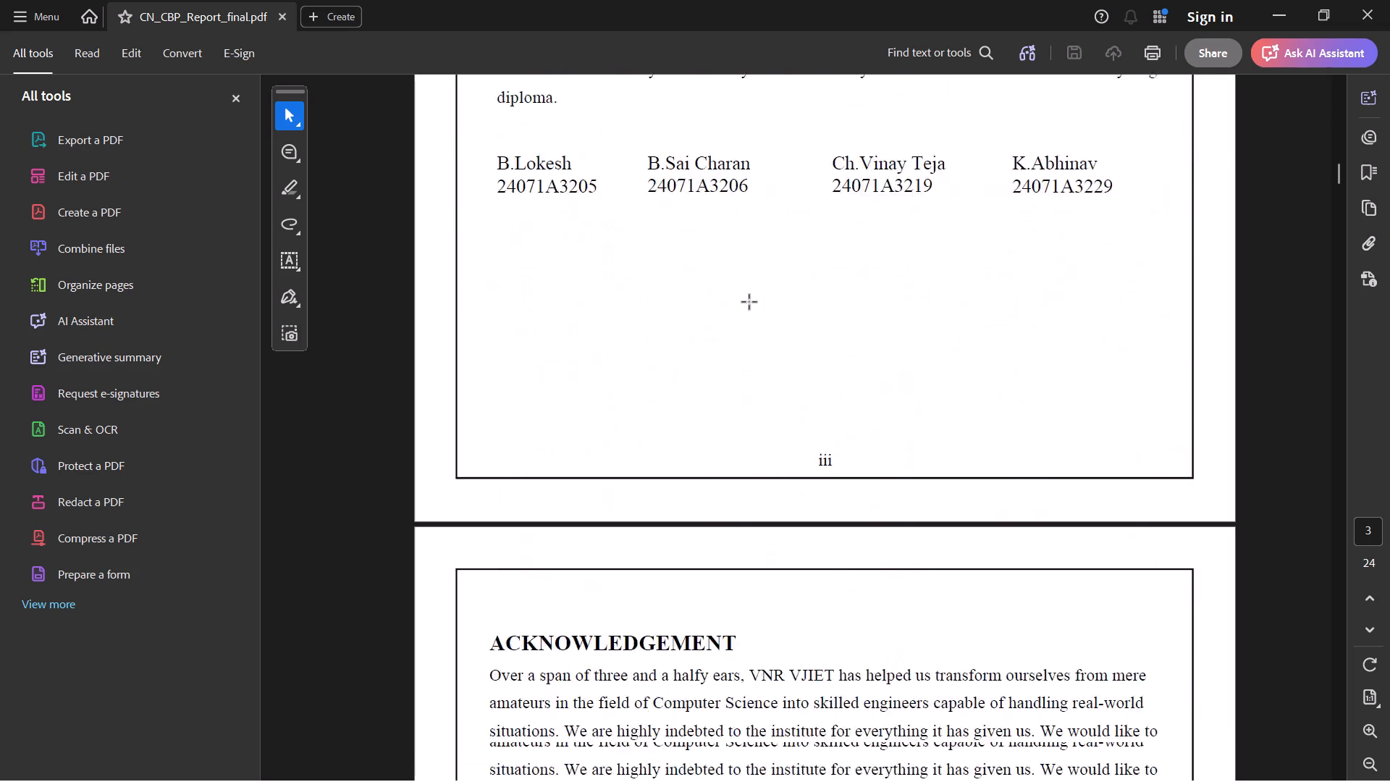
scroll(750, 303, down, 11)
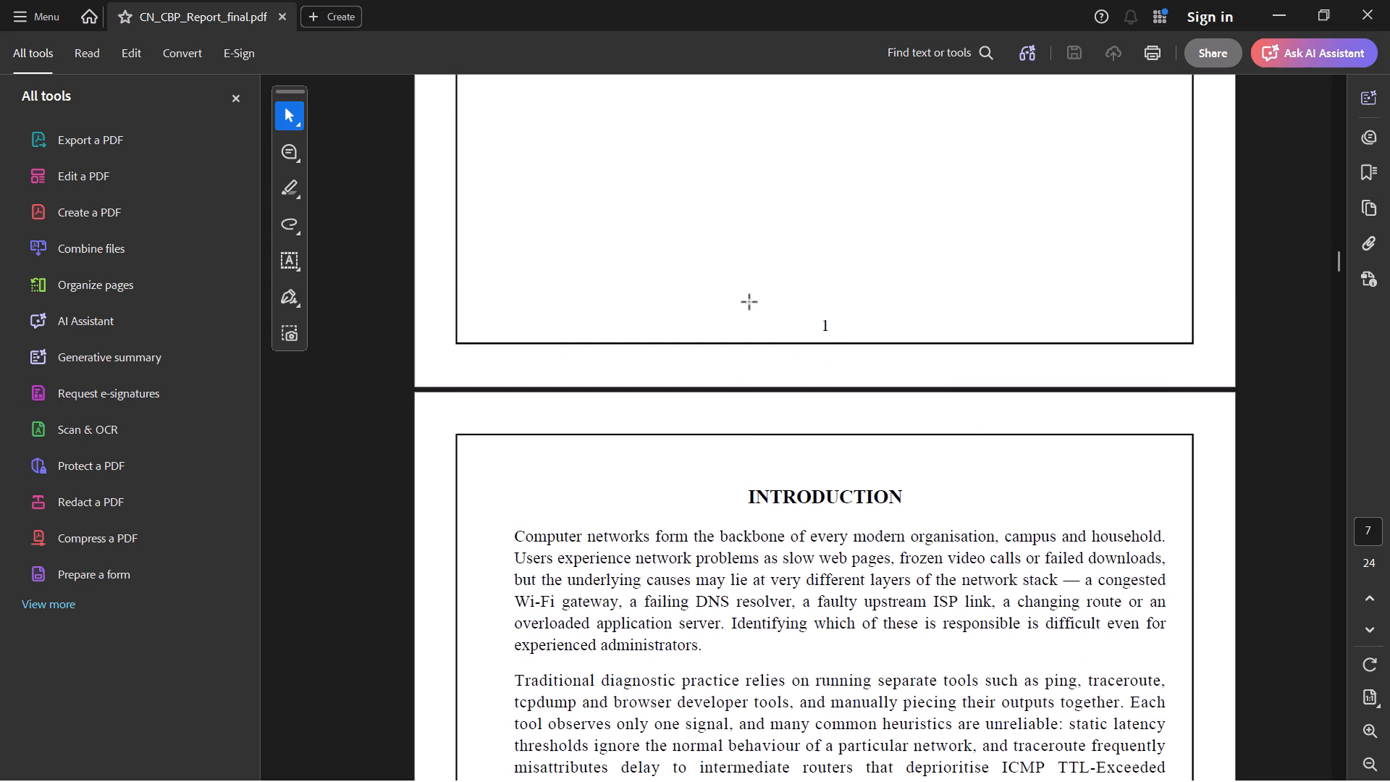
scroll(750, 303, down, 4)
scroll(750, 303, up, 20)
scroll(750, 303, up, 7)
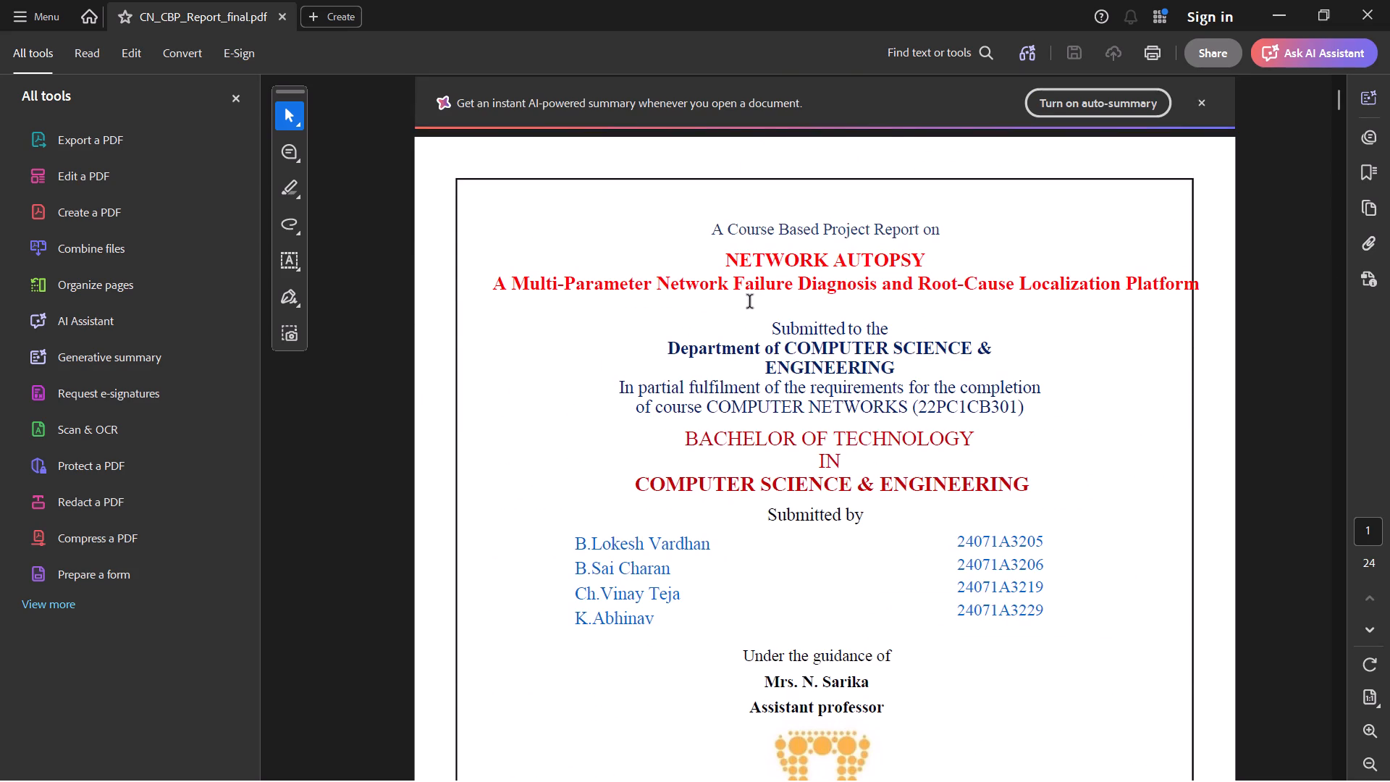
scroll(750, 303, down, 5)
scroll(750, 303, up, 1)
scroll(750, 303, down, 7)
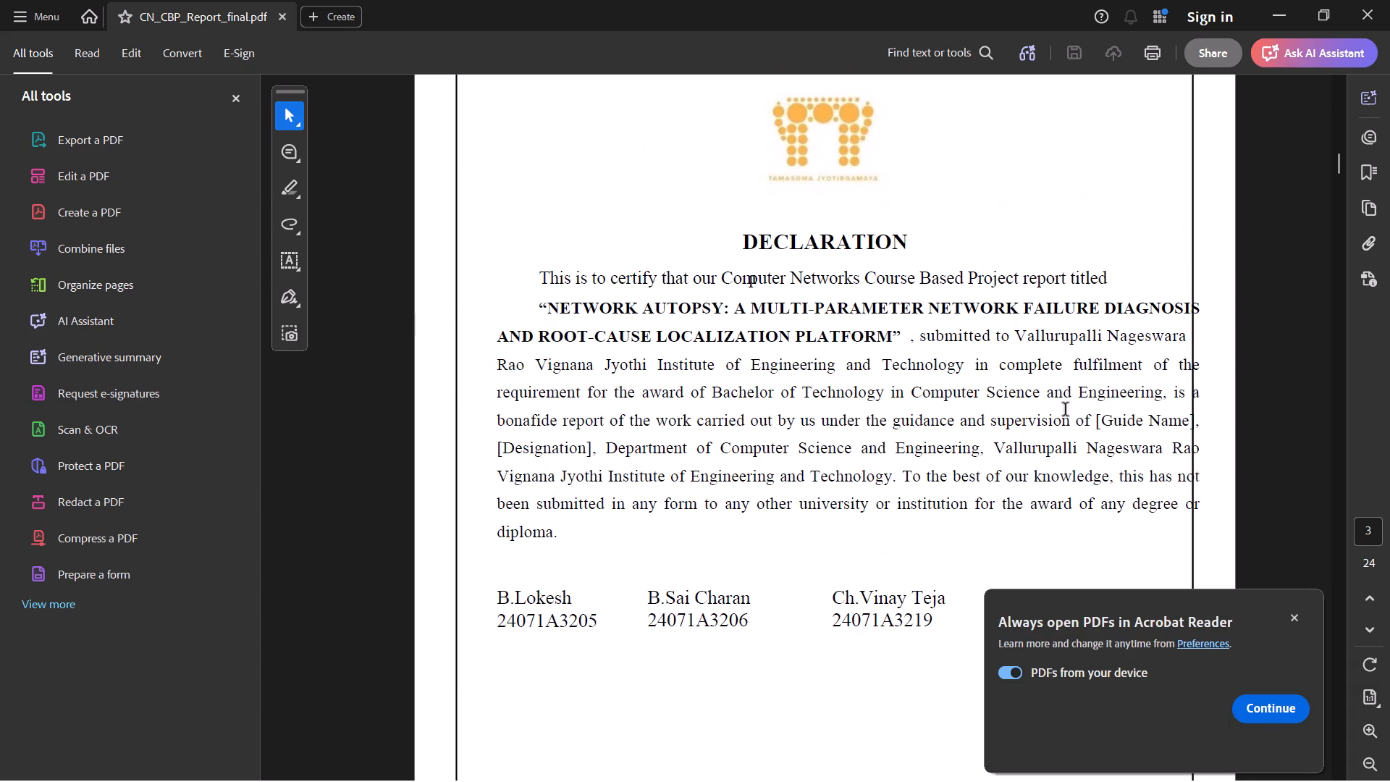
click(950, 461)
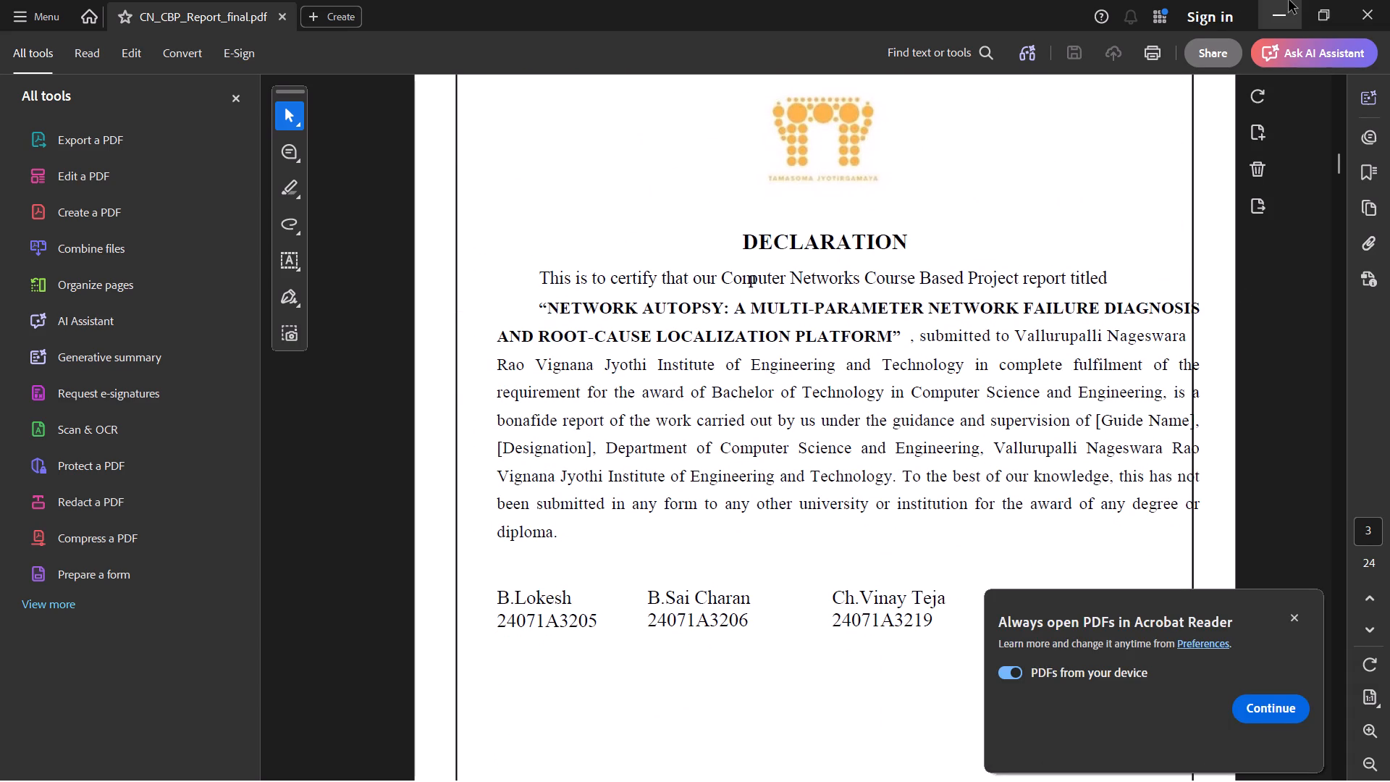
click(1289, 0)
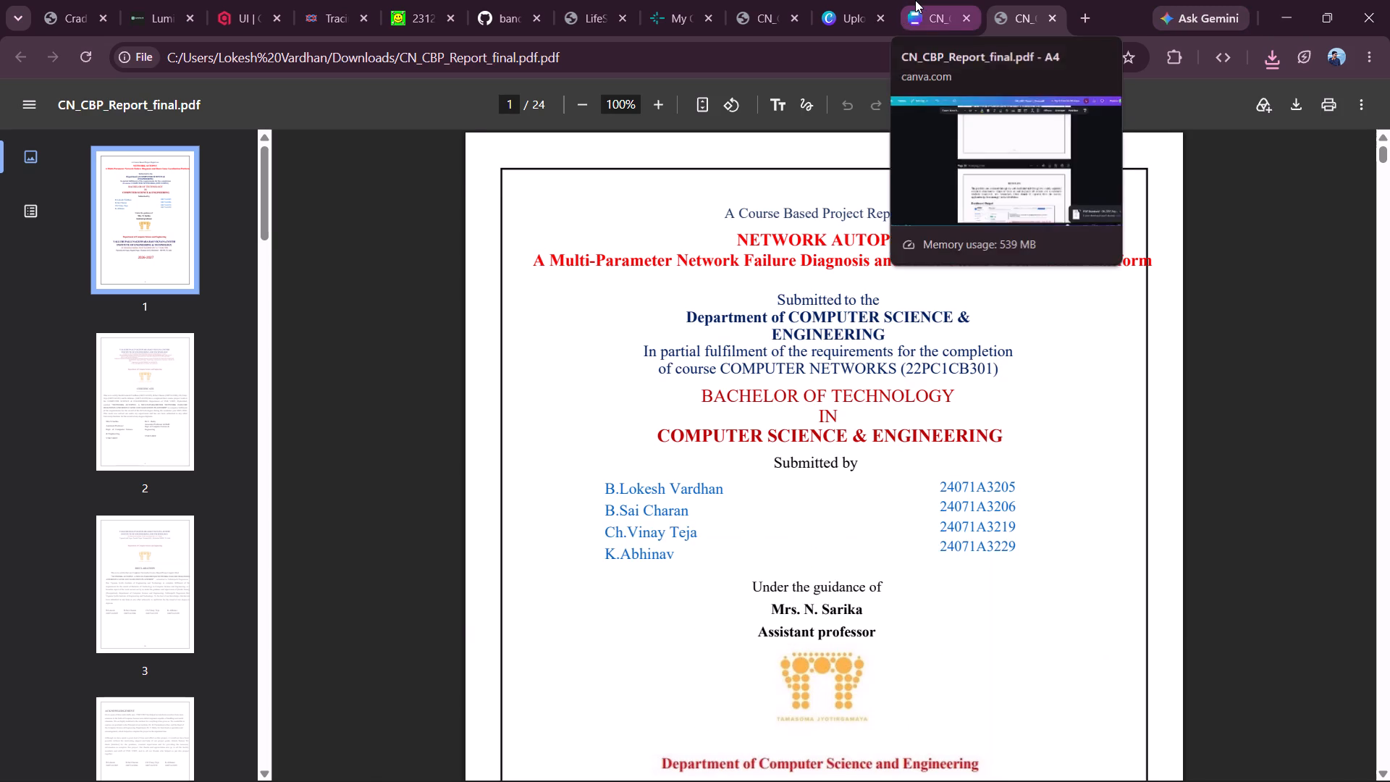
Return to the Canva design and shift the red subtitle line on page 1 slightly left so it fits inside the border.
click(915, 0)
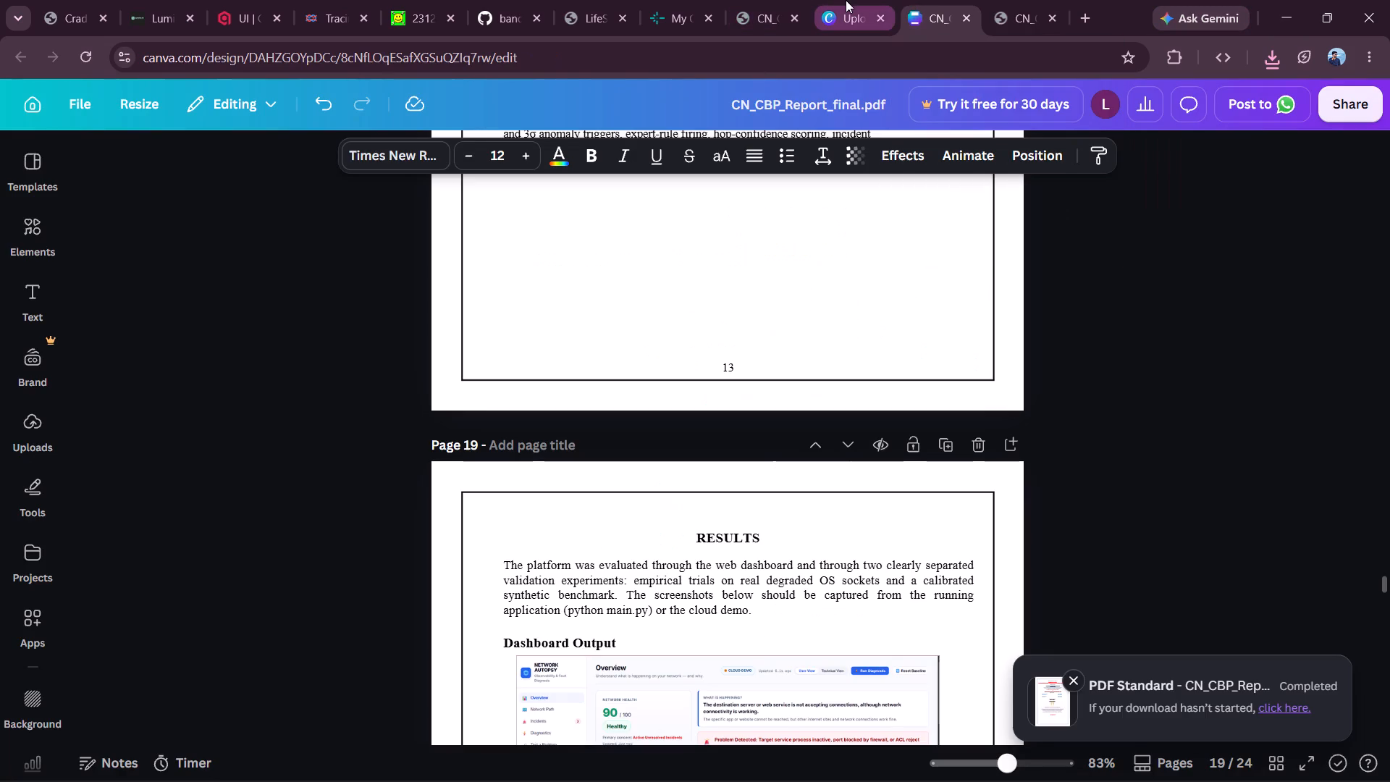
click(846, 0)
click(943, 0)
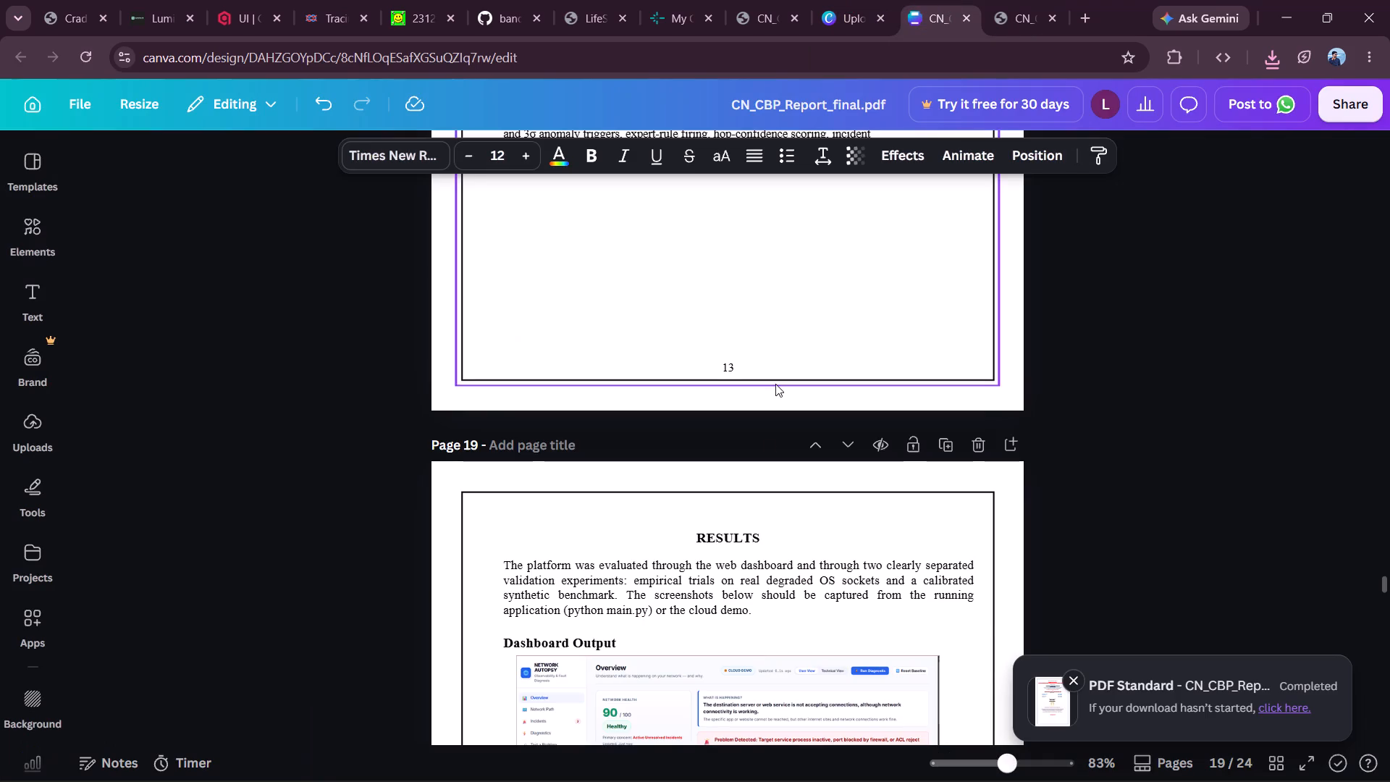
scroll(767, 442, up, 20)
scroll(767, 442, up, 20)
scroll(767, 442, up, 2)
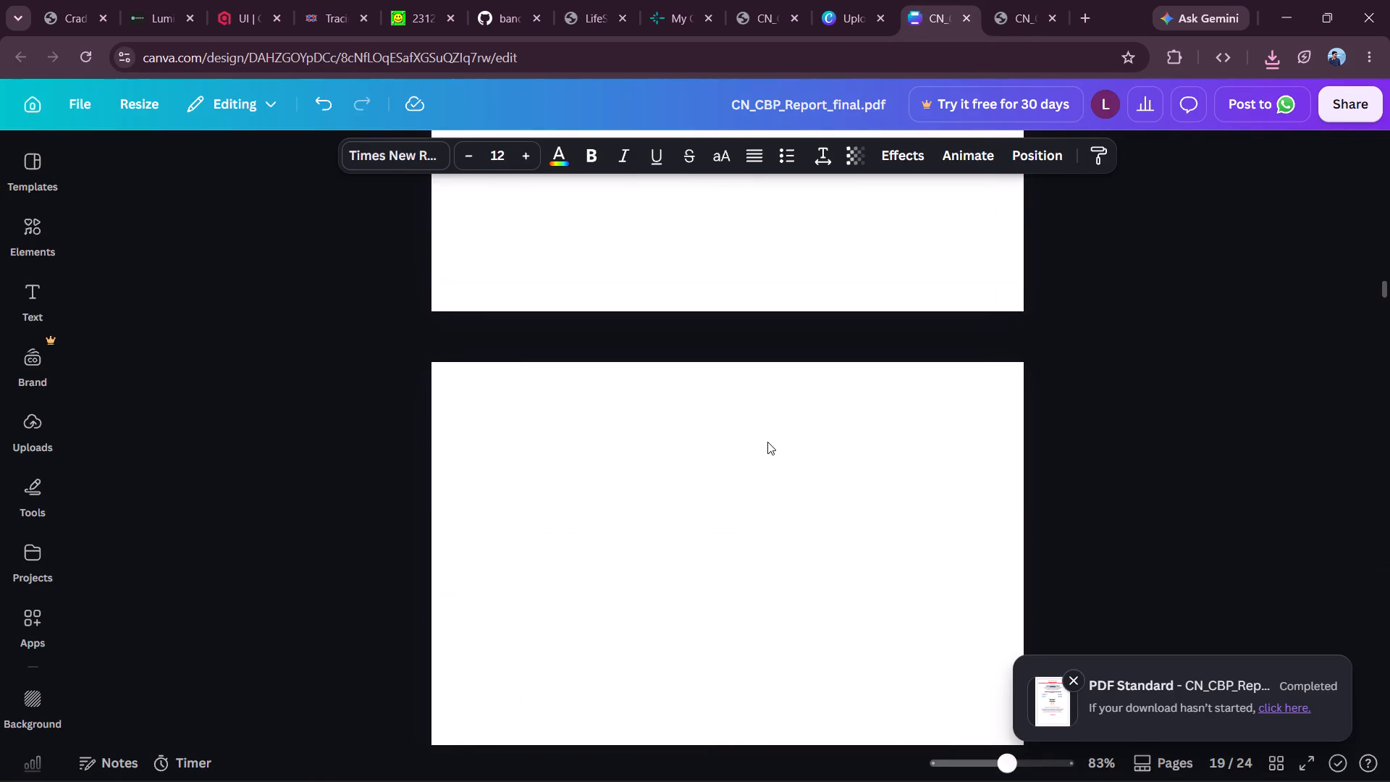
scroll(767, 442, up, 20)
scroll(767, 442, up, 1)
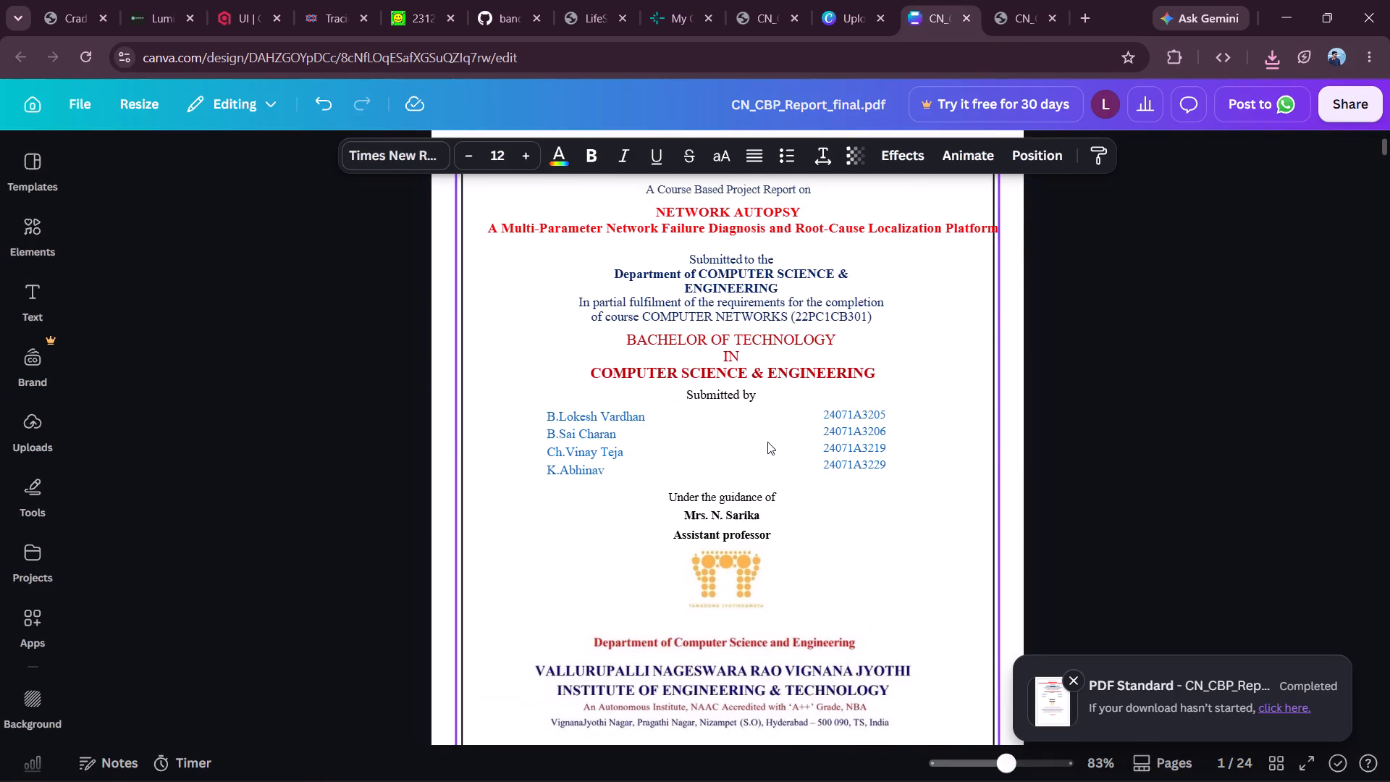
click(935, 307)
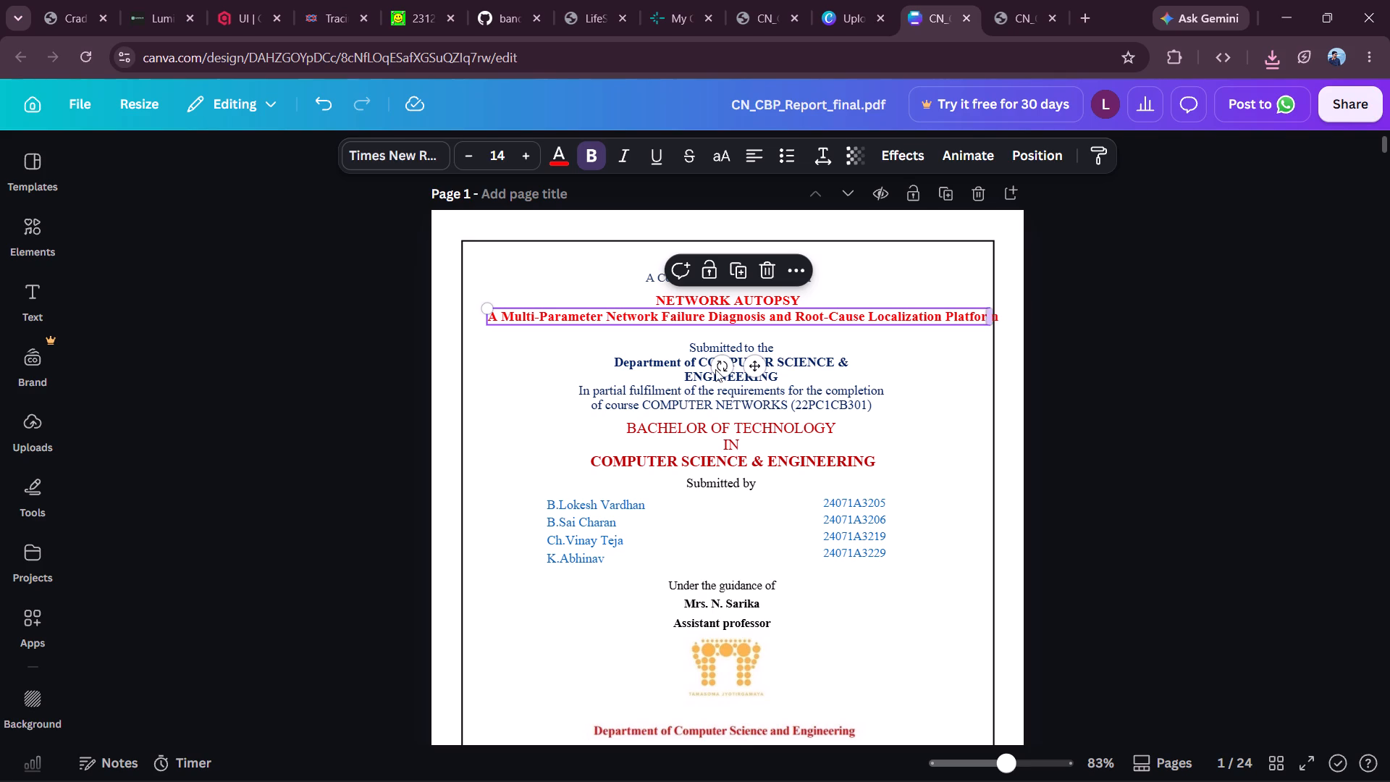
click(924, 369)
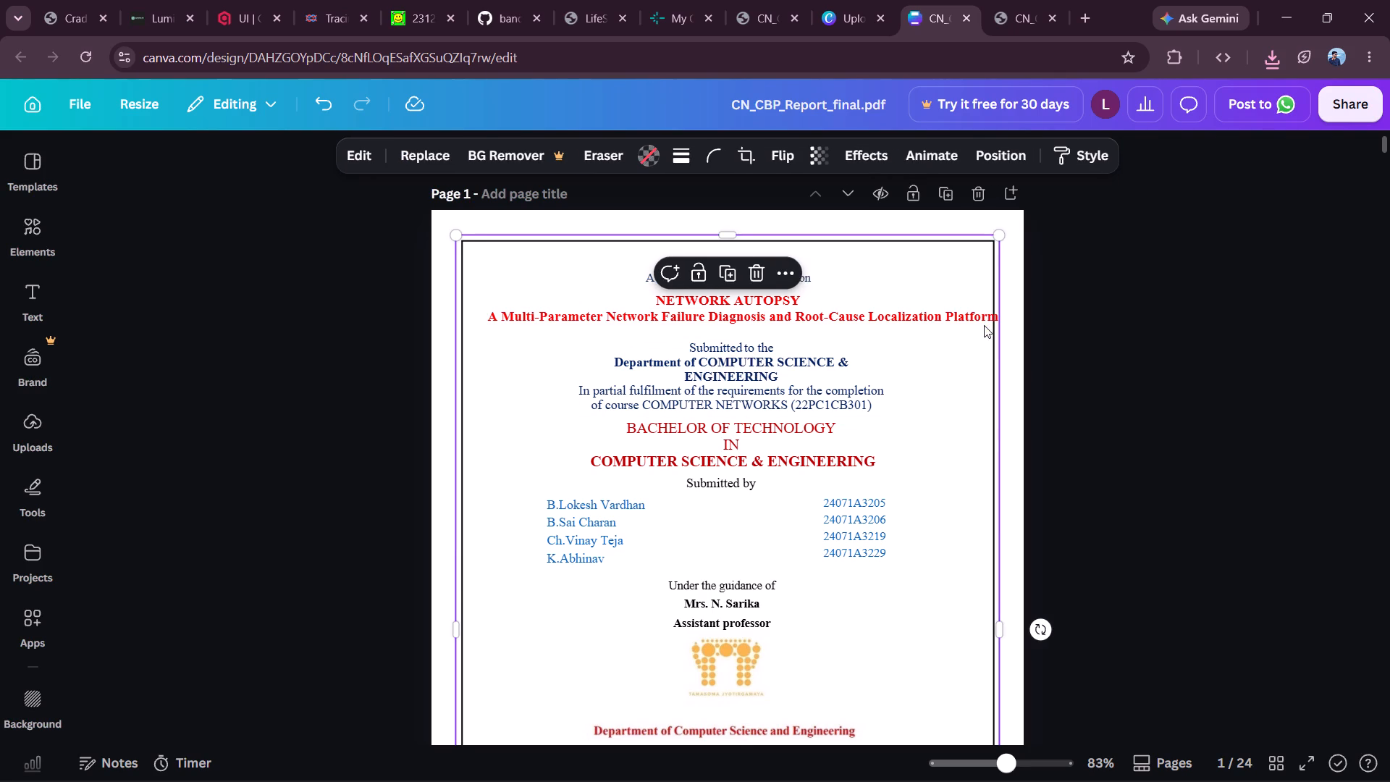
drag(955, 316, 947, 317)
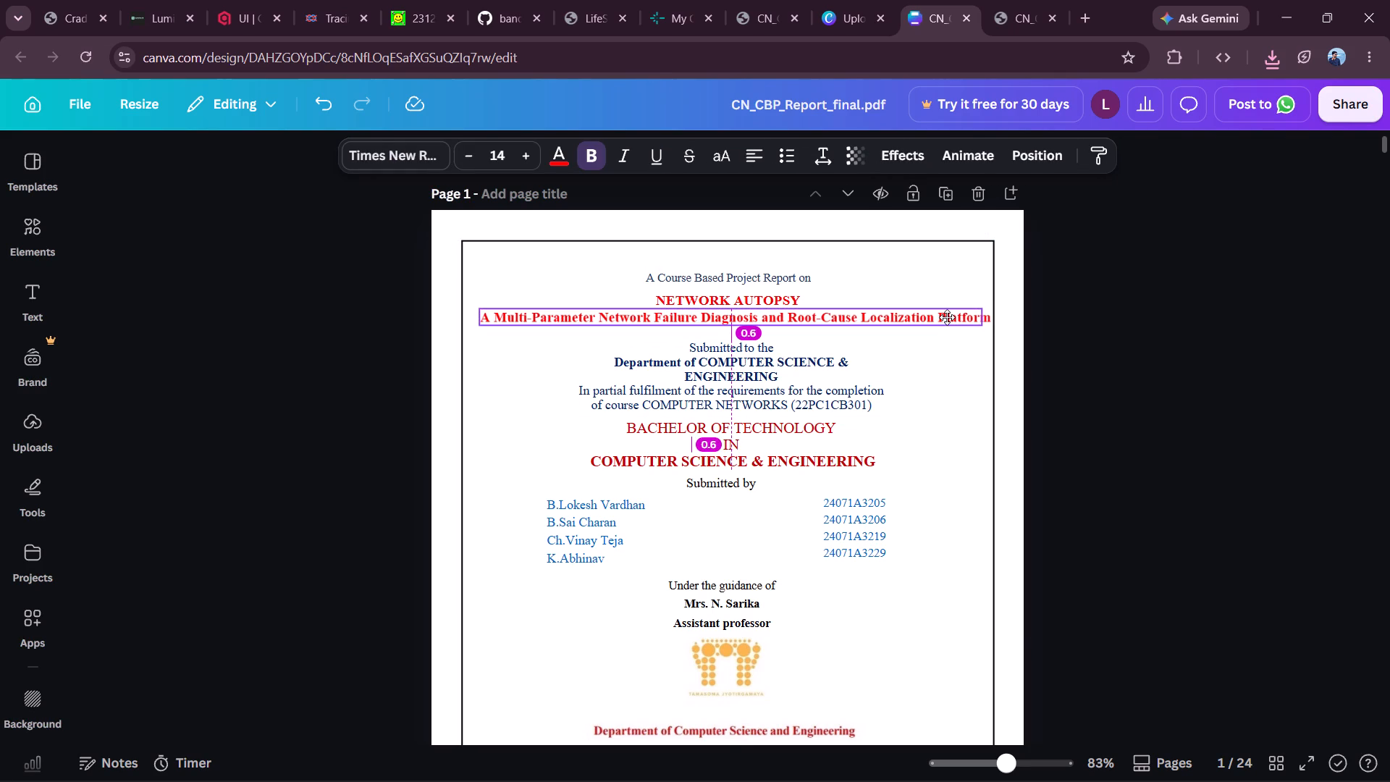
drag(947, 317, 945, 317)
click(959, 374)
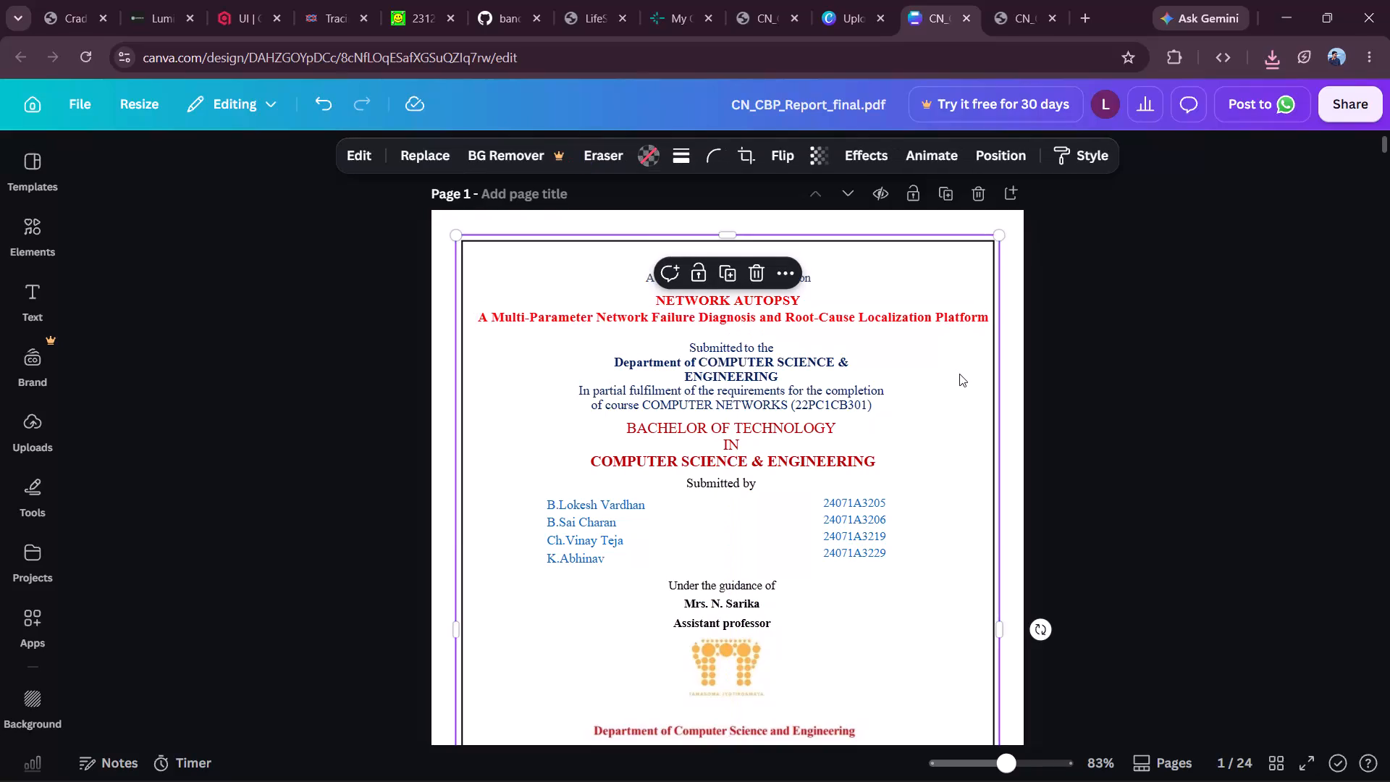
Shift the bold "NETWORK AUTOPSY: A MULTI-PARAMETER NETWORK FAILURE DIAGNOSIS" line on page 3's declaration left, inside the page border.
scroll(959, 374, down, 2)
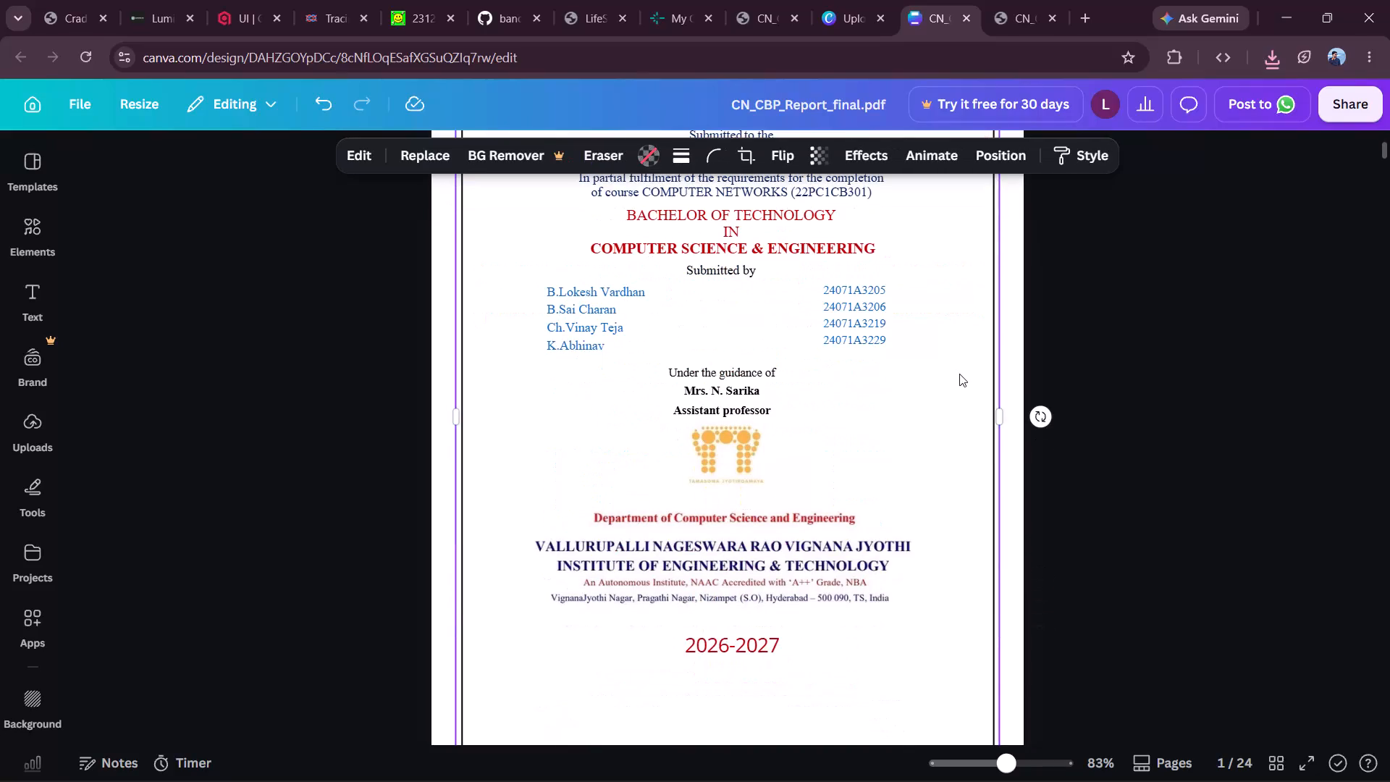
scroll(959, 374, down, 5)
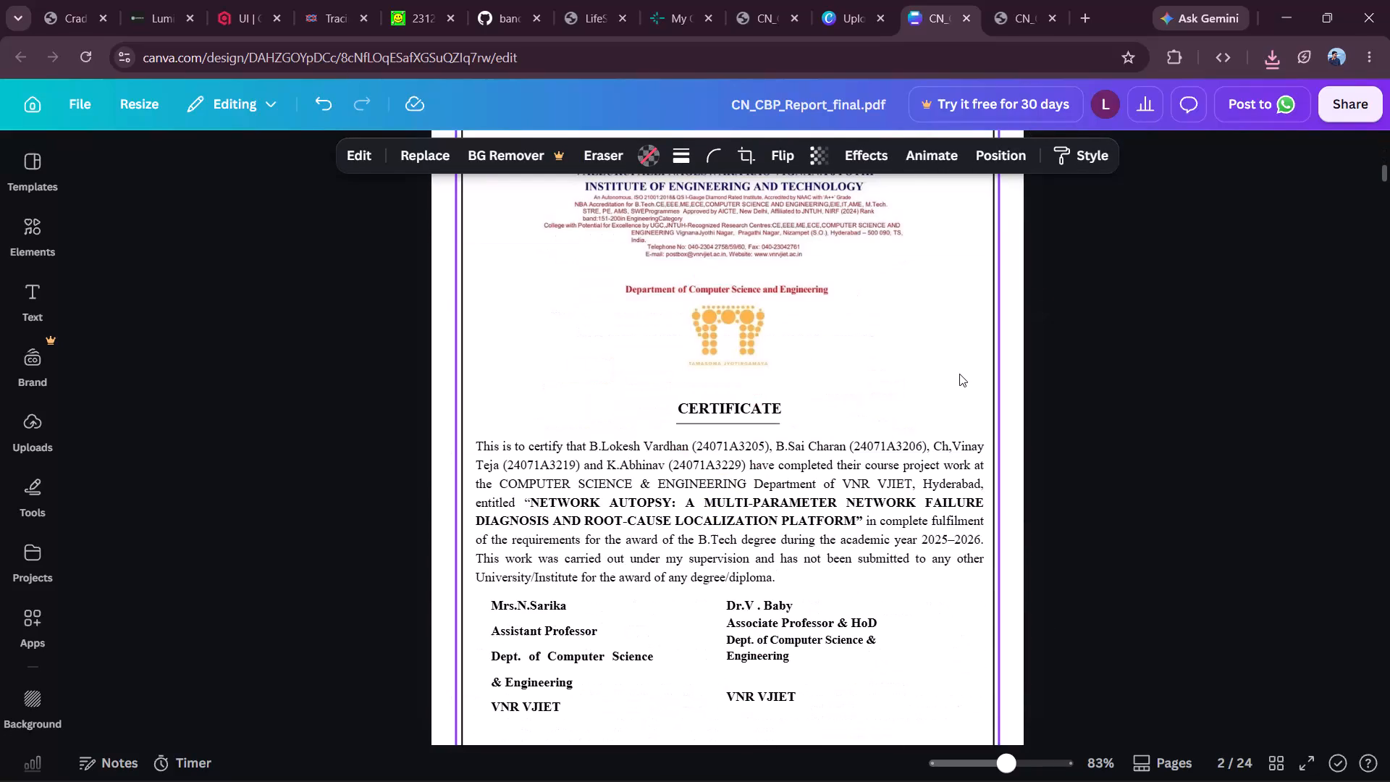
scroll(959, 374, down, 6)
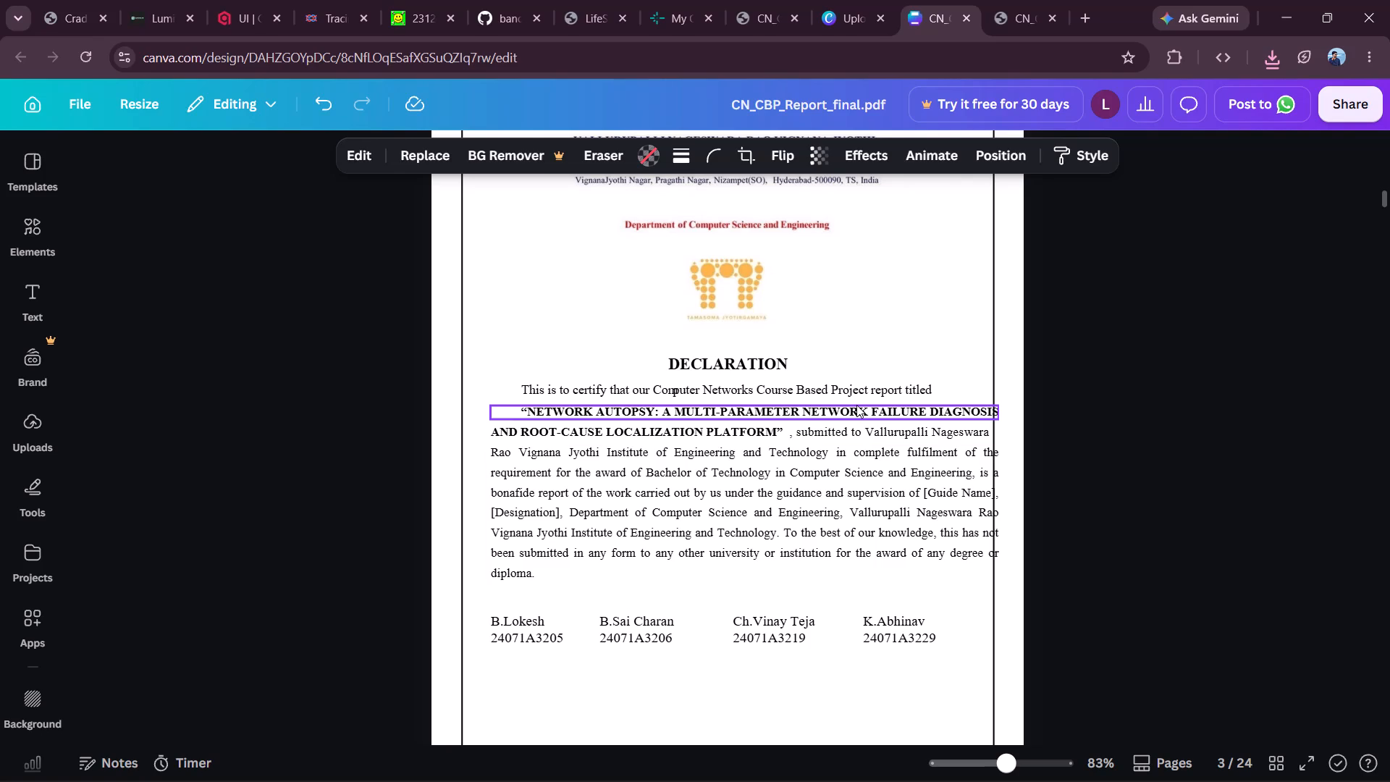
drag(856, 405, 829, 406)
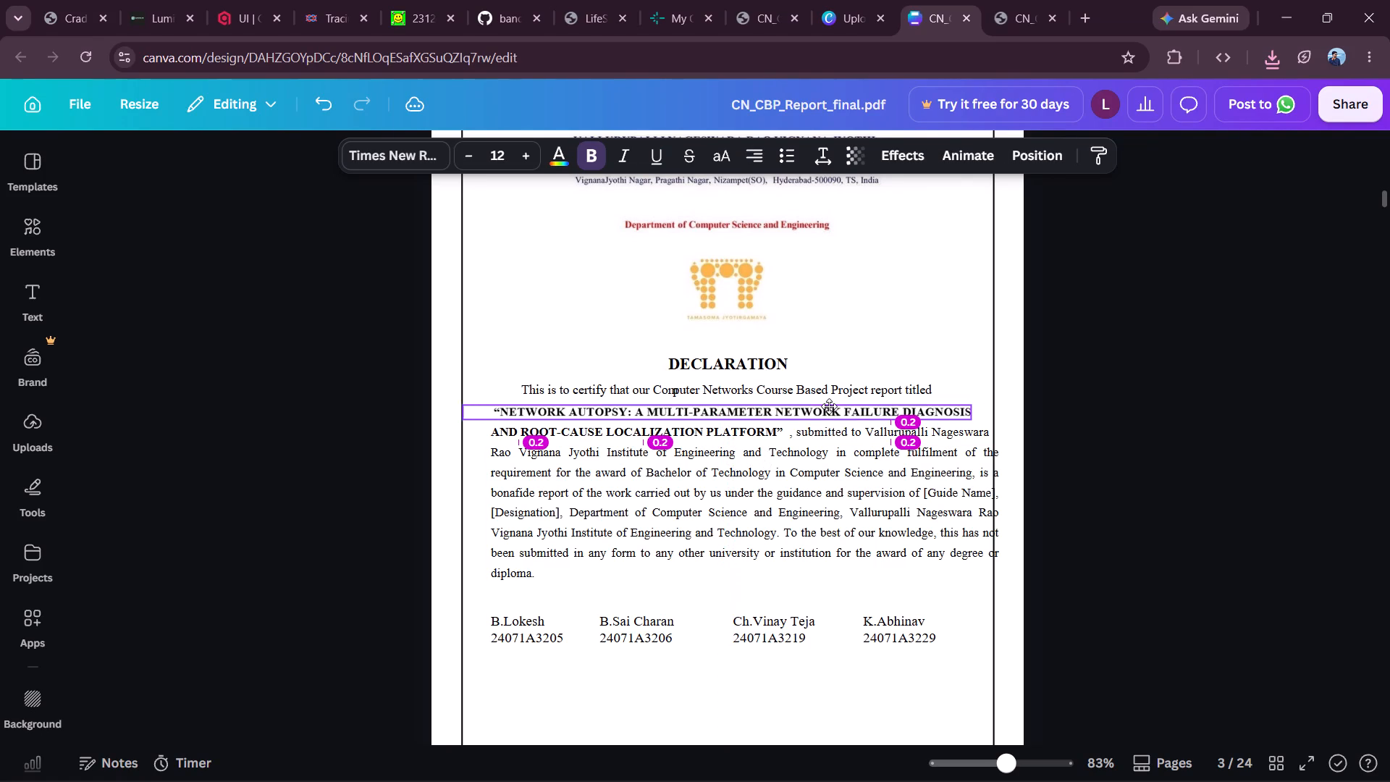
drag(829, 406, 846, 399)
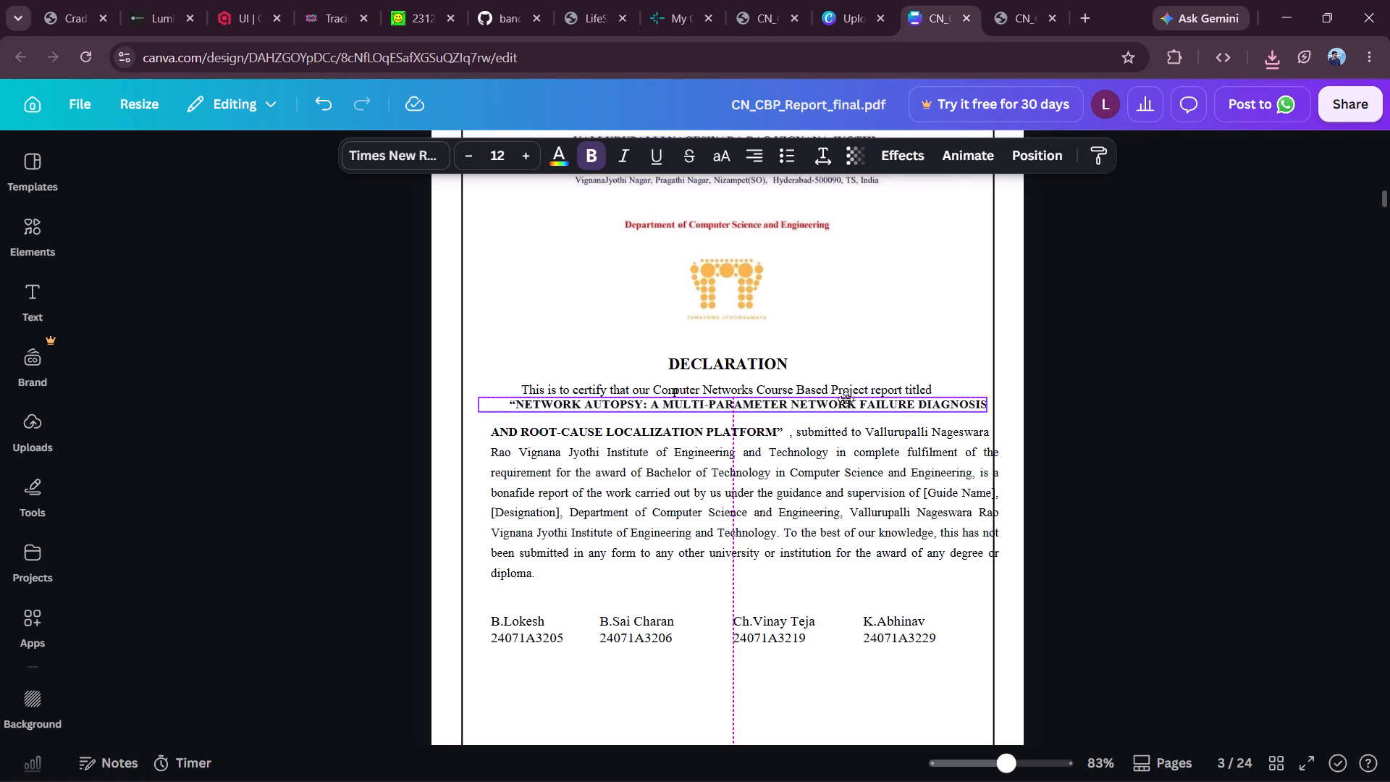
drag(846, 399, 848, 405)
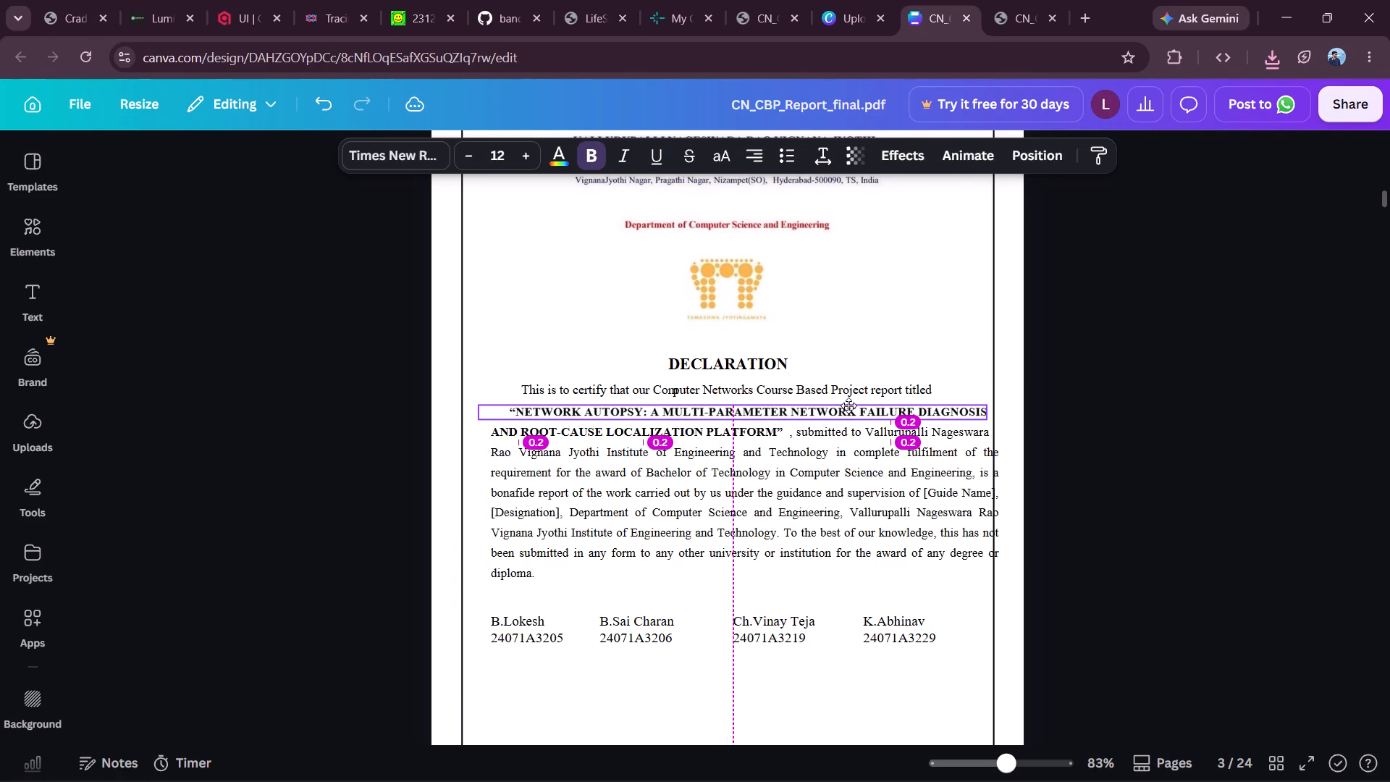
drag(848, 405, 848, 405)
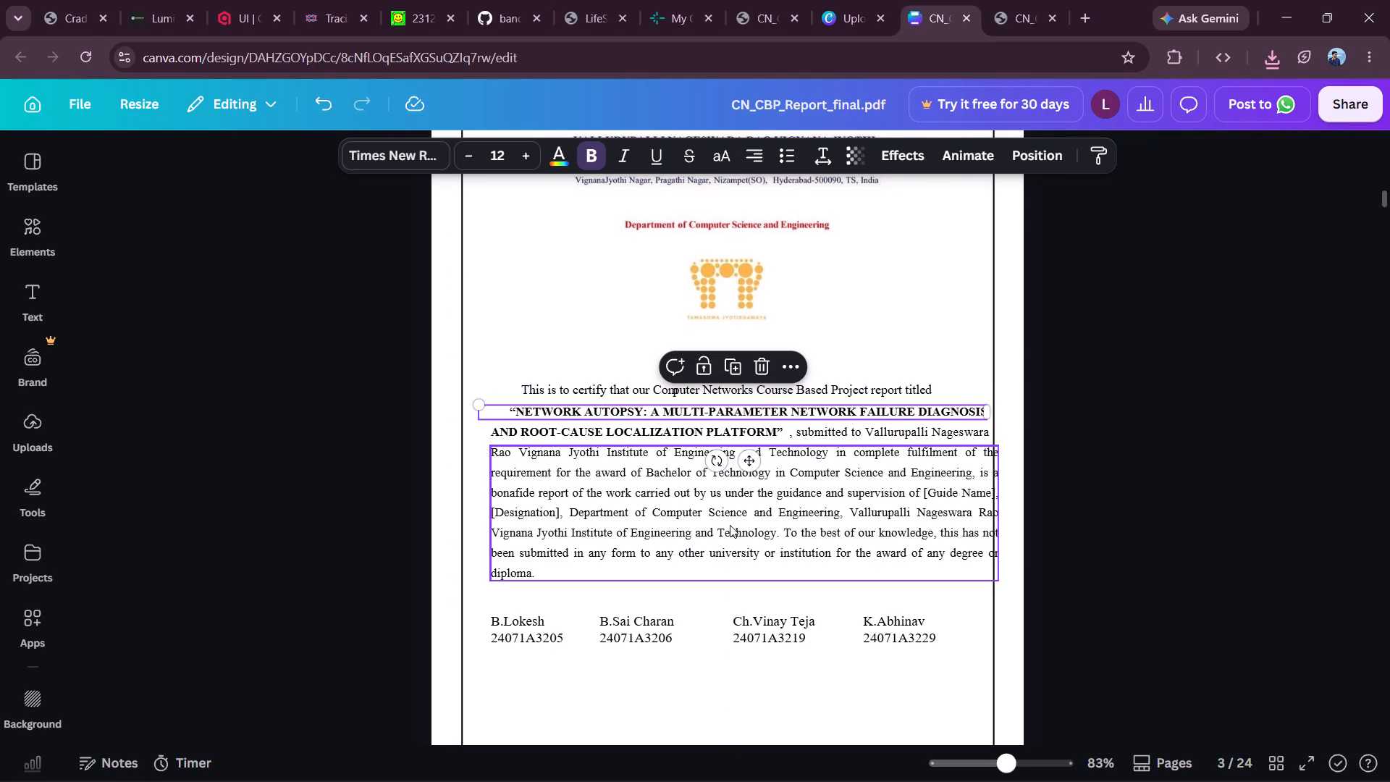
Shift the declaration's body paragraph starting "Rao Vignana Jyothi Institute" on page 3 slightly left so it fits inside the page border.
click(733, 525)
drag(733, 525, 717, 523)
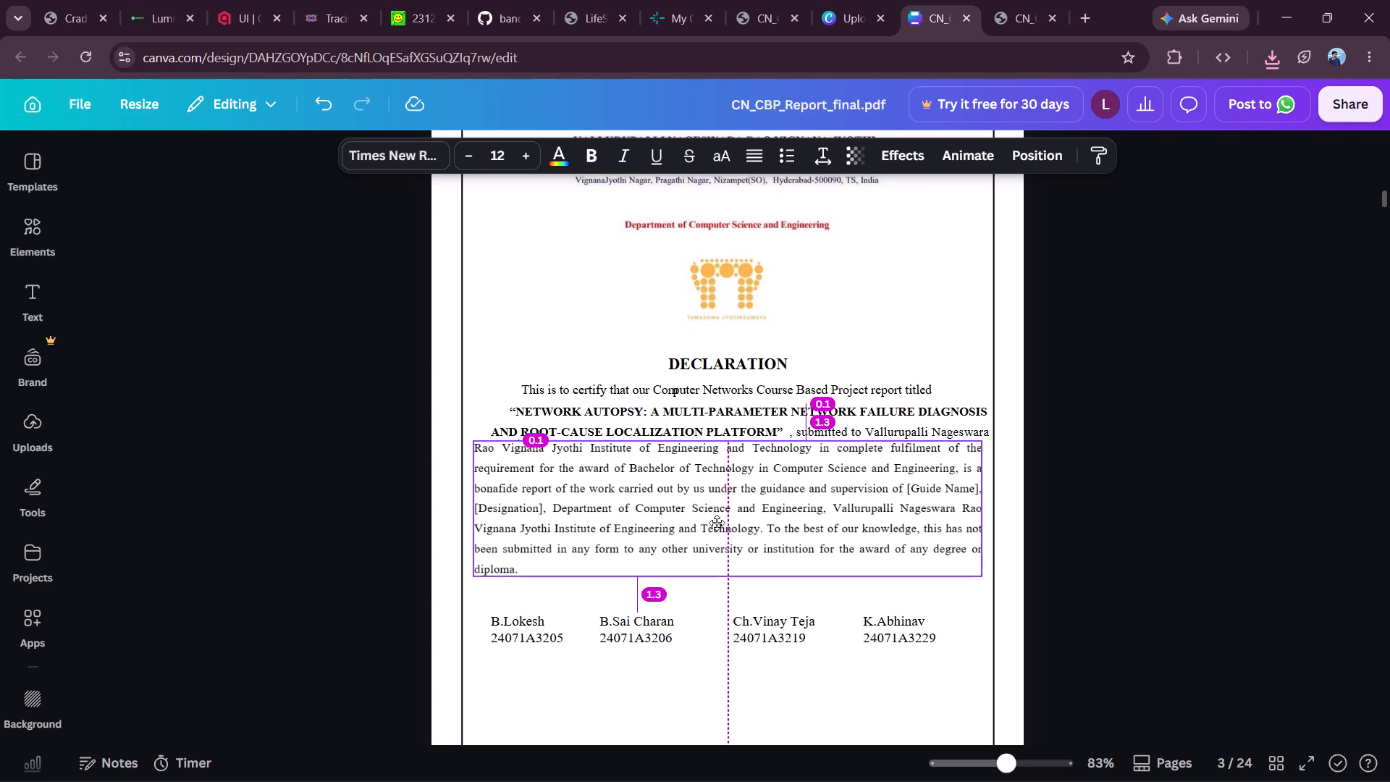
drag(717, 523, 724, 526)
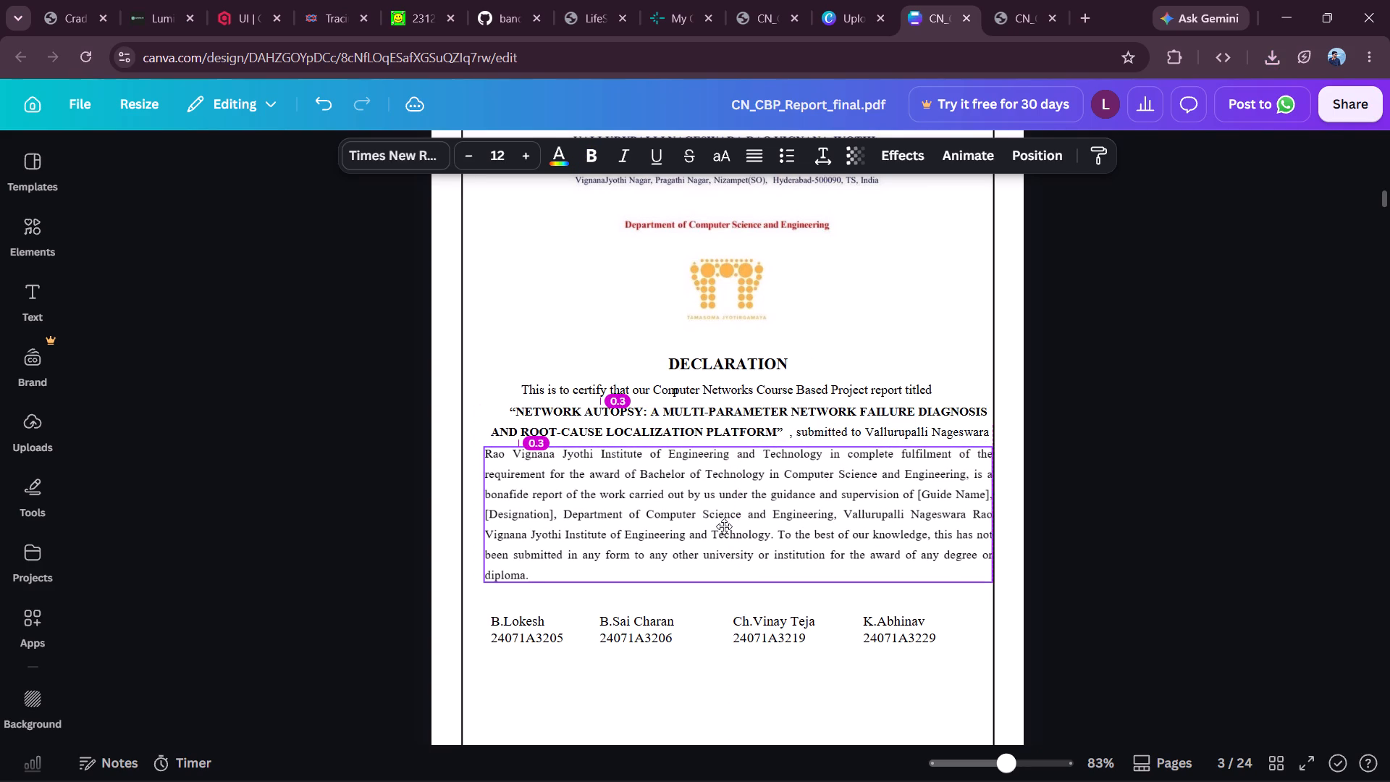
drag(724, 526, 723, 526)
click(871, 341)
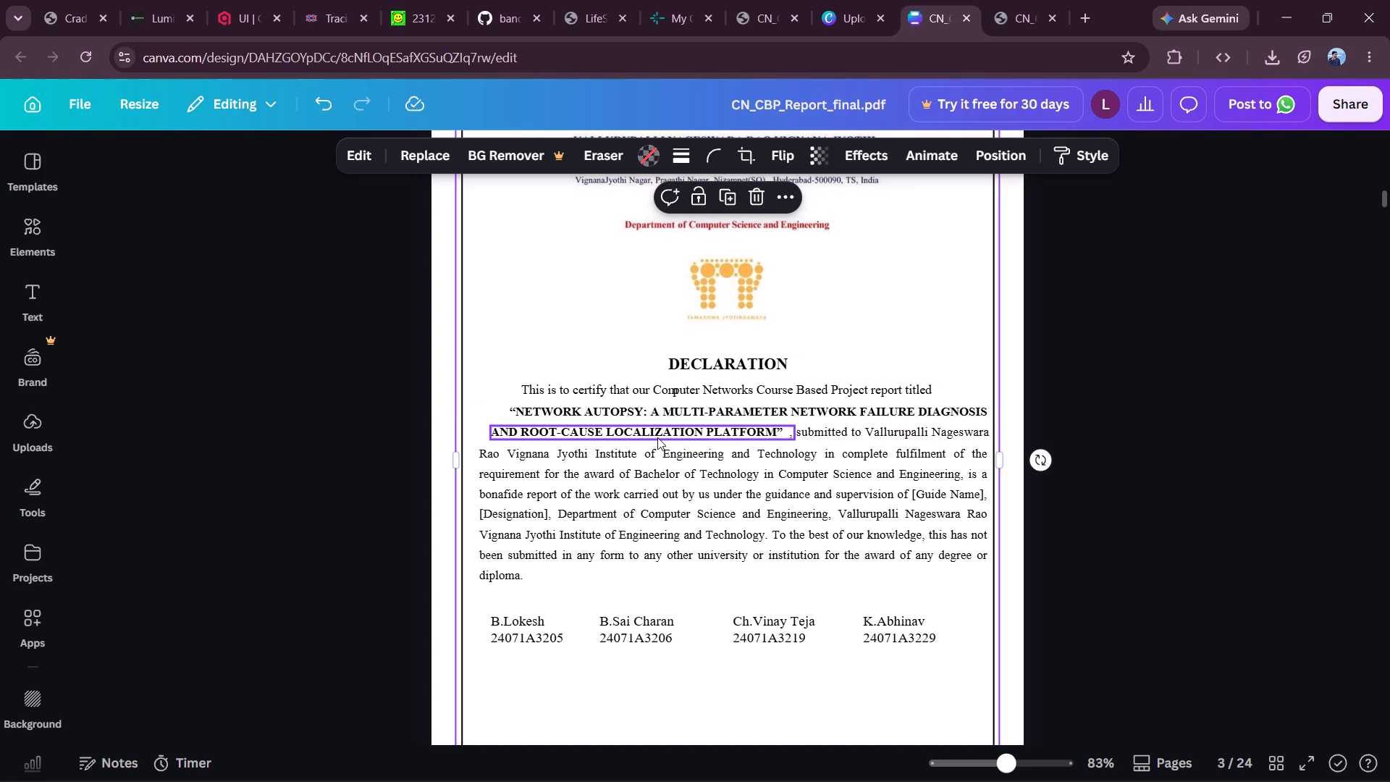
Reposition the bold "NETWORK AUTOPSY: A MULTI-PARAMETER NETWORK FAILURE DIAGNOSIS" line on page 3 so its right edge lines up with the body paragraph.
drag(635, 418, 620, 419)
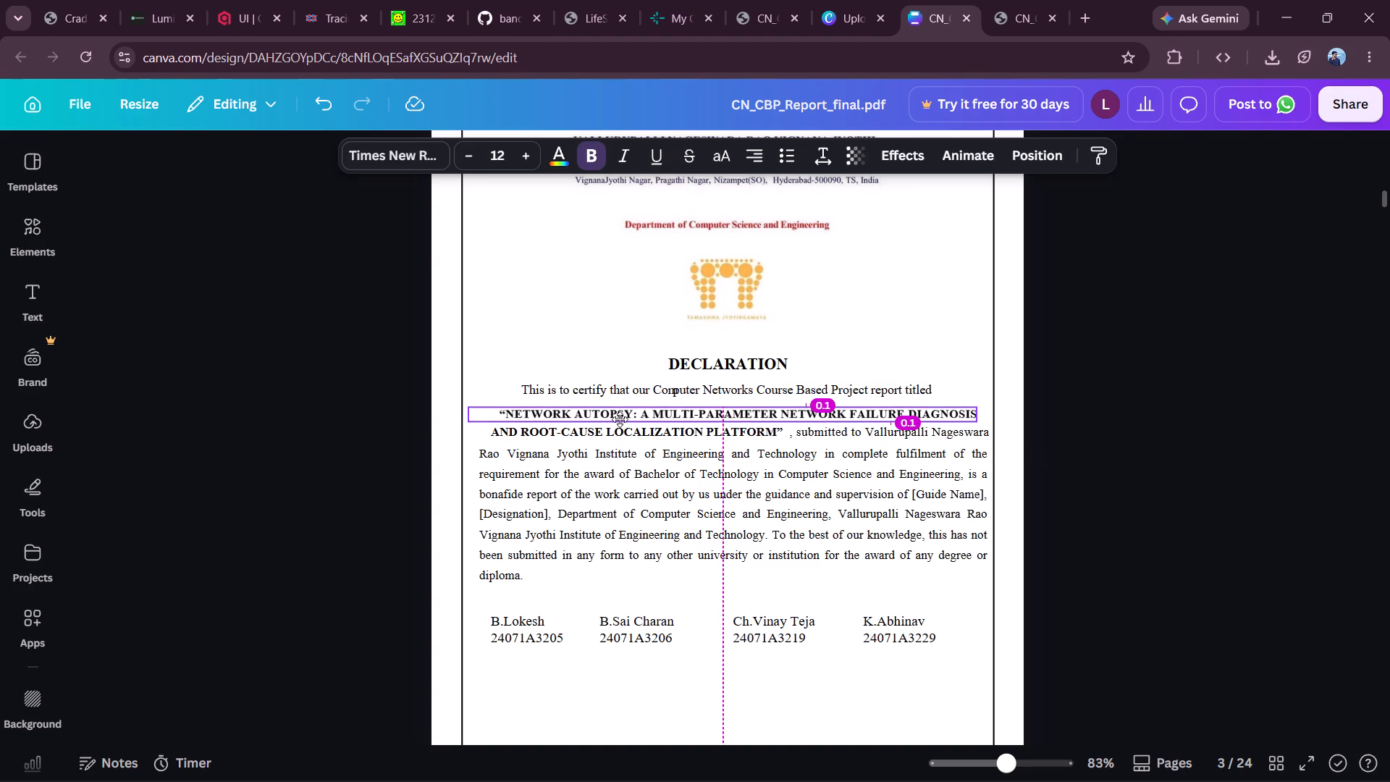
drag(620, 419, 609, 417)
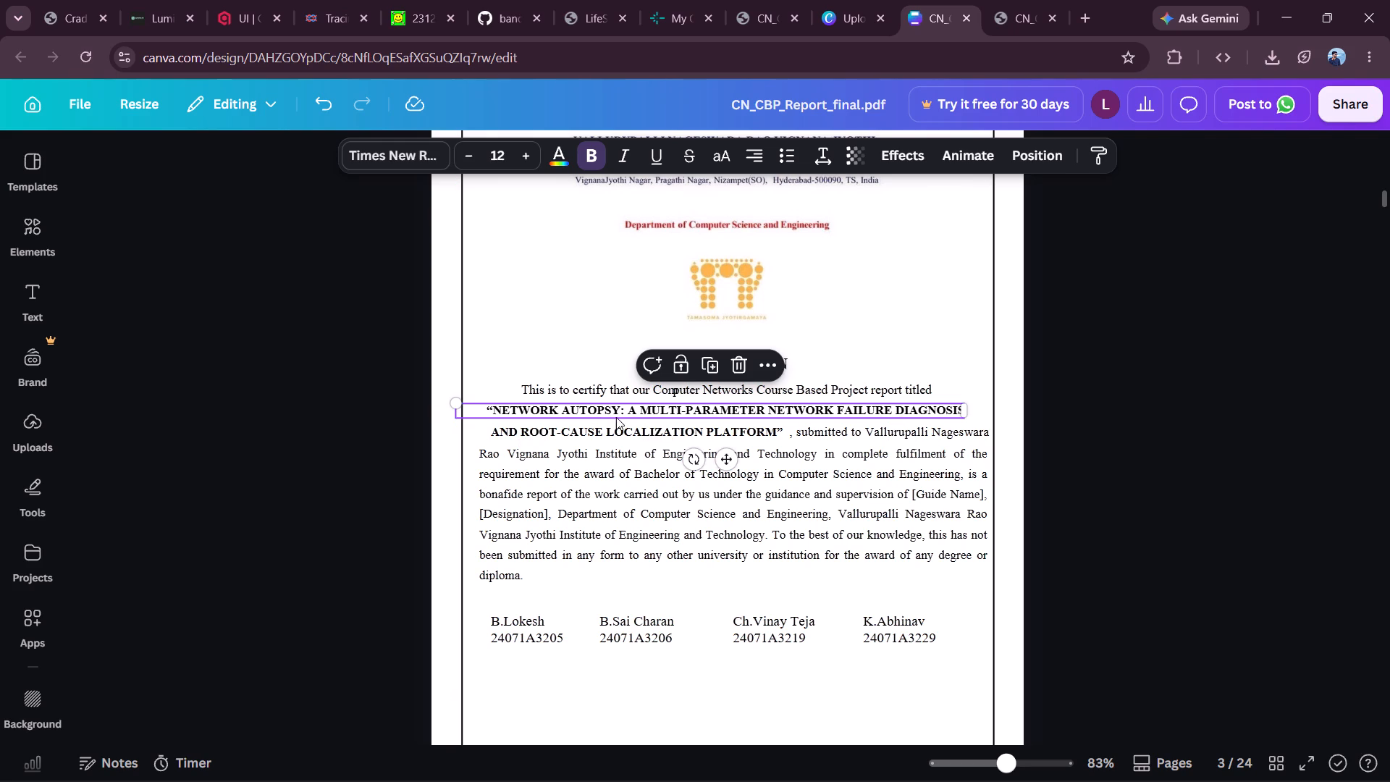
click(666, 499)
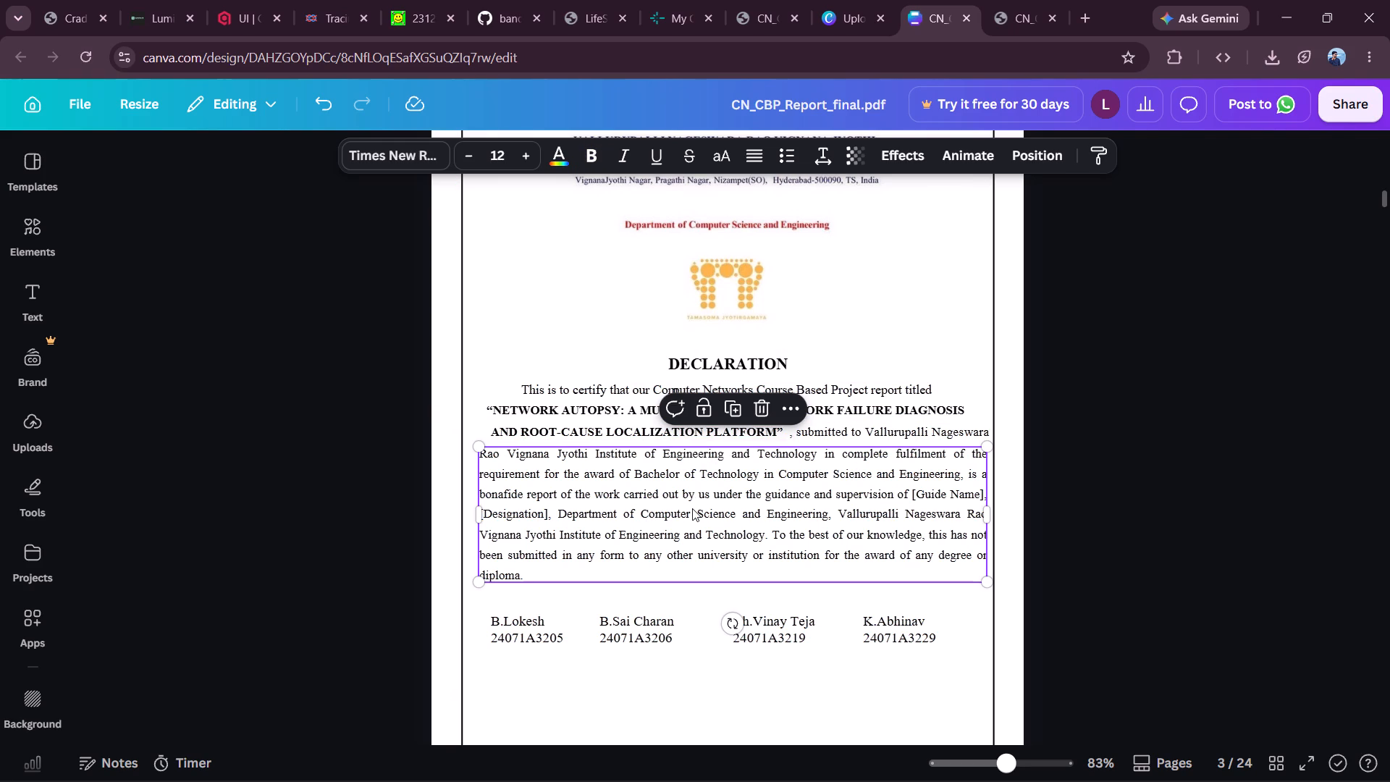
click(692, 508)
click(692, 508)
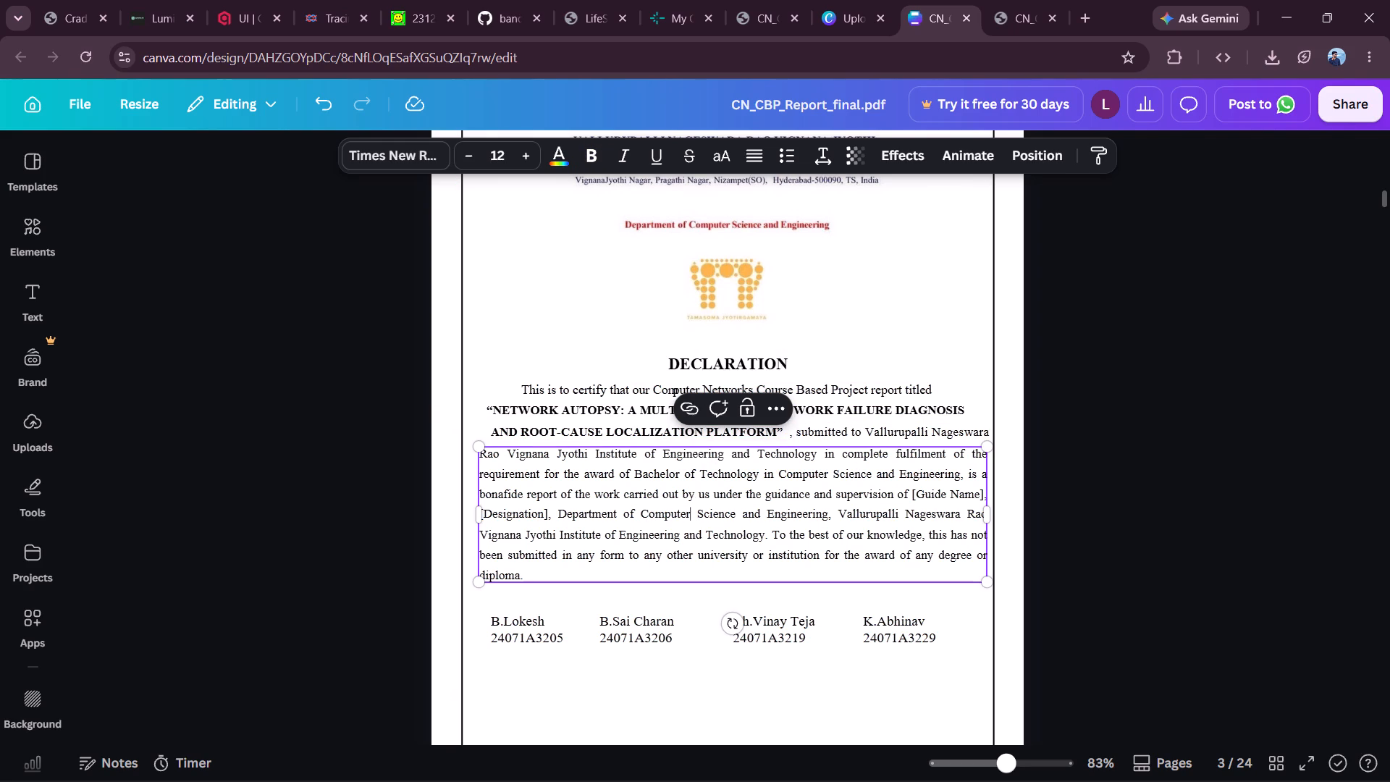
drag(826, 410, 851, 411)
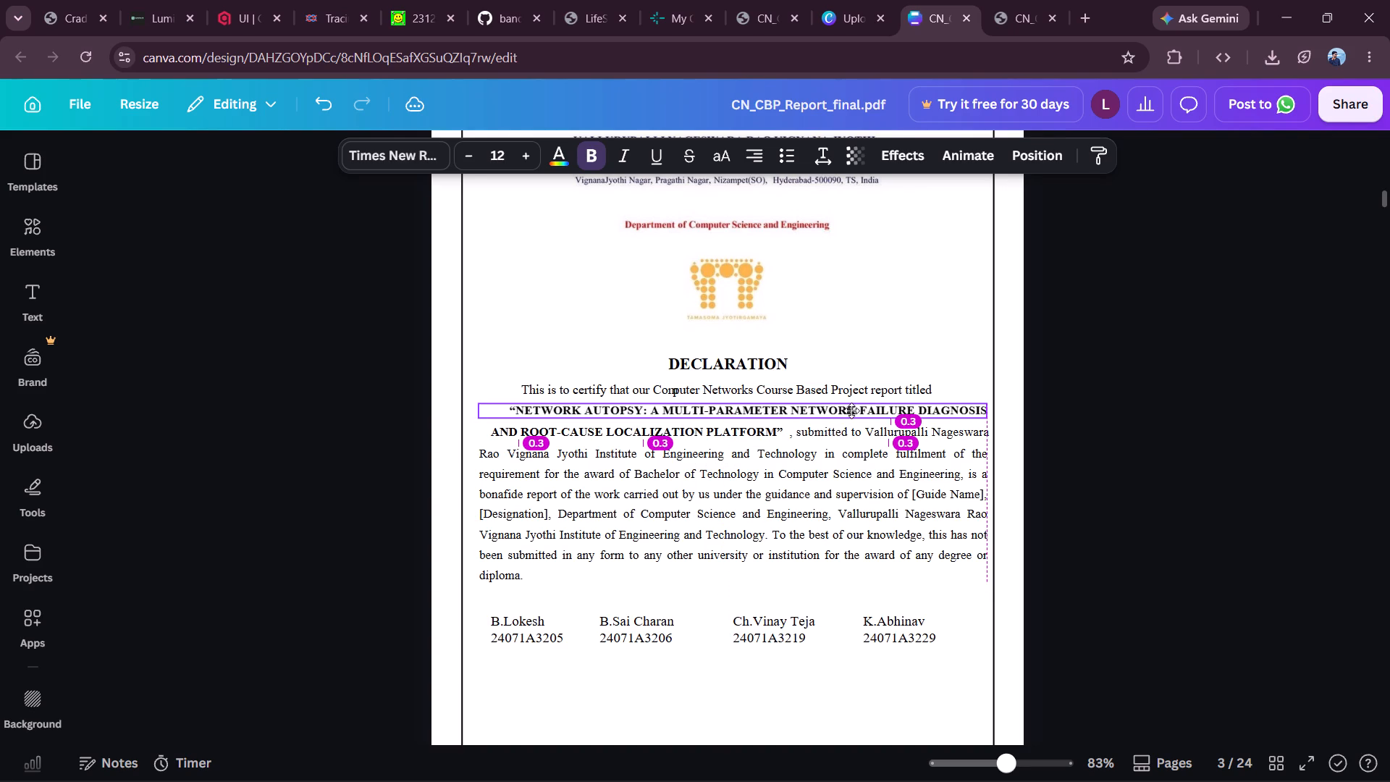
drag(851, 411, 851, 411)
click(851, 473)
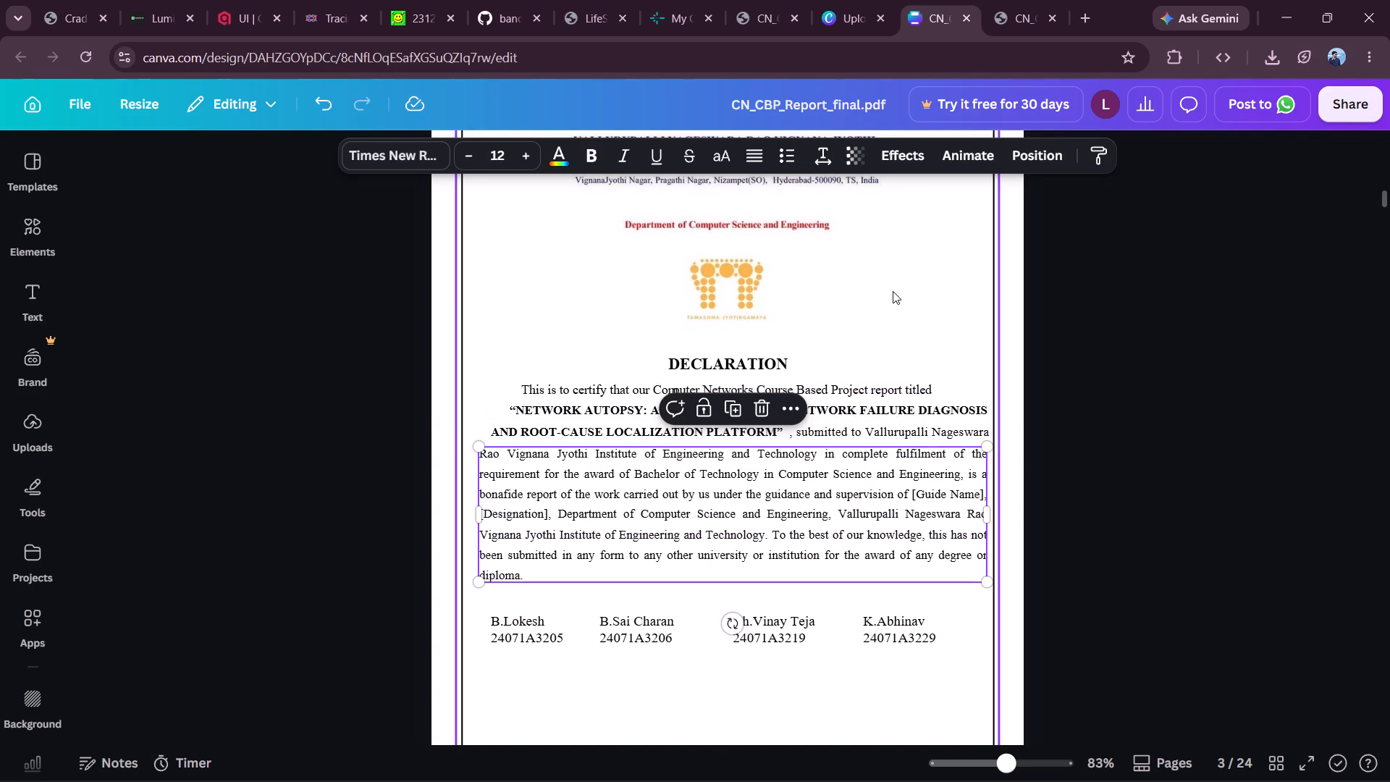
click(896, 287)
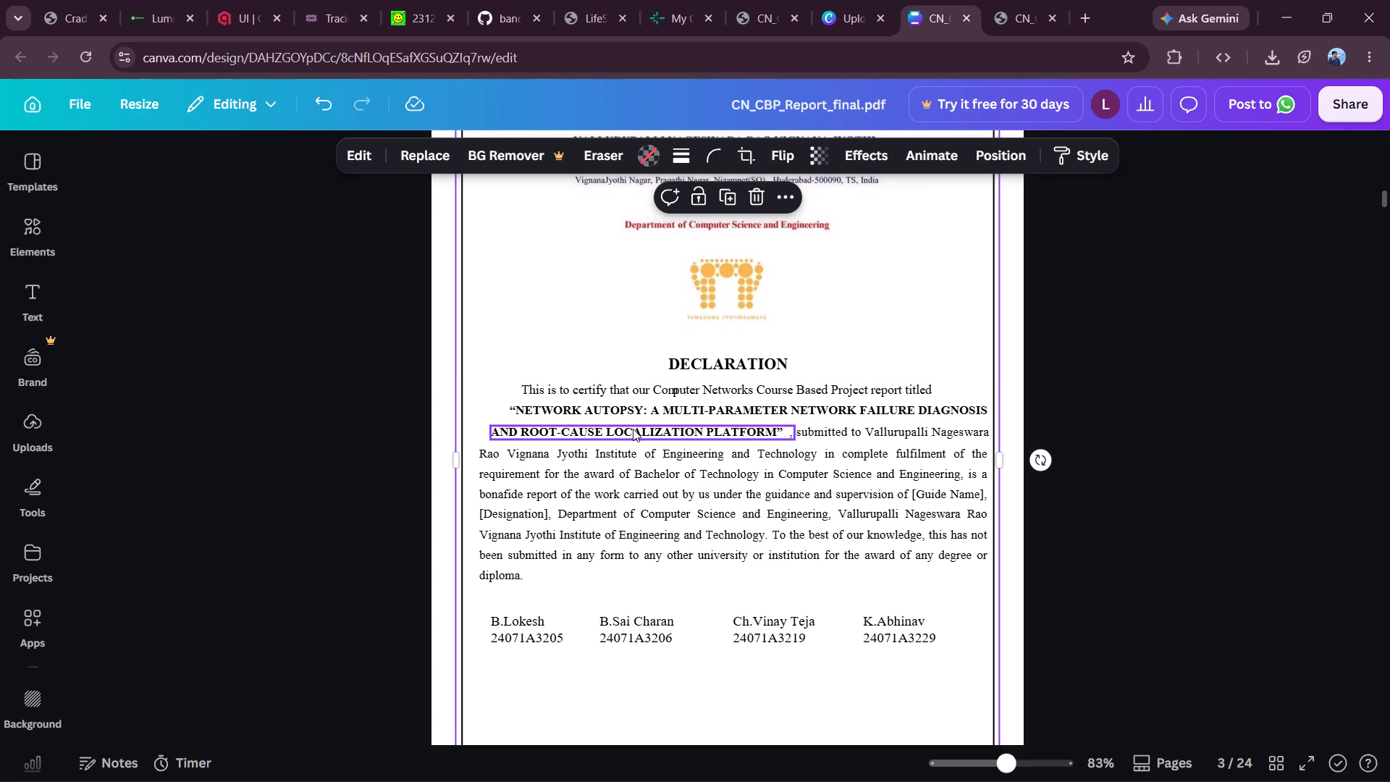
click(930, 387)
click(969, 382)
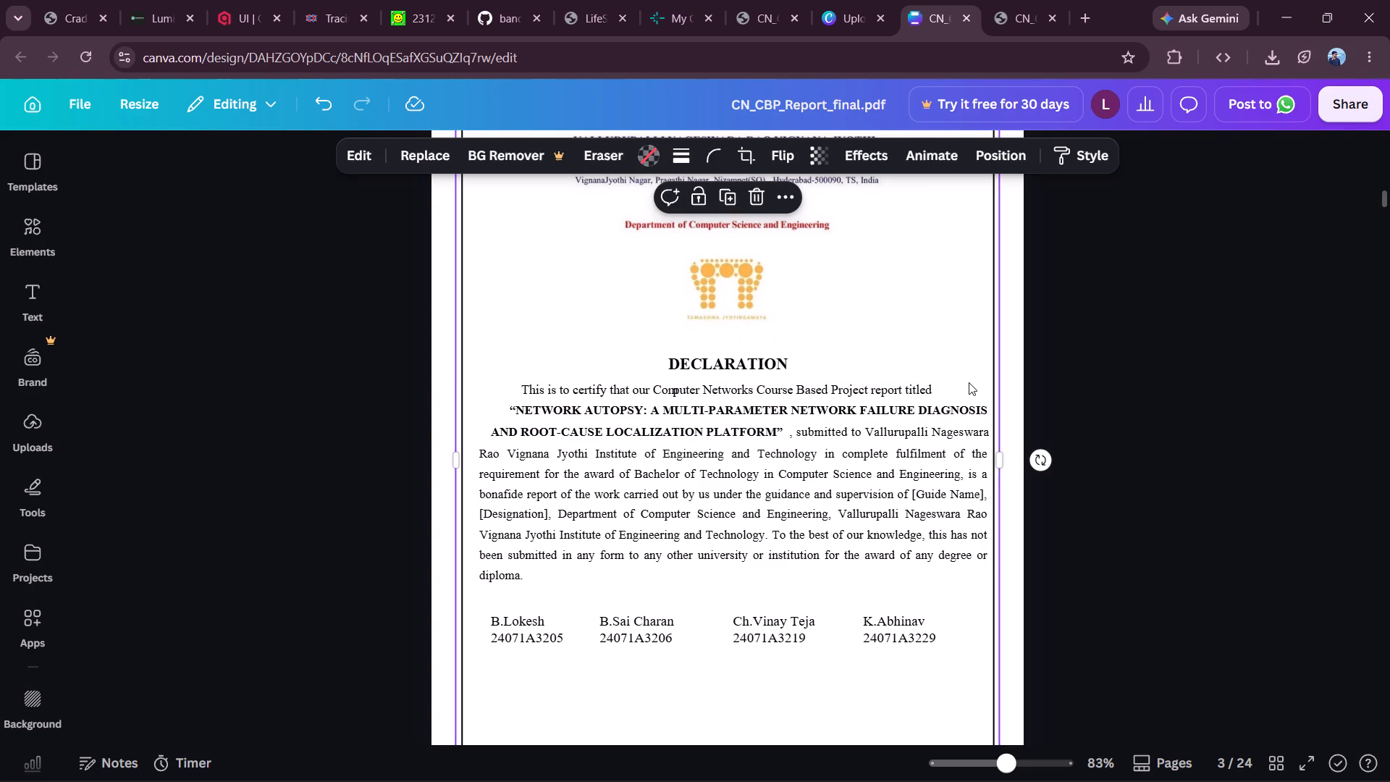
Review the pages from the Acknowledgement on page 4 through Implementation on page 15 for text overrunning borders or table cells.
scroll(707, 614, down, 2)
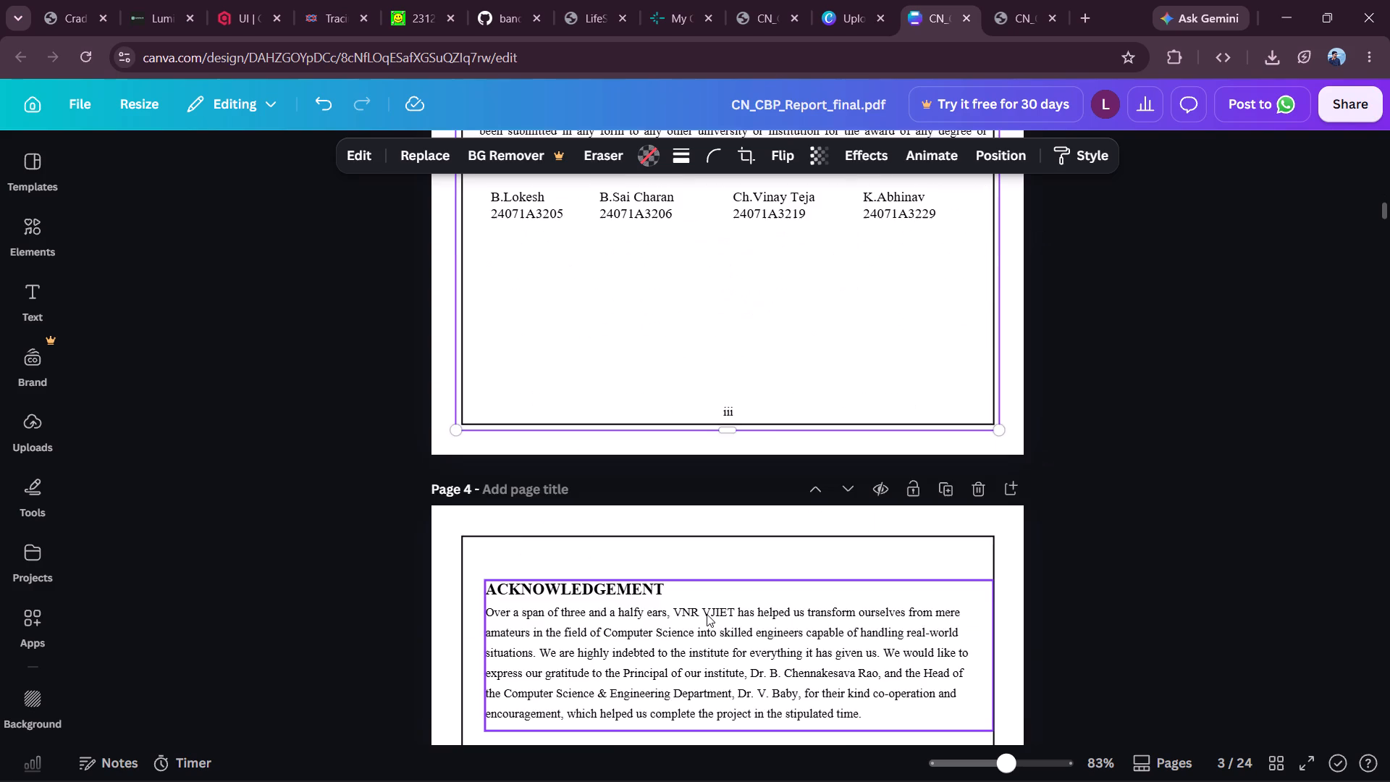
scroll(707, 614, down, 8)
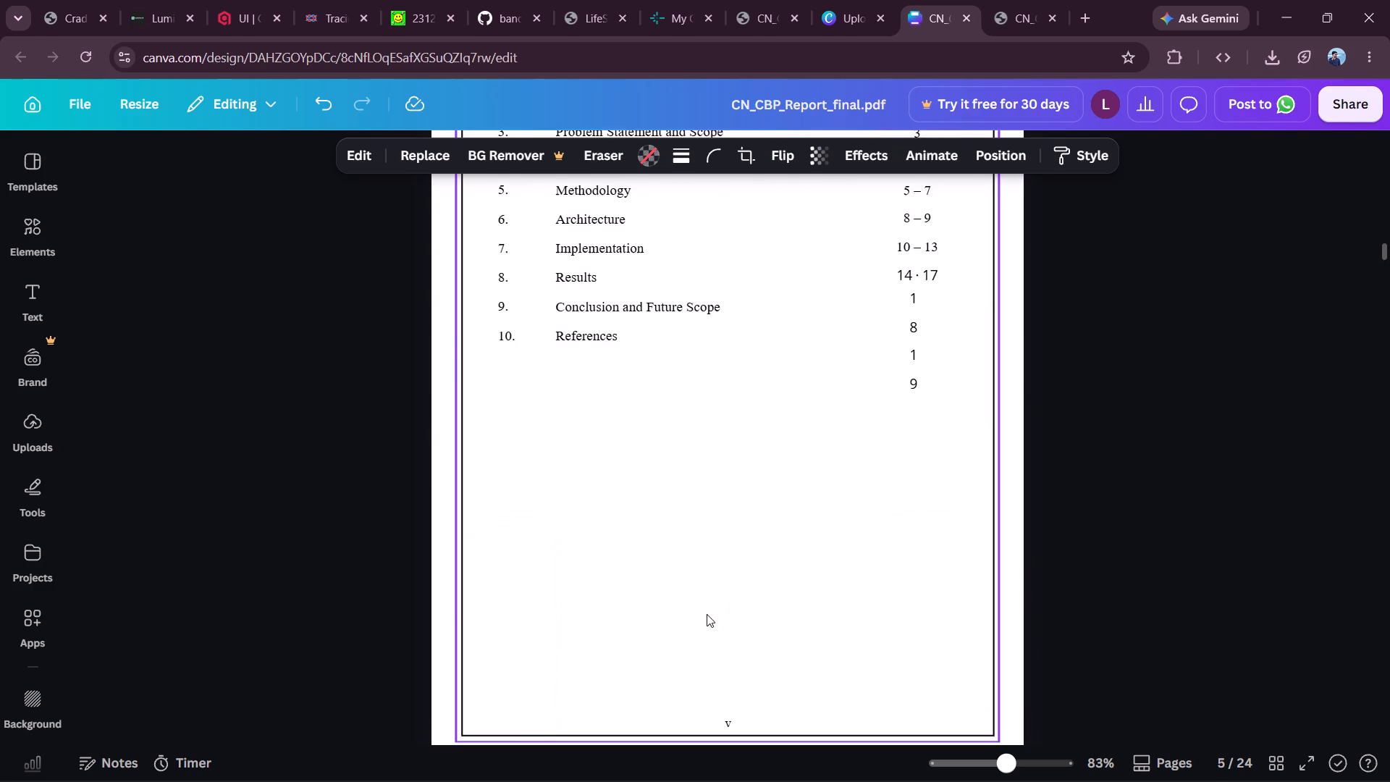
scroll(707, 614, down, 12)
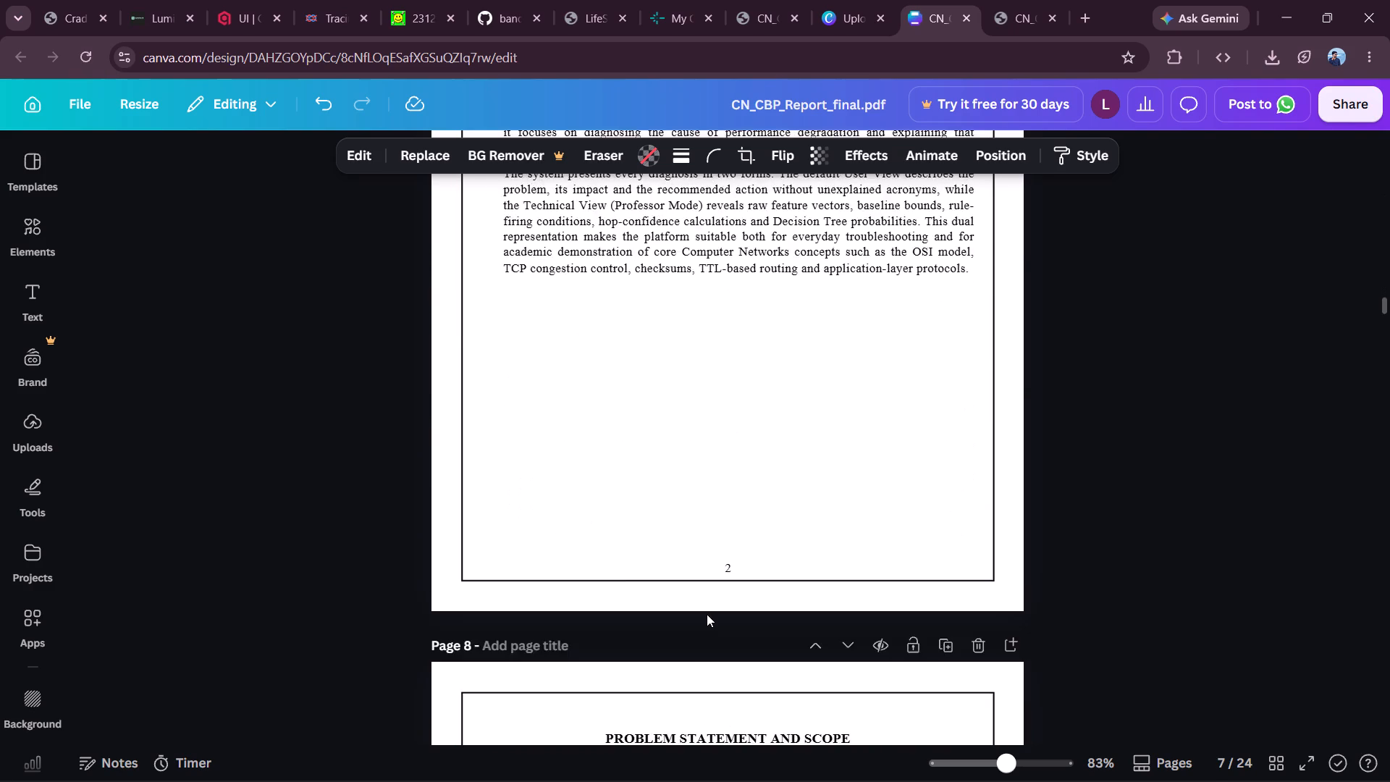
scroll(707, 614, down, 5)
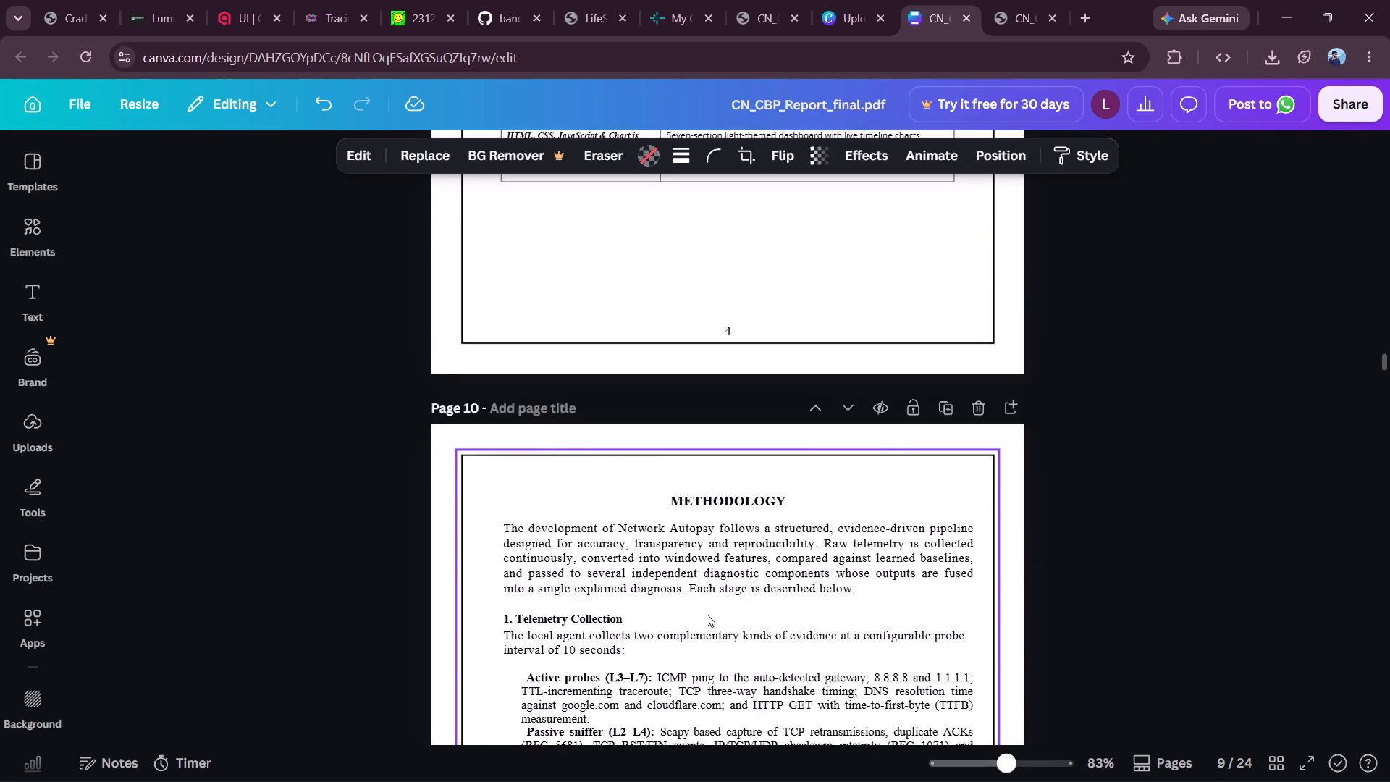
scroll(707, 614, down, 4)
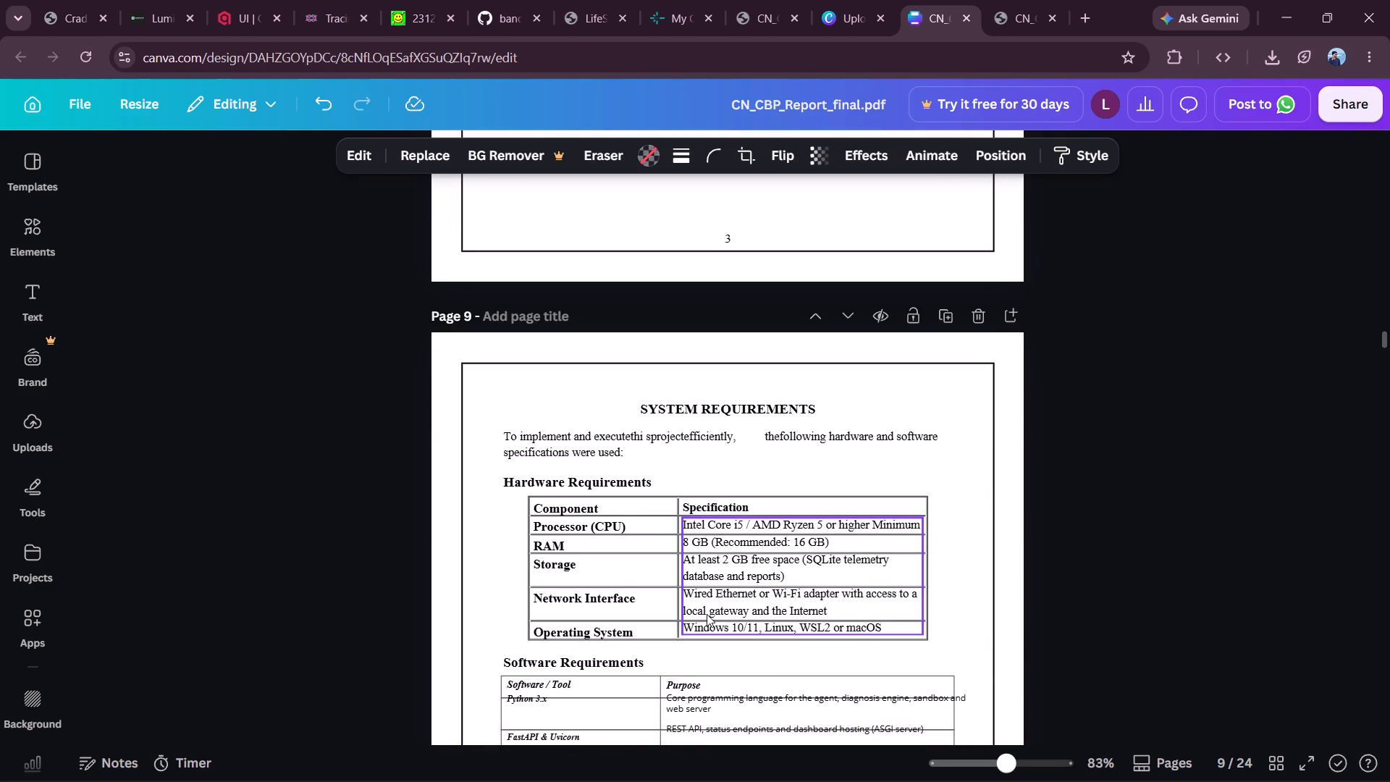
scroll(707, 614, down, 7)
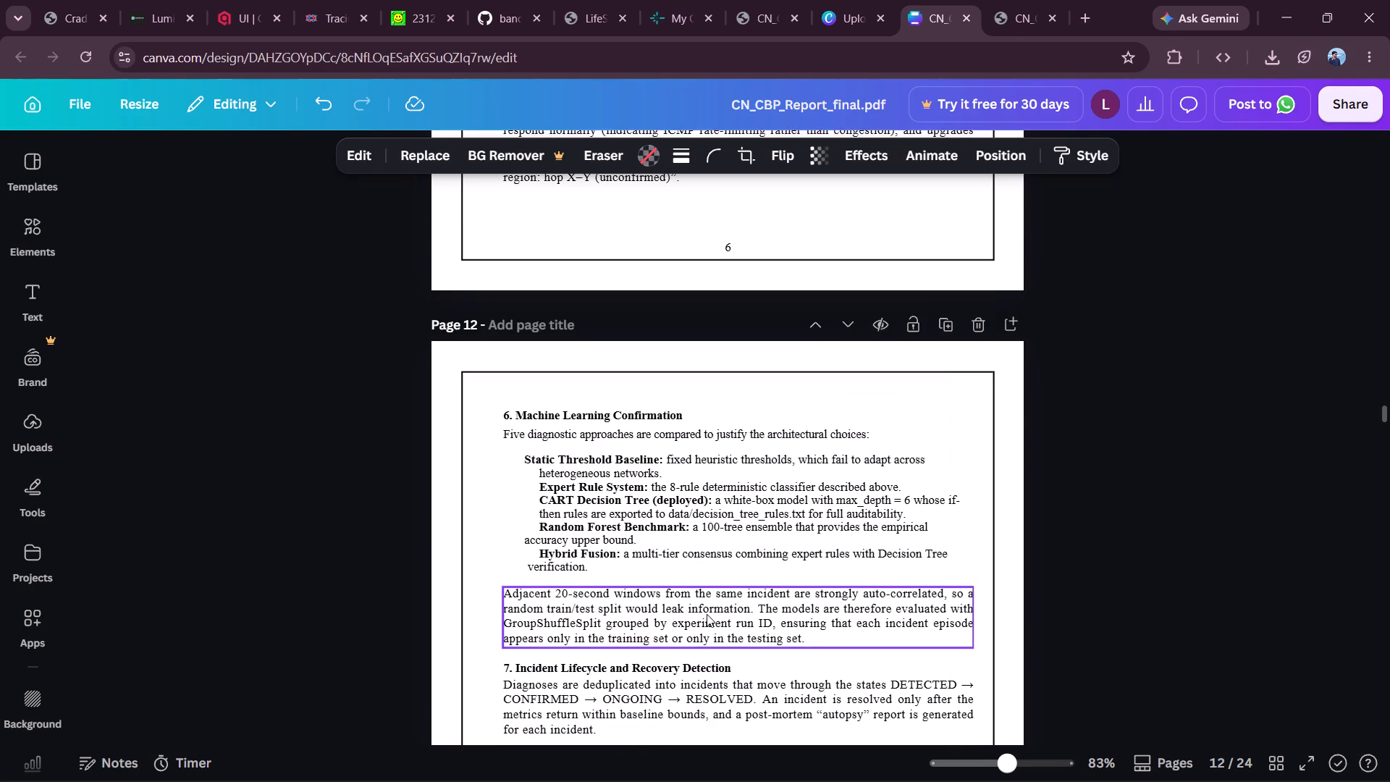
scroll(707, 614, down, 6)
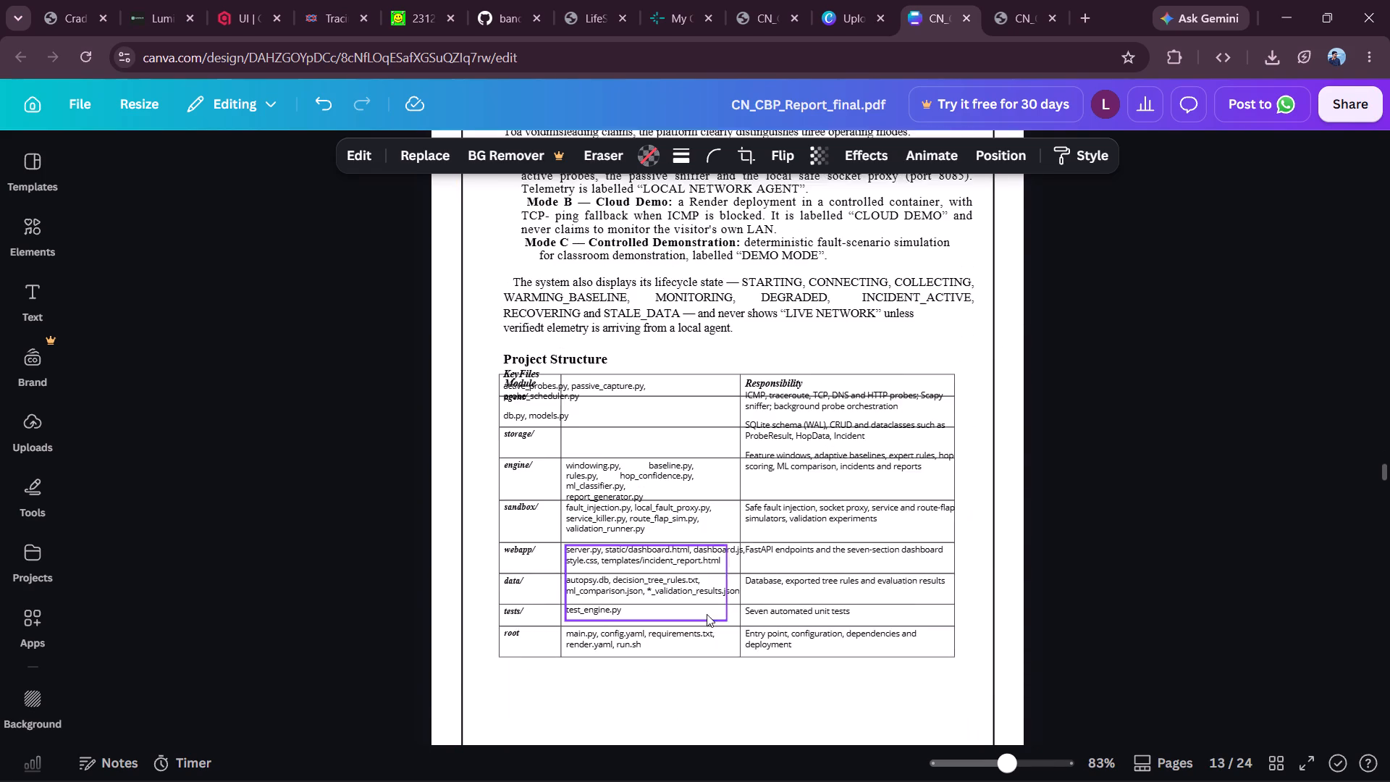
scroll(707, 614, down, 2)
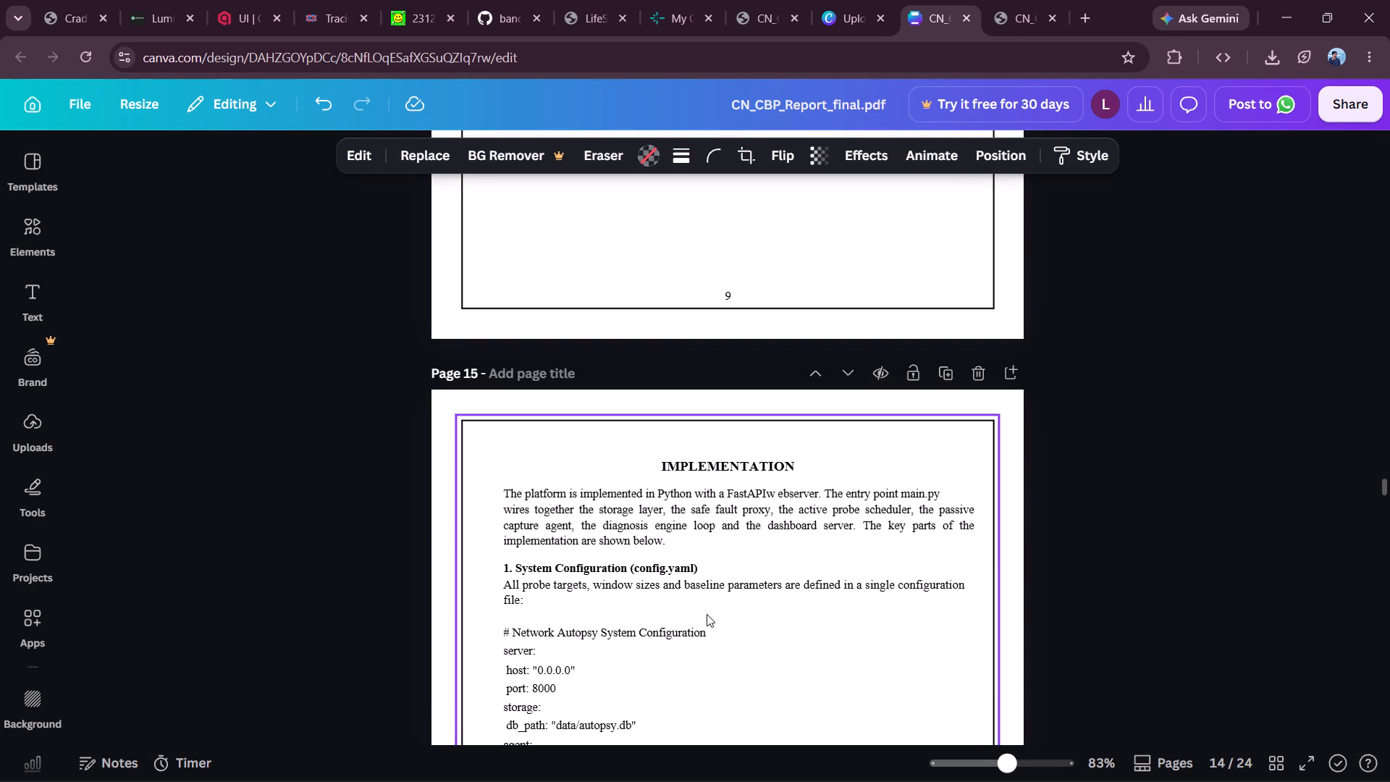
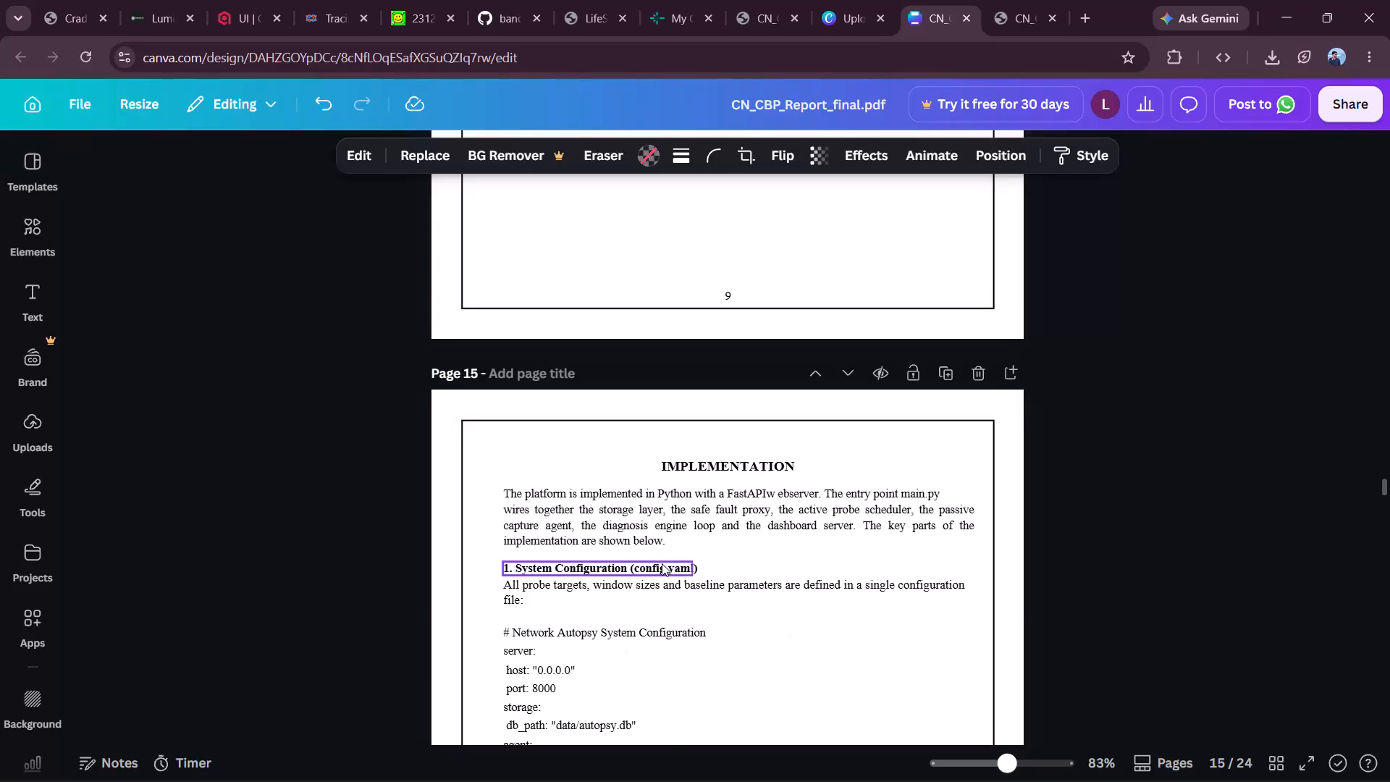
Review pages 15 through 20, from Implementation to the result screenshots, for text overrunning borders or misplaced text.
scroll(670, 517, down, 7)
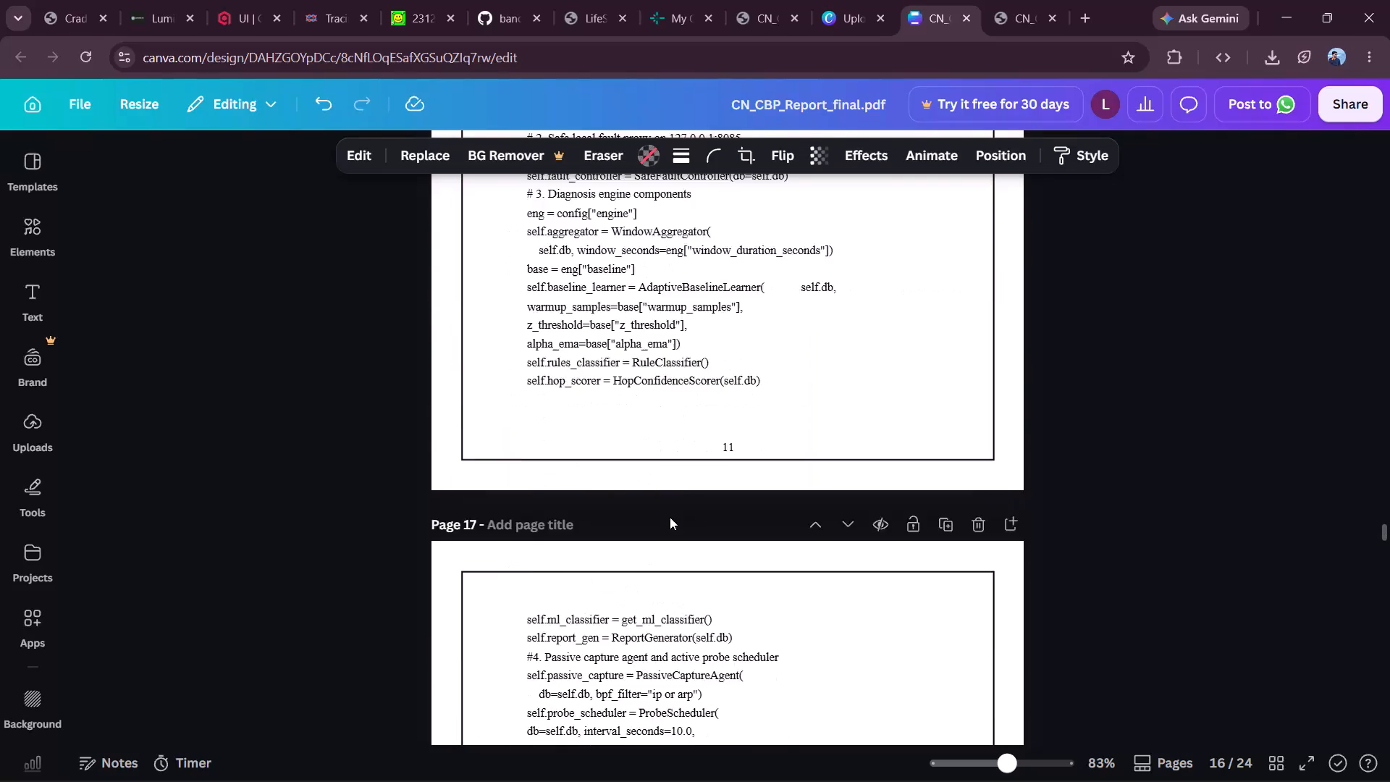
scroll(670, 517, up, 2)
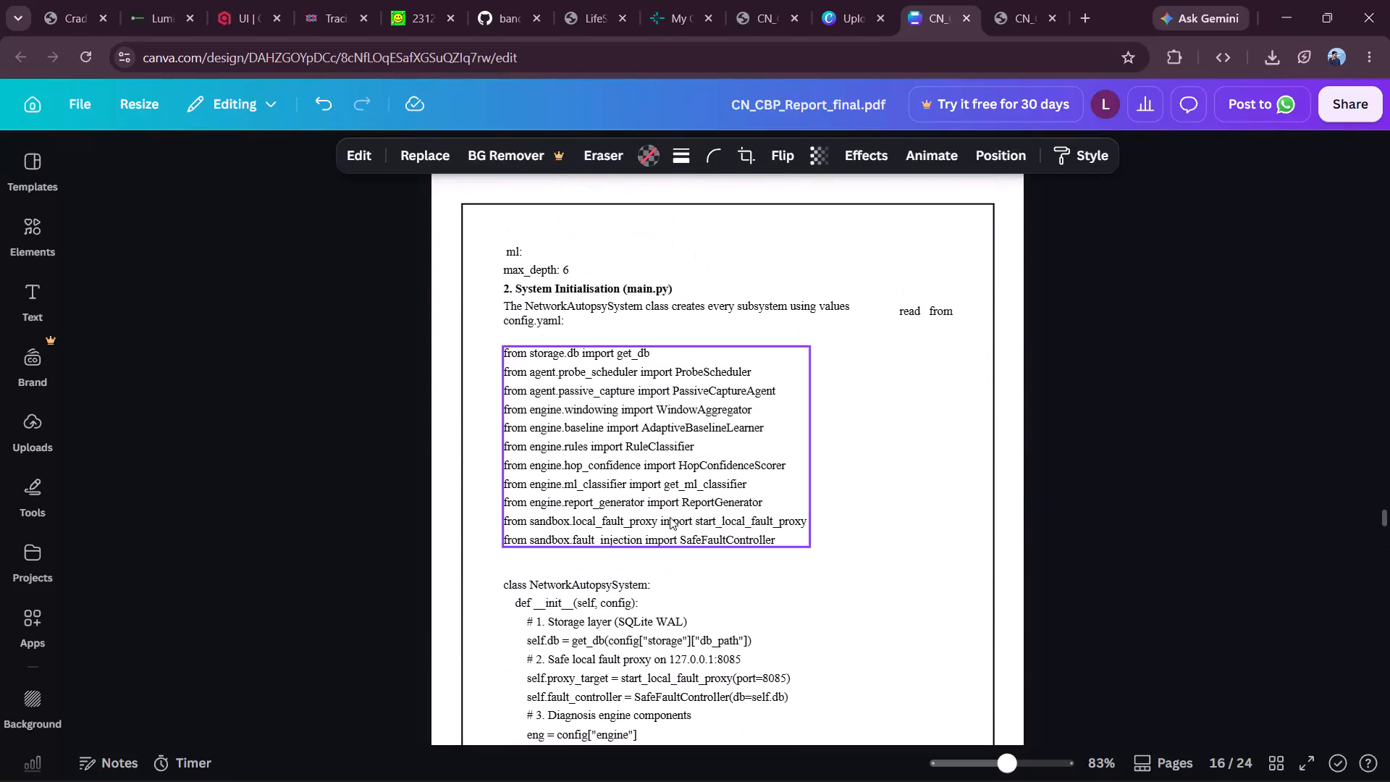
scroll(670, 517, down, 5)
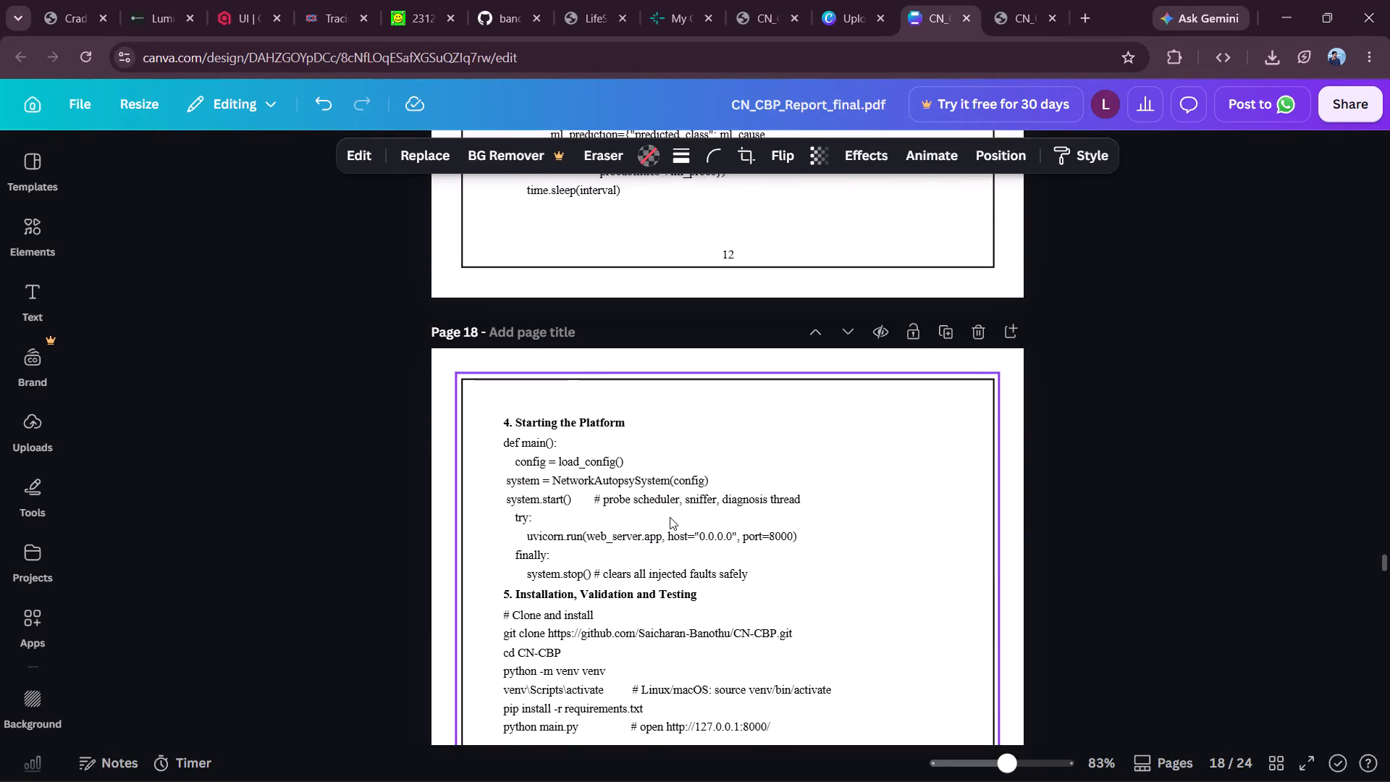
scroll(670, 517, down, 11)
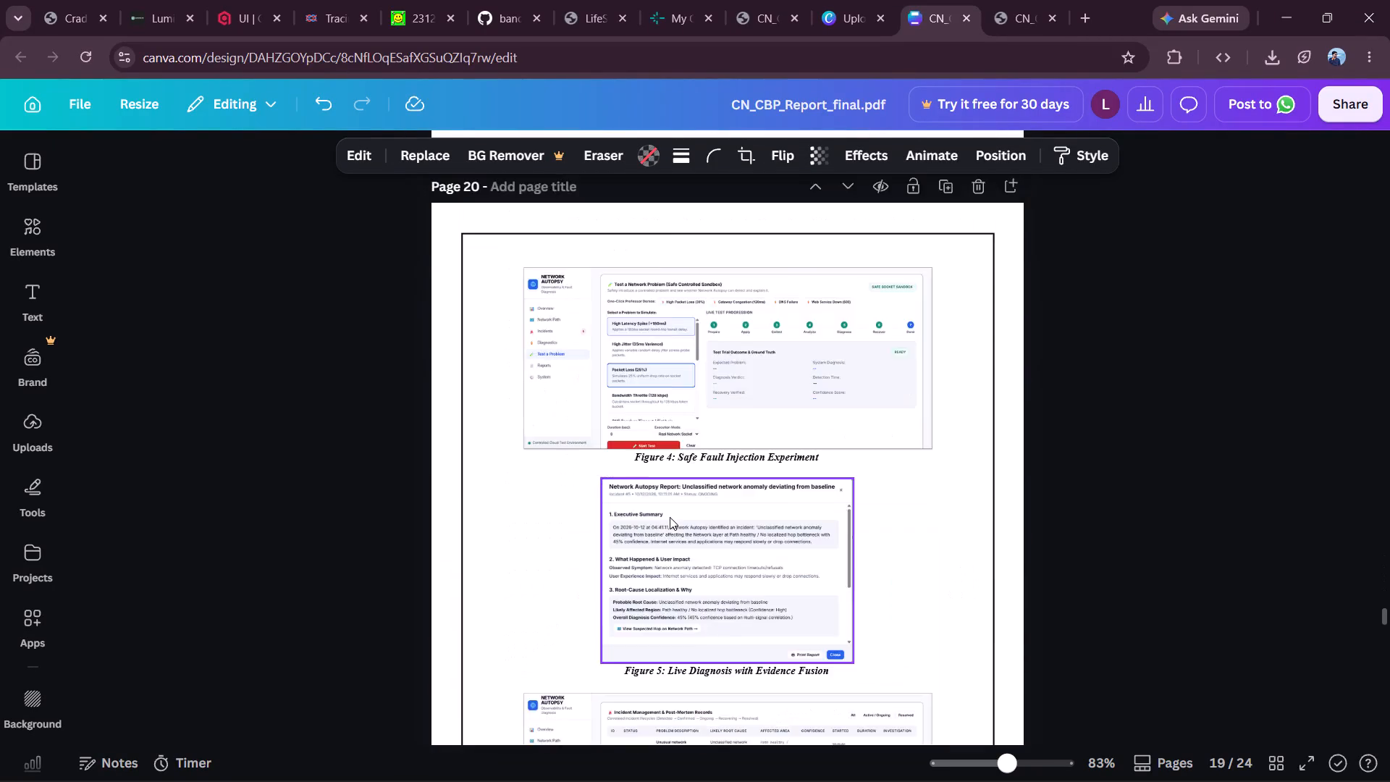
Switch to the original CN_CBP_Report_final.pdf and examine the layout of its cover, certificate and declaration pages.
click(772, 2)
scroll(799, 426, down, 1)
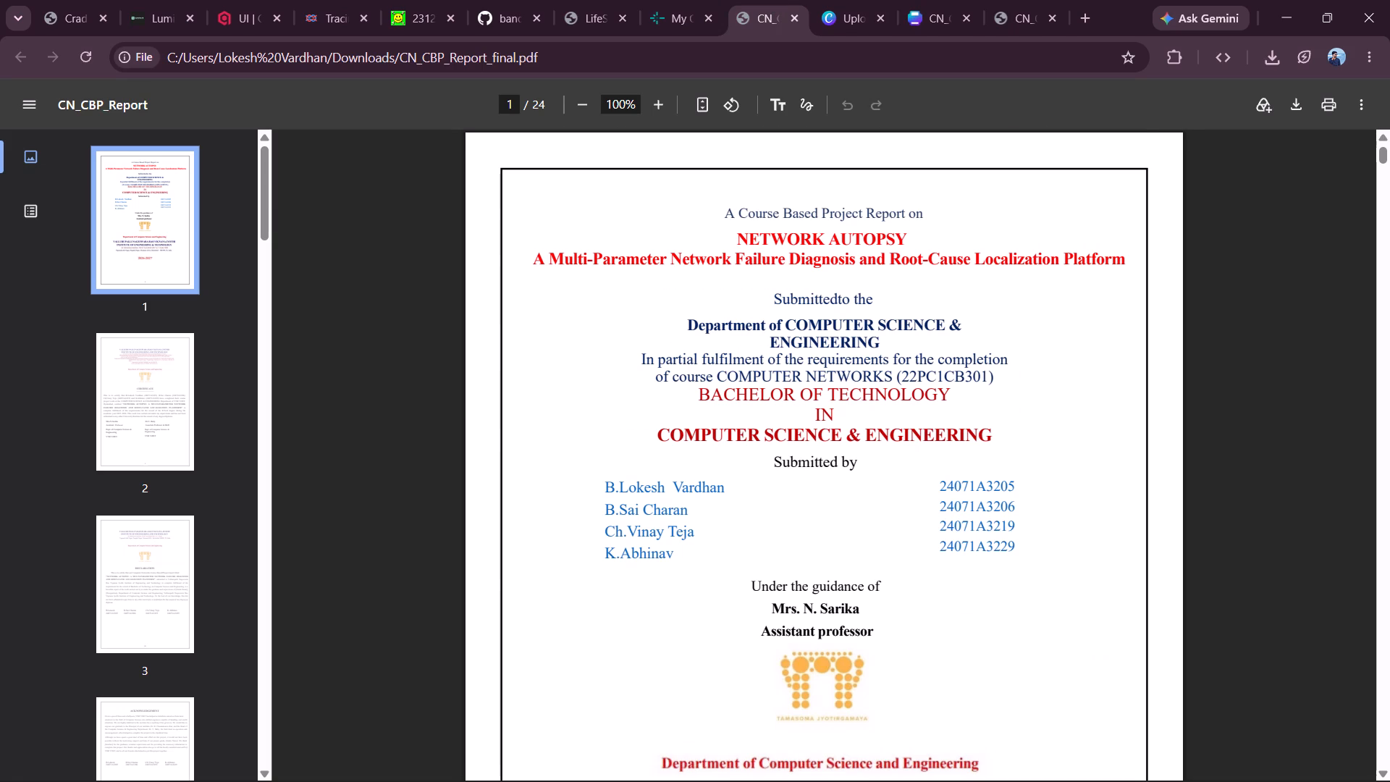
scroll(799, 426, down, 11)
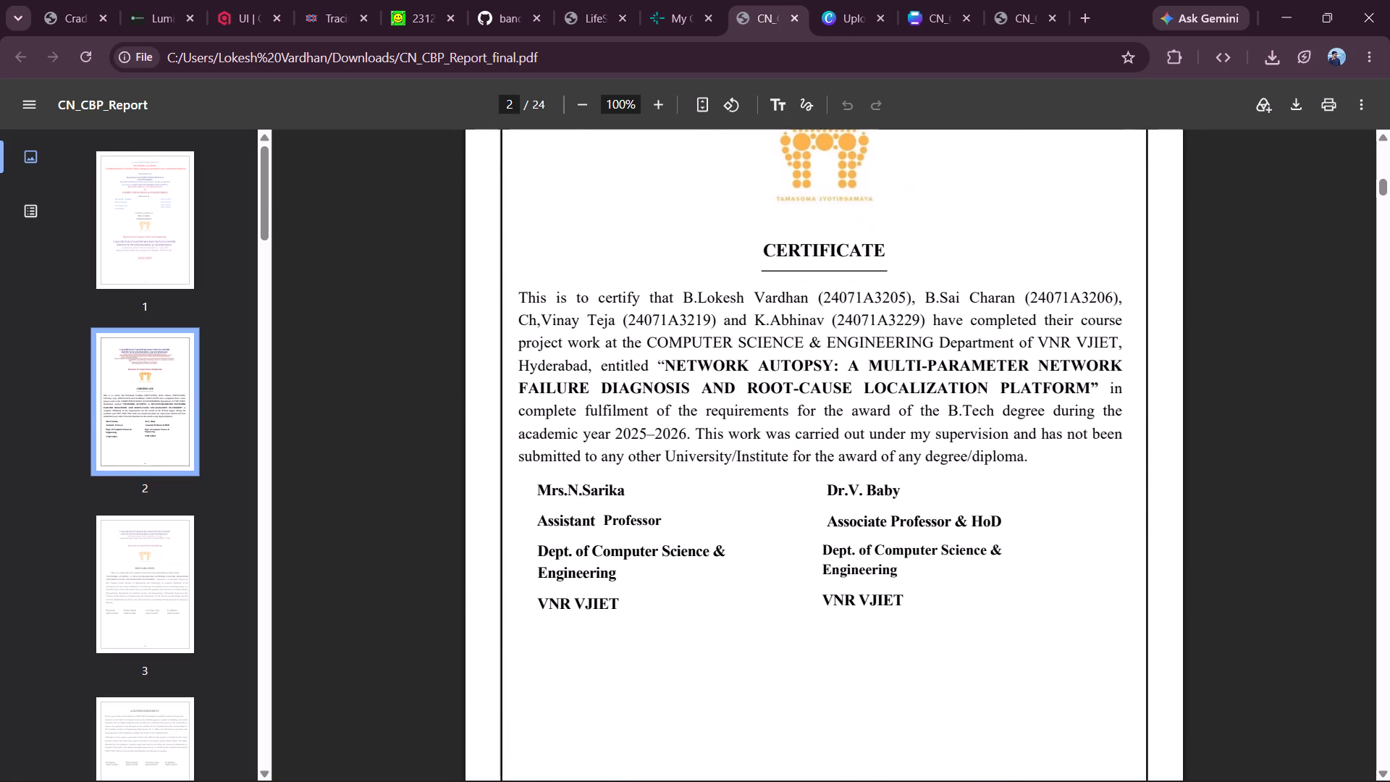
scroll(799, 426, down, 3)
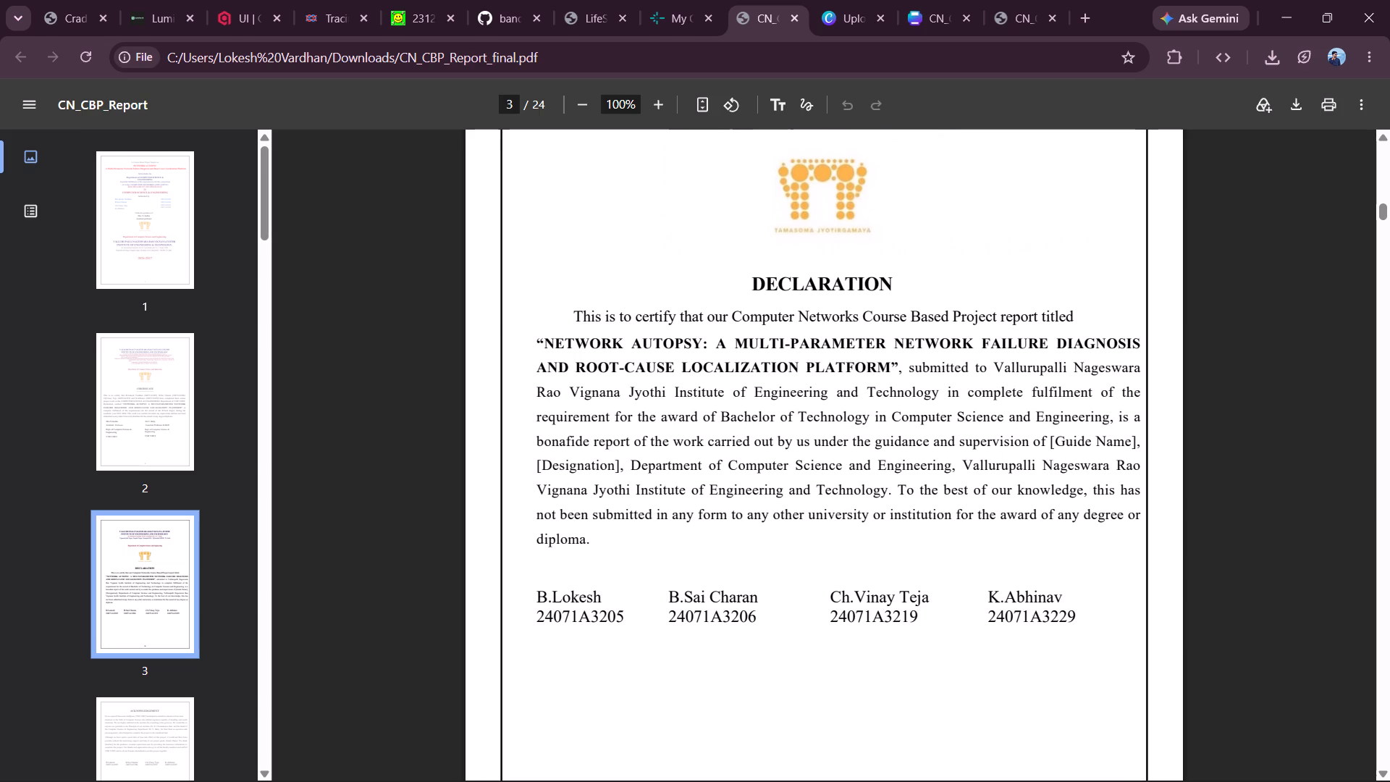
scroll(799, 426, down, 2)
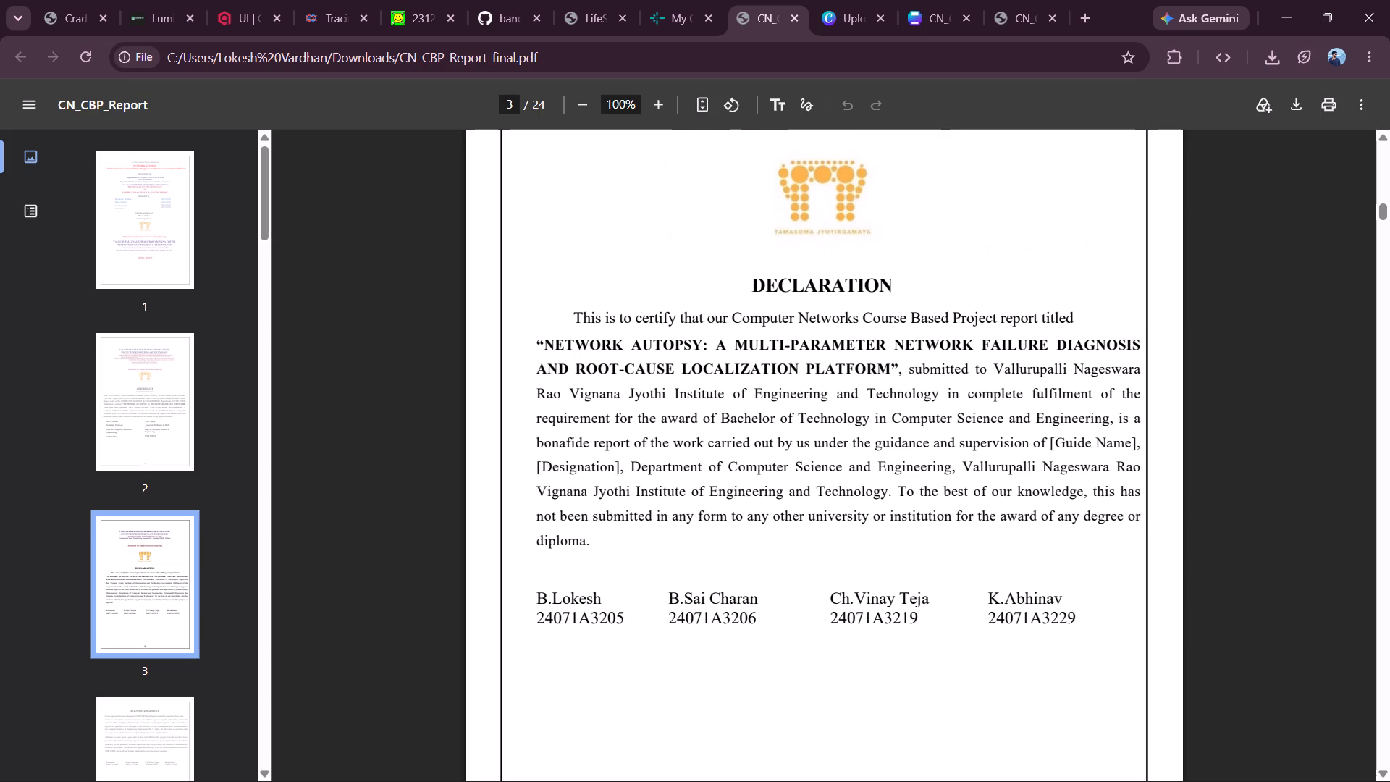
scroll(799, 426, down, 1)
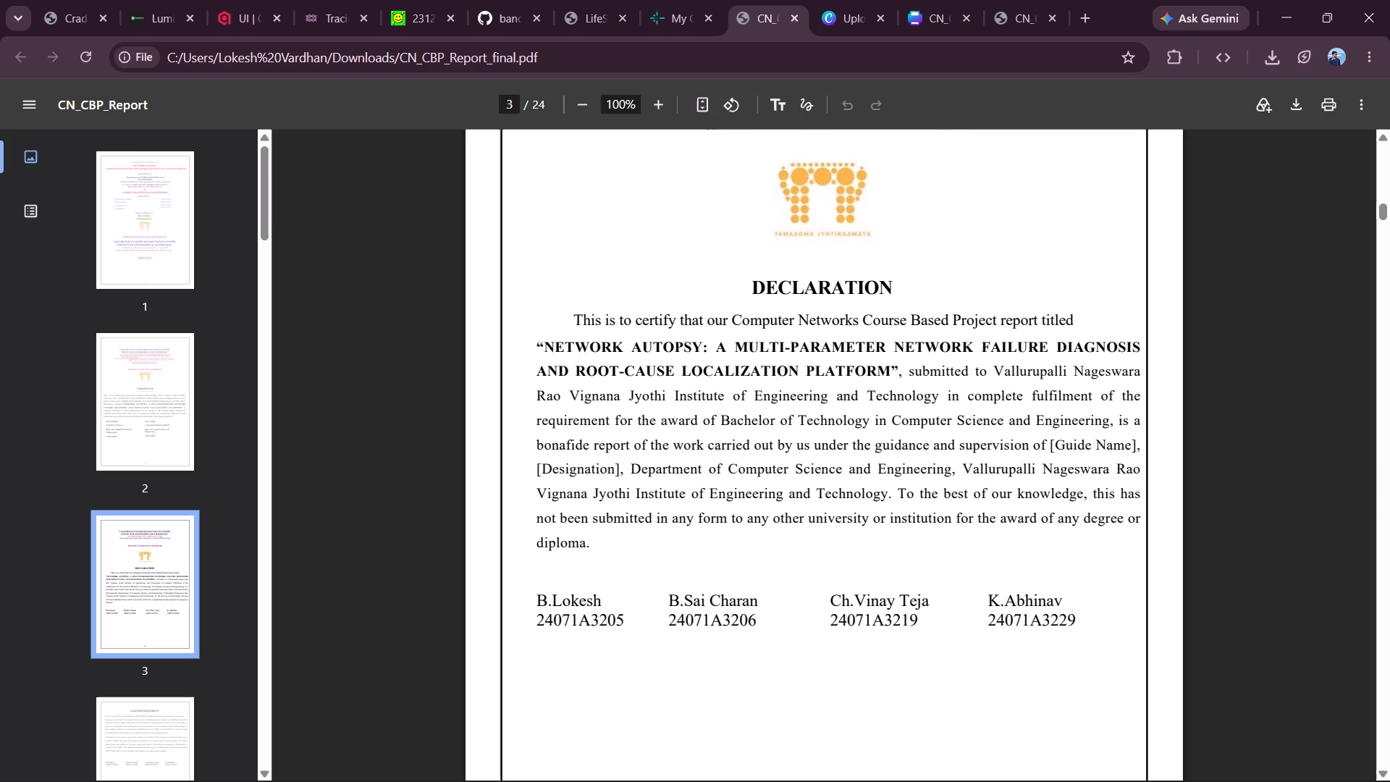
scroll(799, 426, down, 7)
Review pages 1 to 3 of the Canva design and compare the declaration's layout with the original PDF.
click(942, 0)
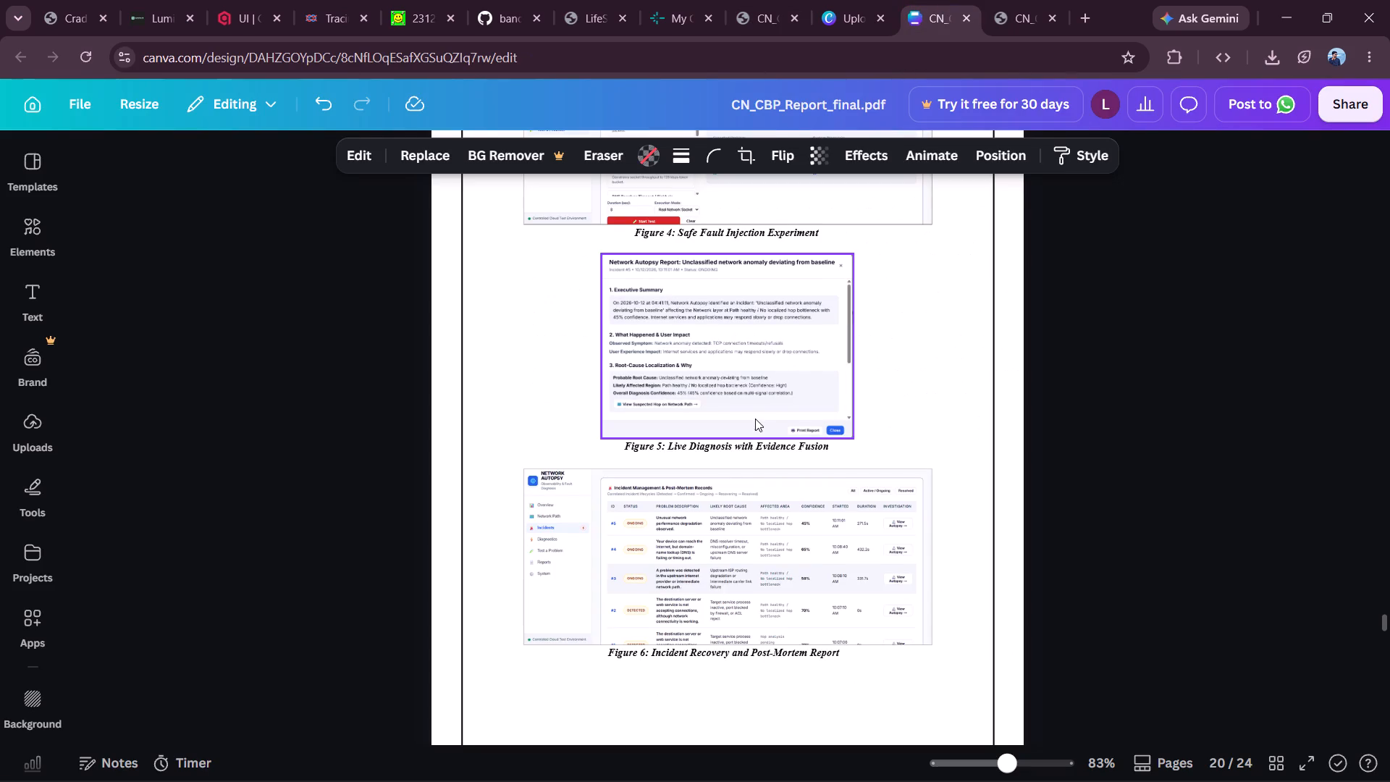
scroll(755, 419, up, 13)
scroll(755, 419, up, 20)
scroll(755, 419, up, 12)
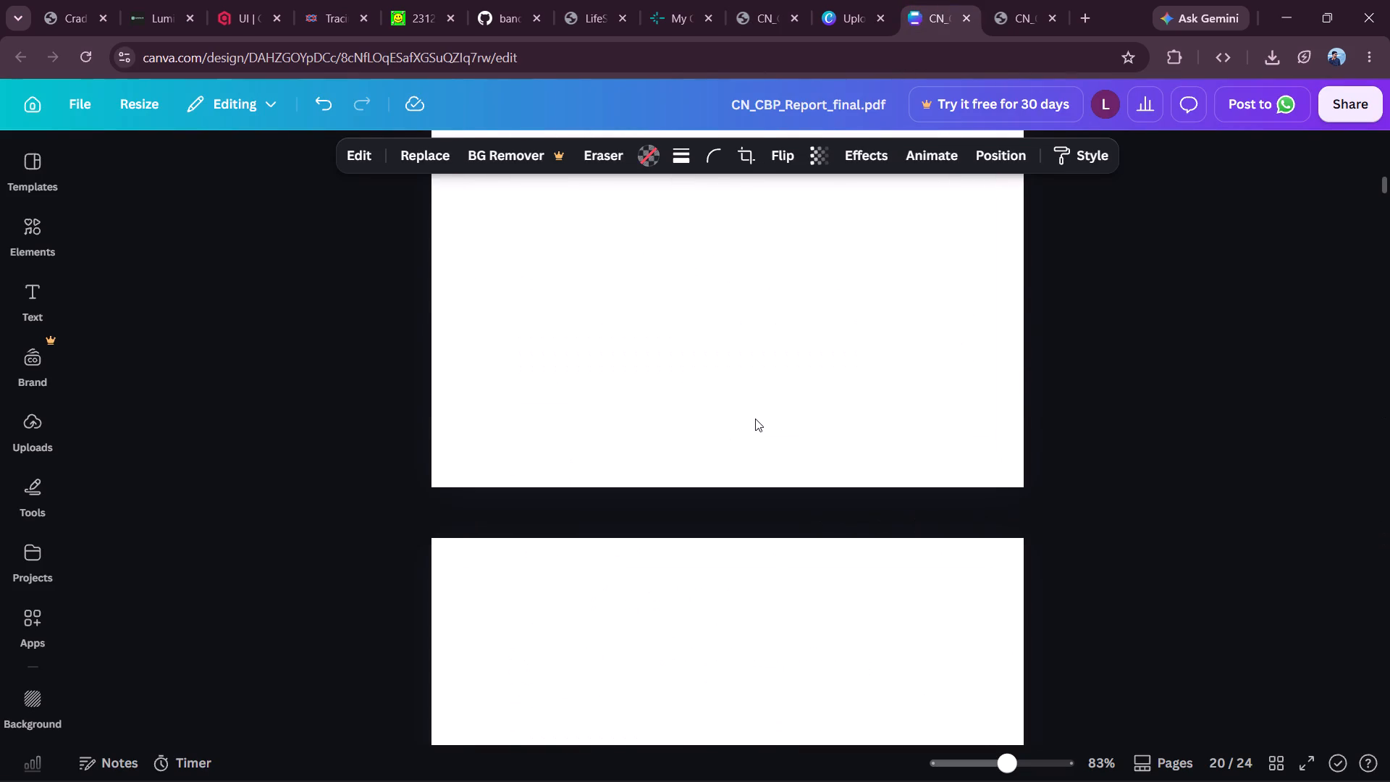
scroll(755, 419, up, 11)
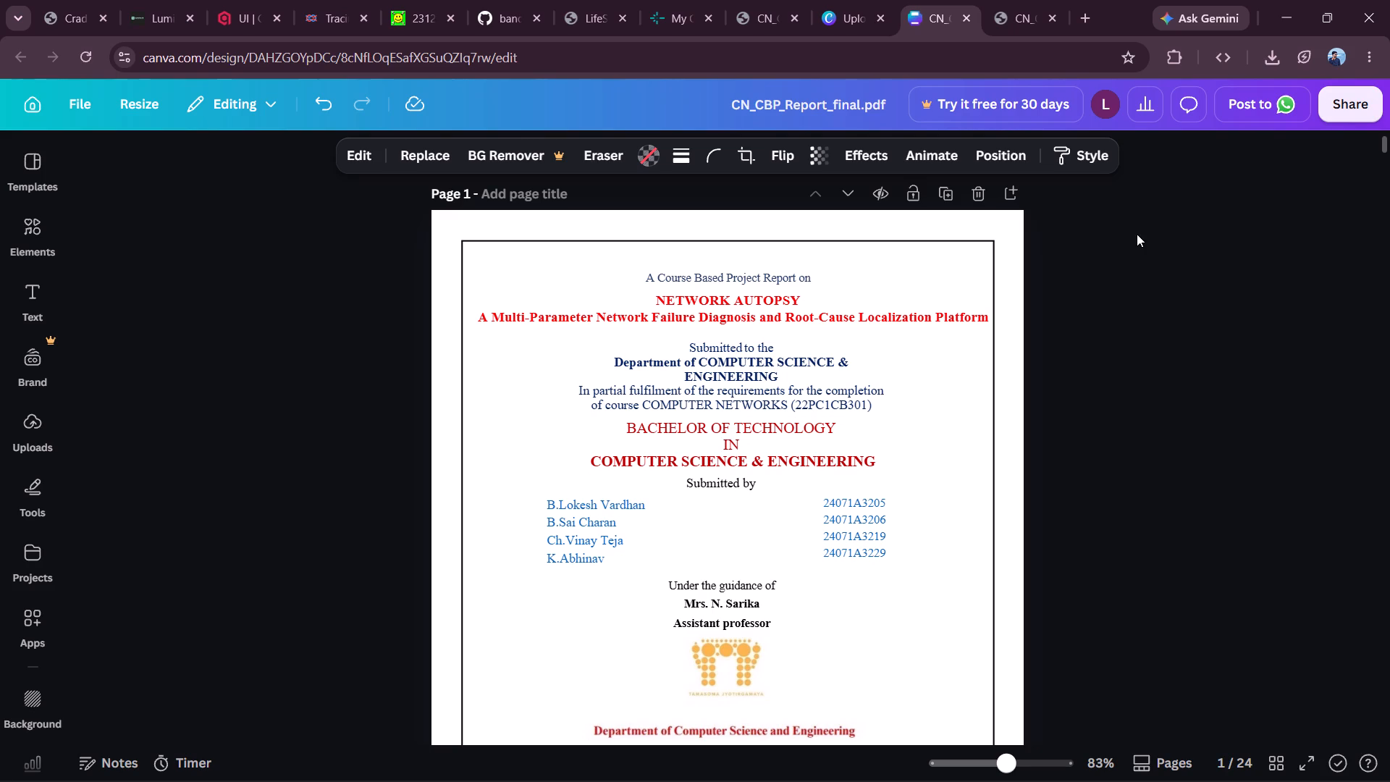
scroll(817, 374, down, 2)
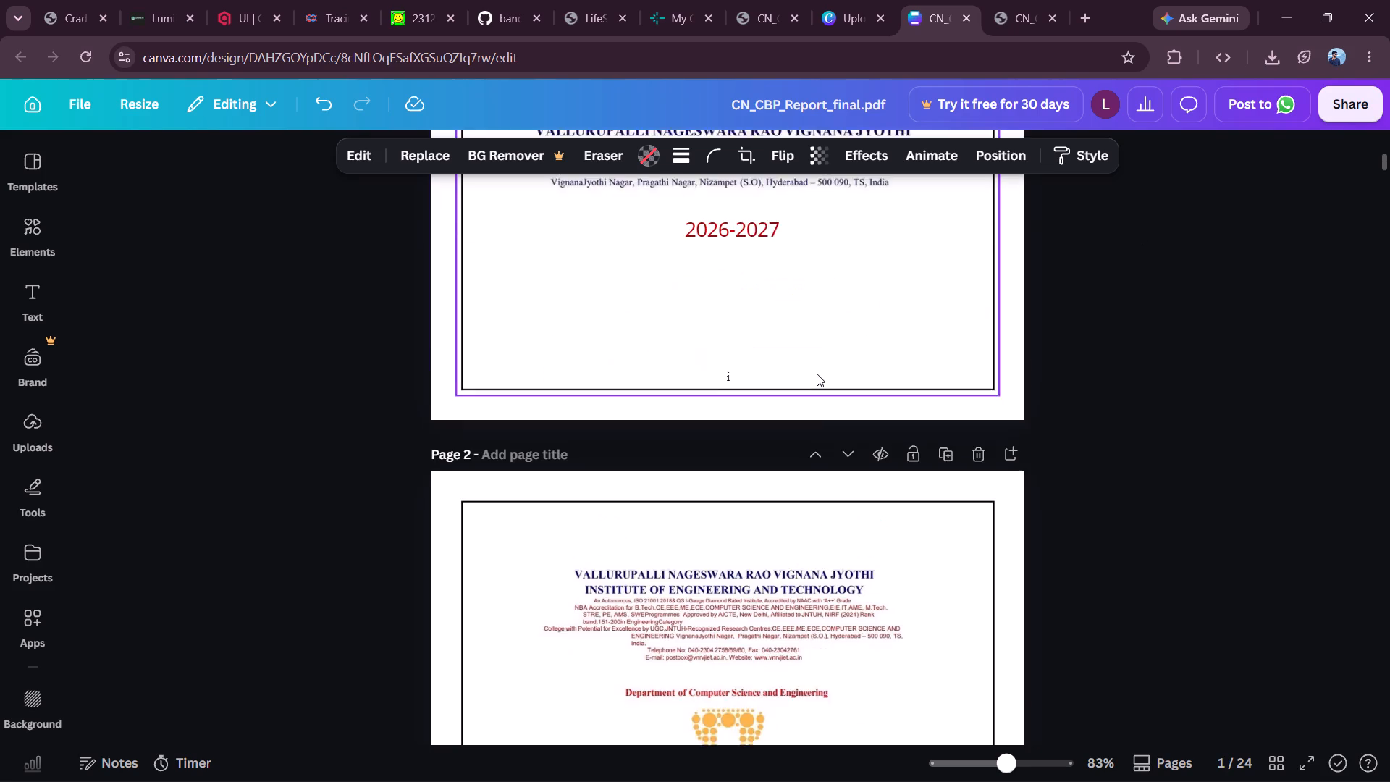
scroll(817, 374, down, 6)
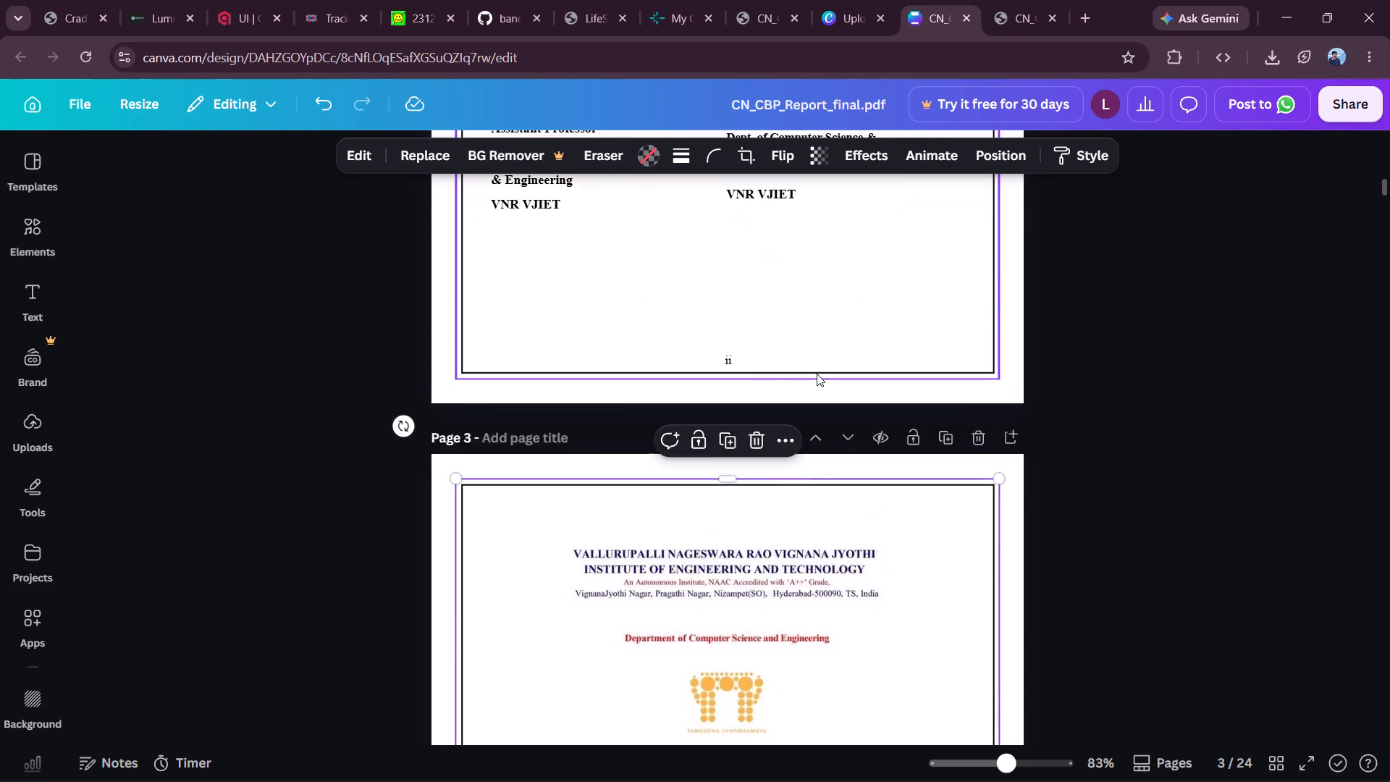
scroll(817, 374, down, 3)
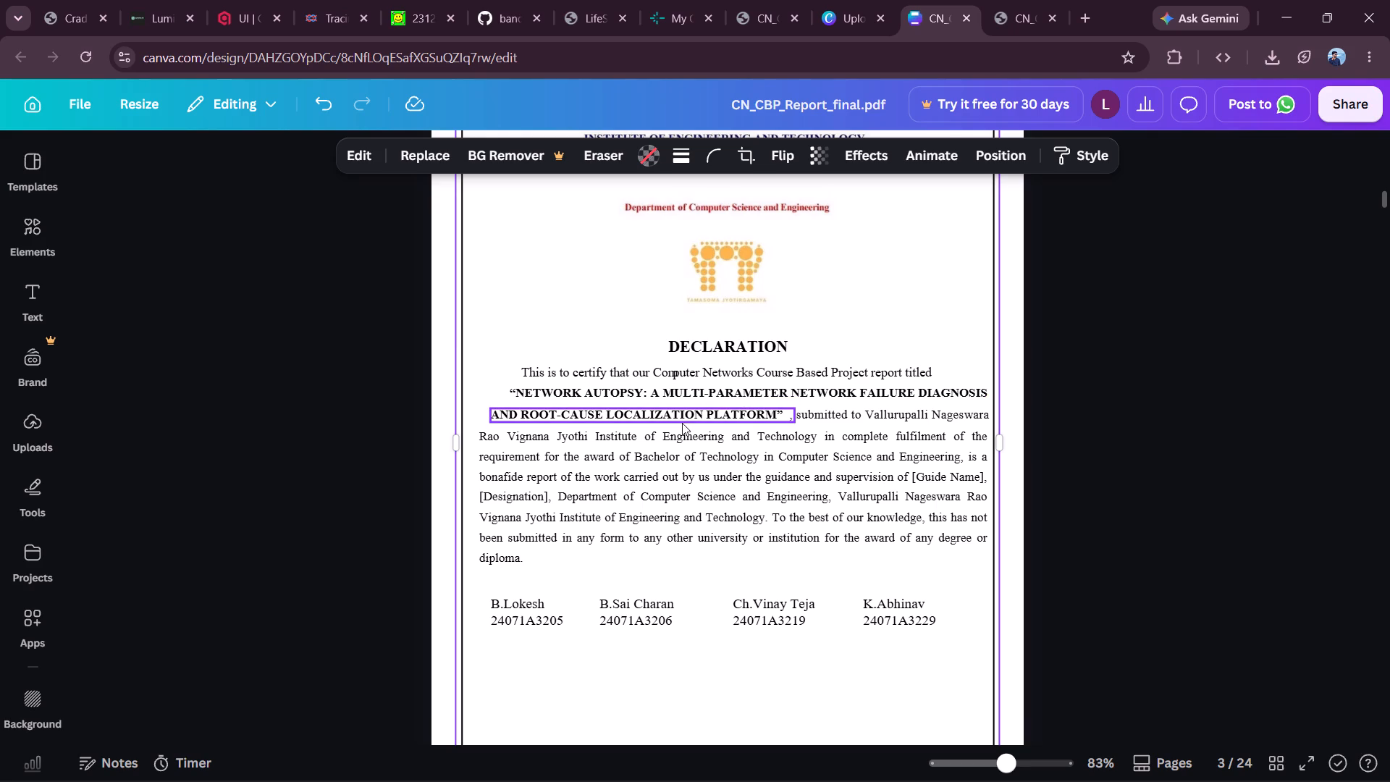
click(769, 0)
scroll(804, 364, up, 9)
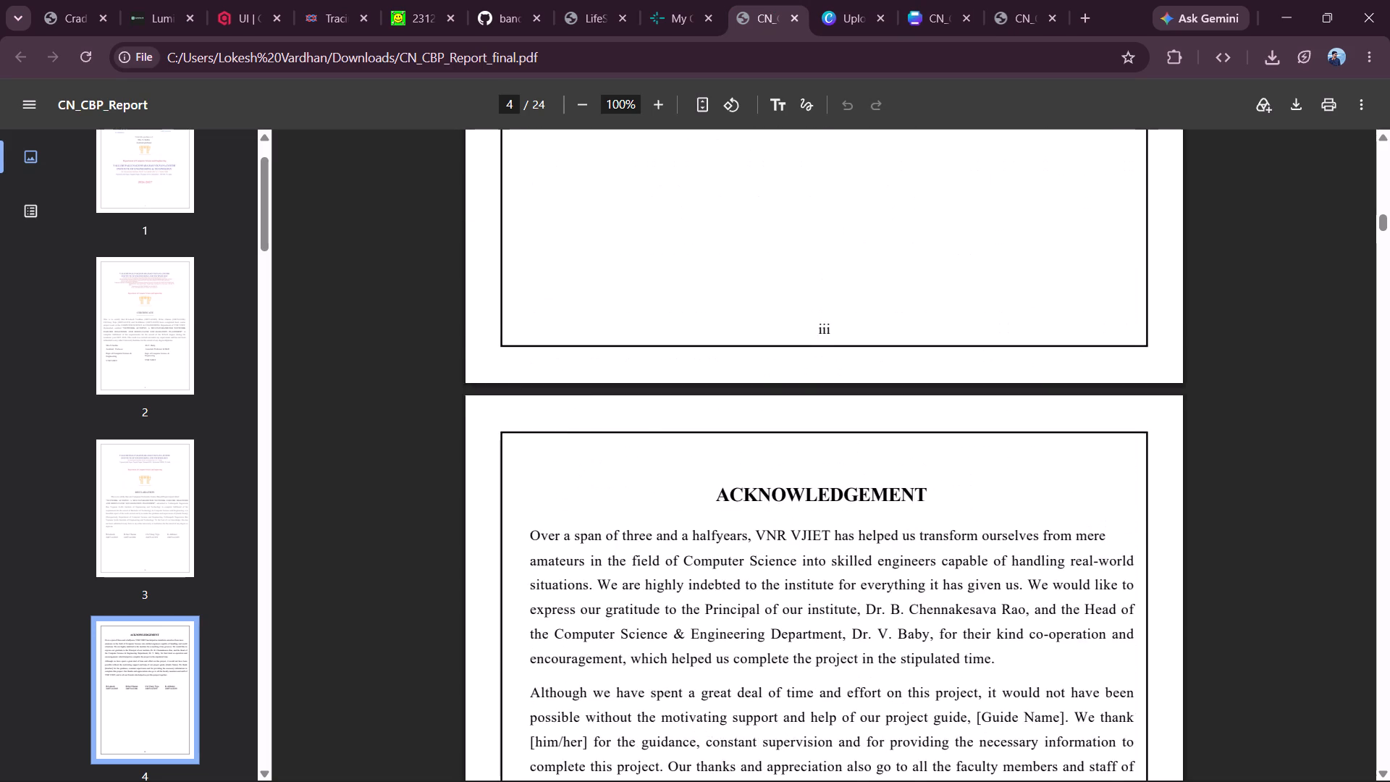
scroll(804, 364, down, 1)
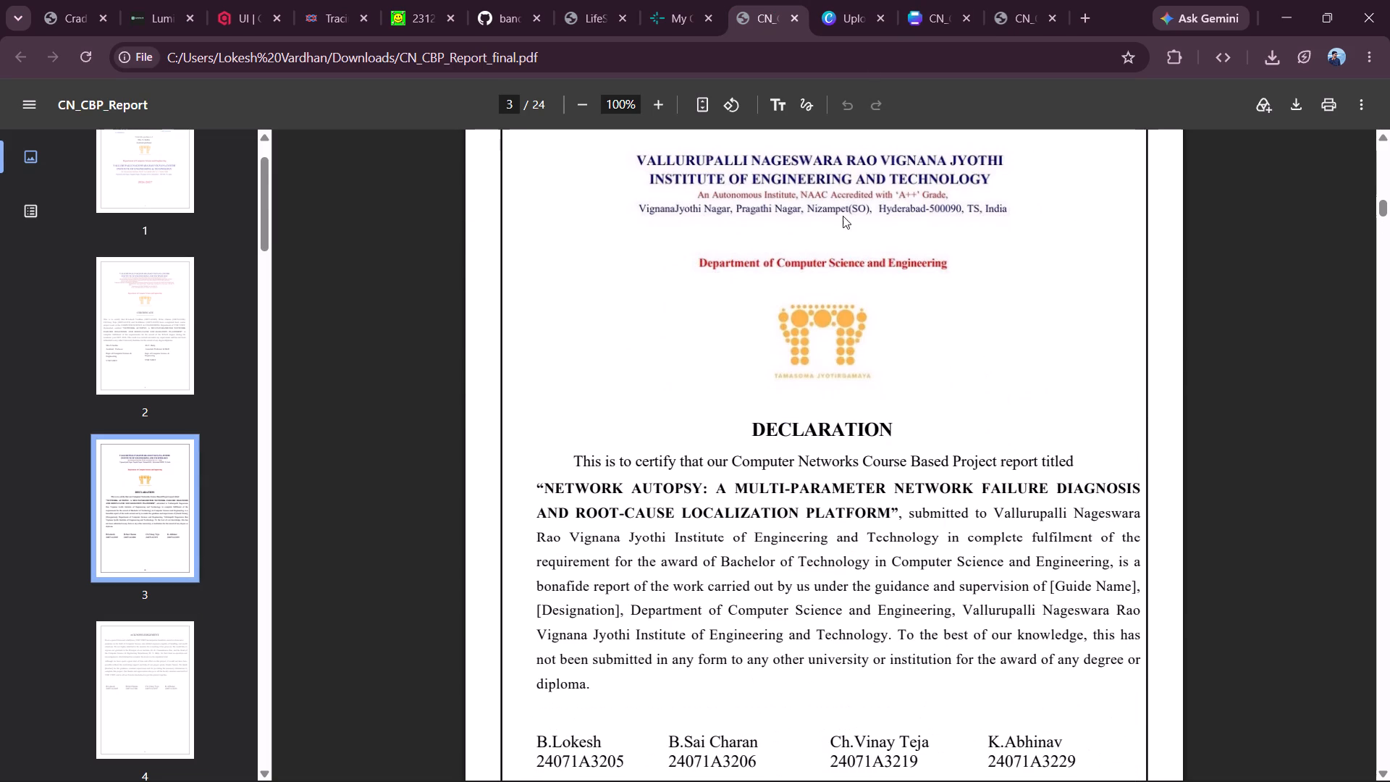
Back in the Canva design, shift ", submitted to Vallurupalli Nageswara" on page 3 slightly left, directly after the bold "PLATFORM”" text.
click(916, 0)
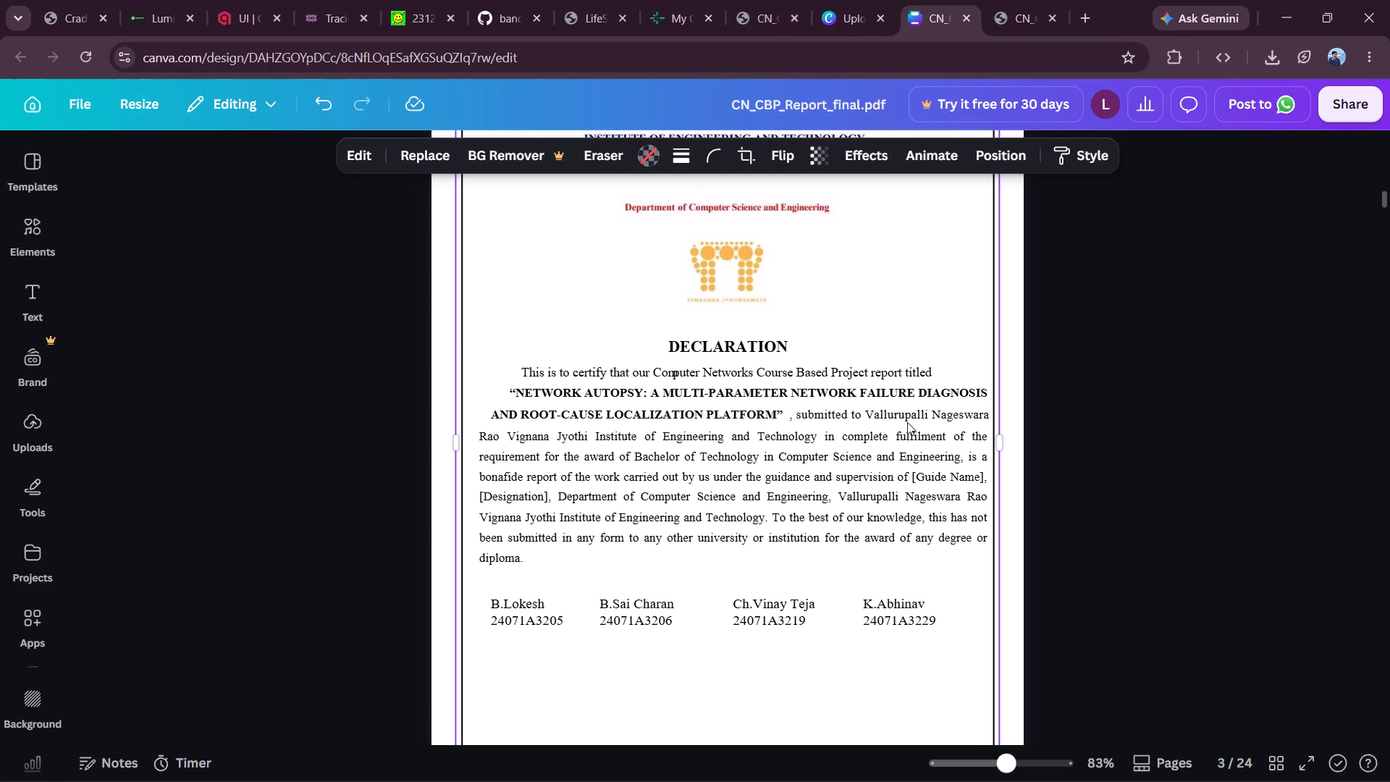
drag(907, 416, 909, 413)
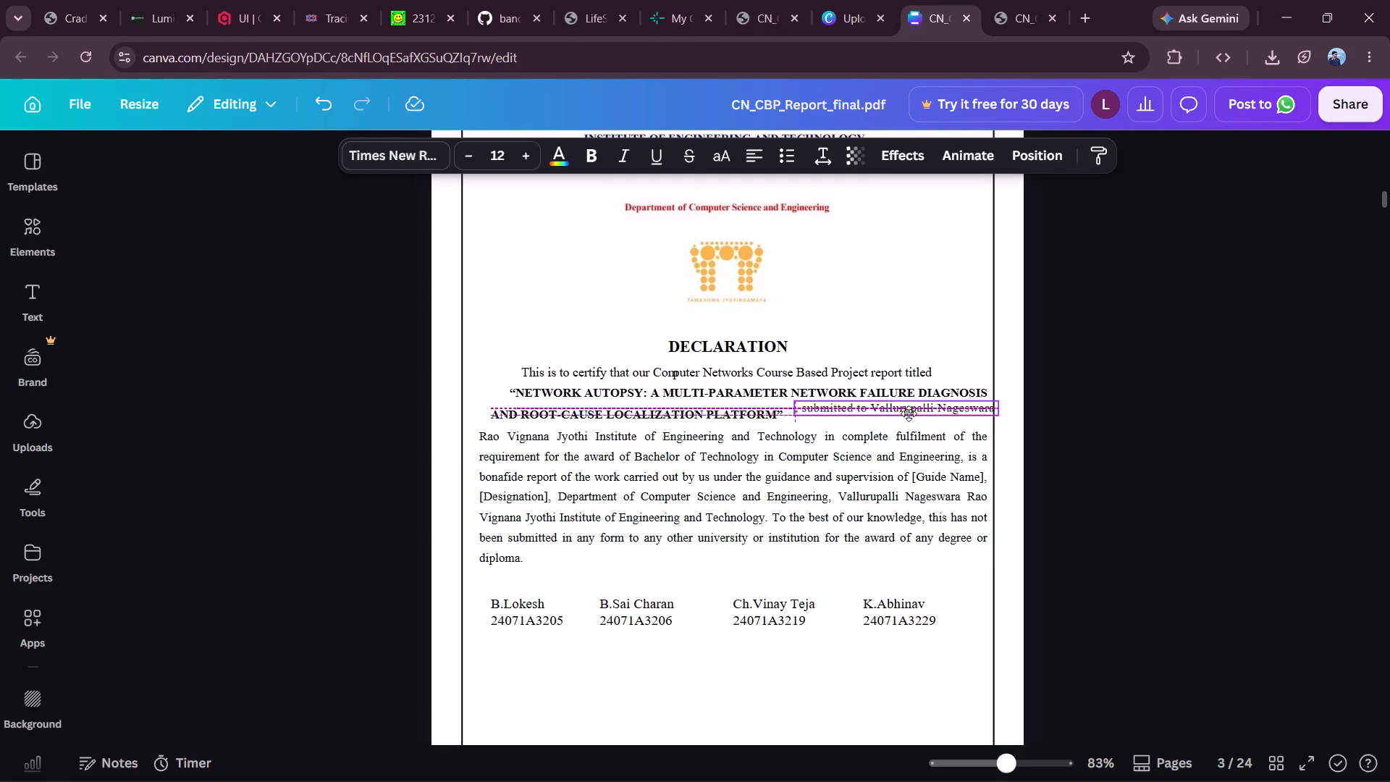
drag(909, 413, 900, 417)
click(918, 304)
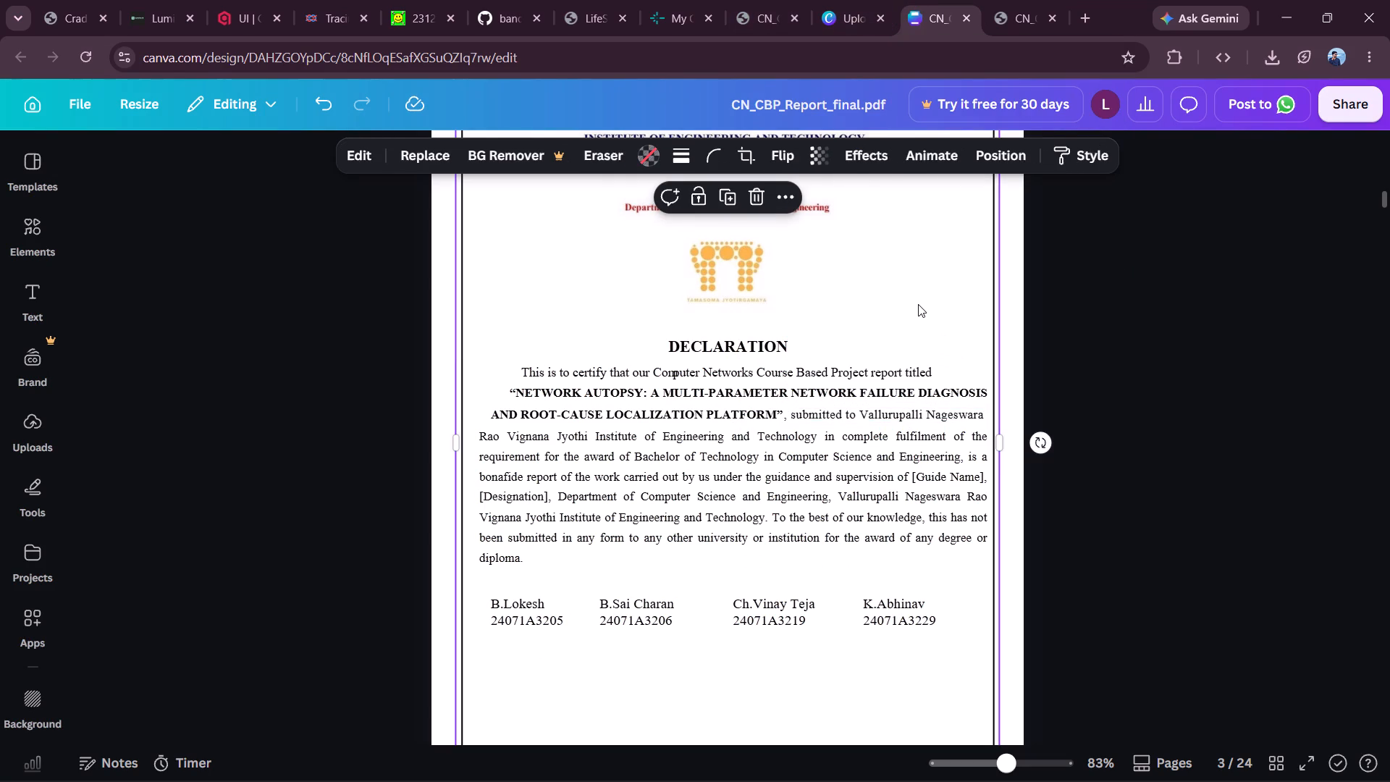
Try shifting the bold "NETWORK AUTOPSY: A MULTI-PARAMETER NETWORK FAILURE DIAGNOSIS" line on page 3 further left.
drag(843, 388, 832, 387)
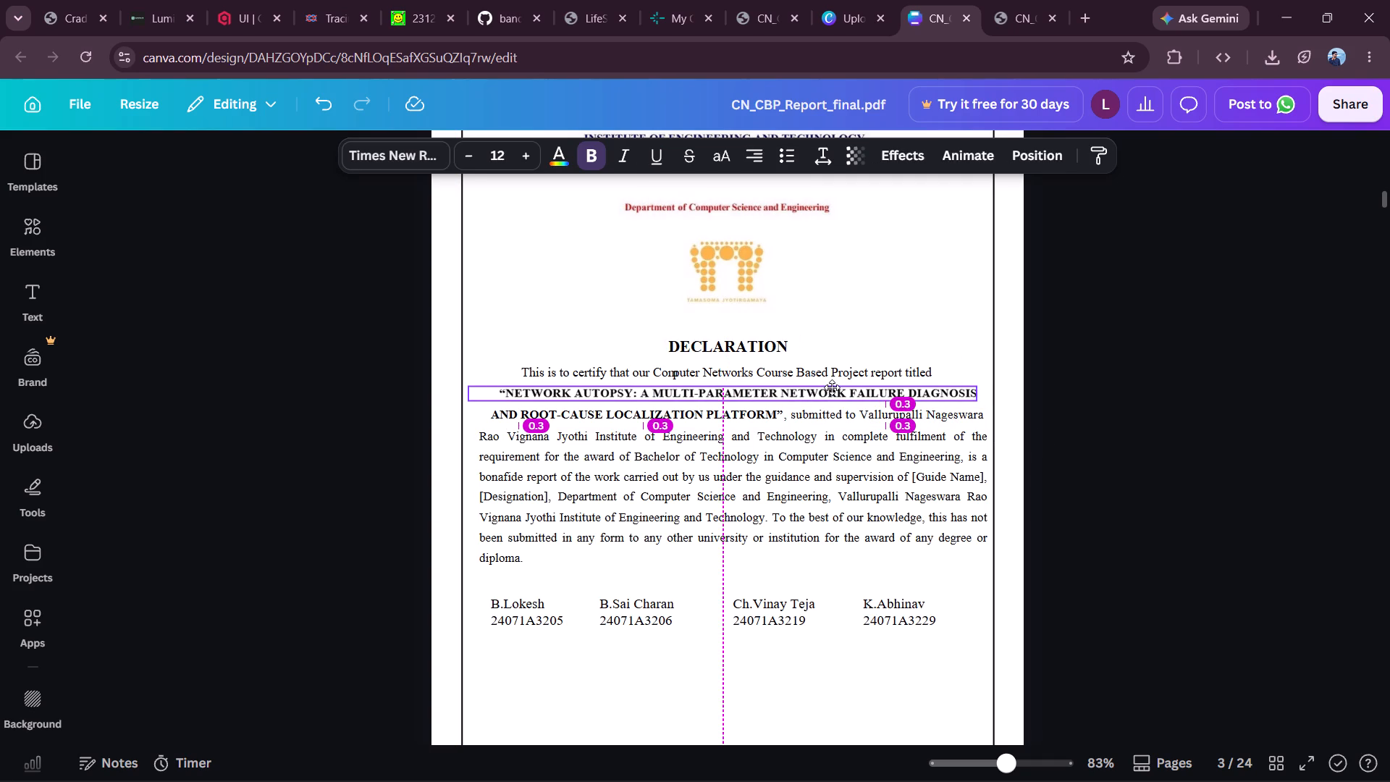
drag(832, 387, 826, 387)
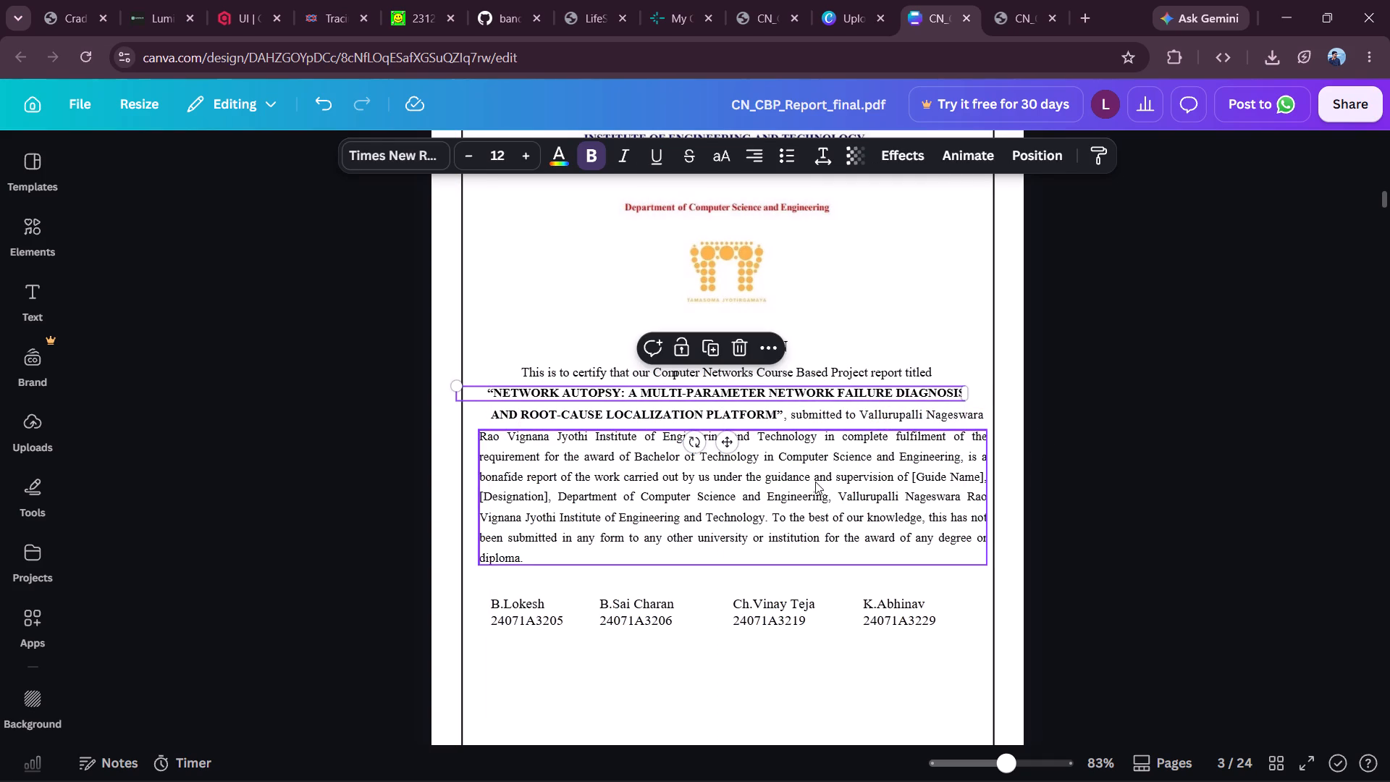
Using the original PDF as reference, move the bold "NETWORK AUTOPSY" line back to the body paragraph's right edge, slightly closer to the line below.
click(741, 0)
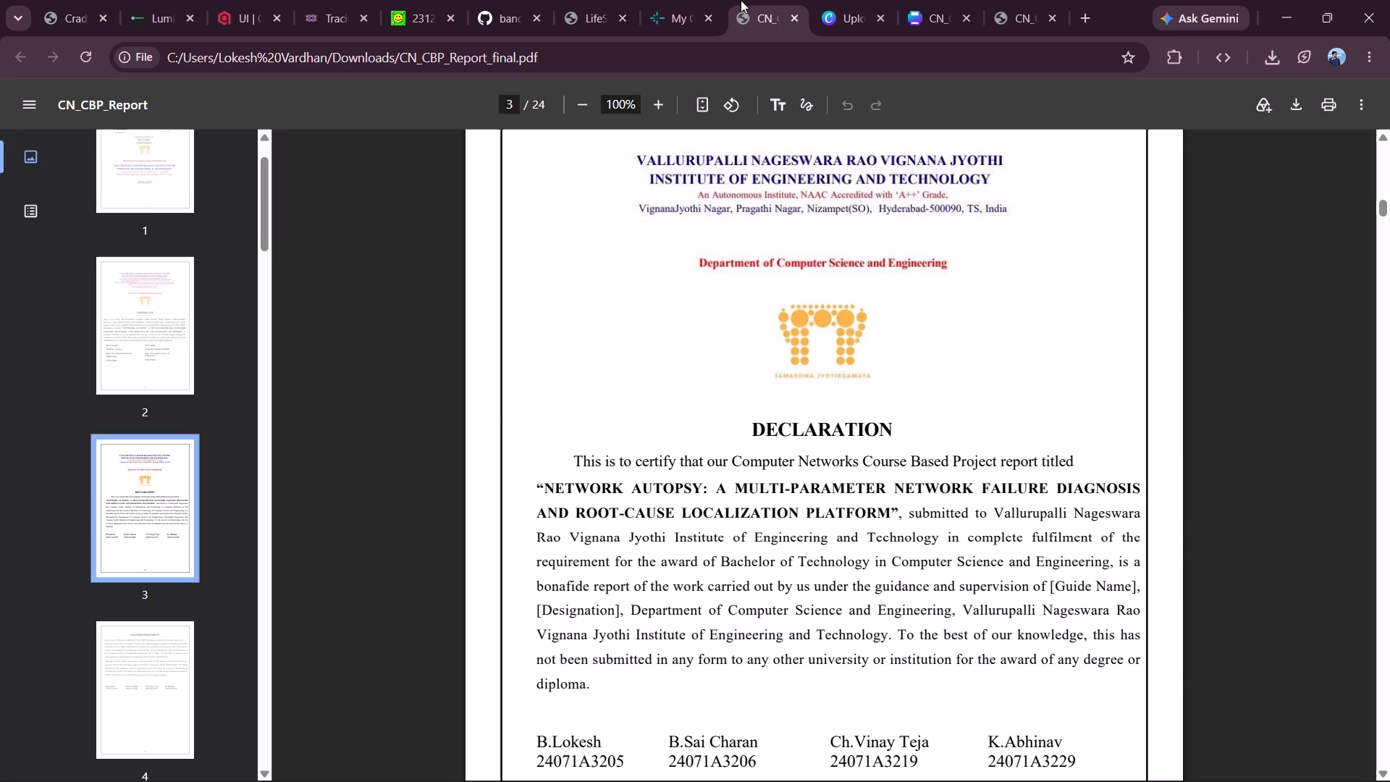
click(869, 0)
click(915, 0)
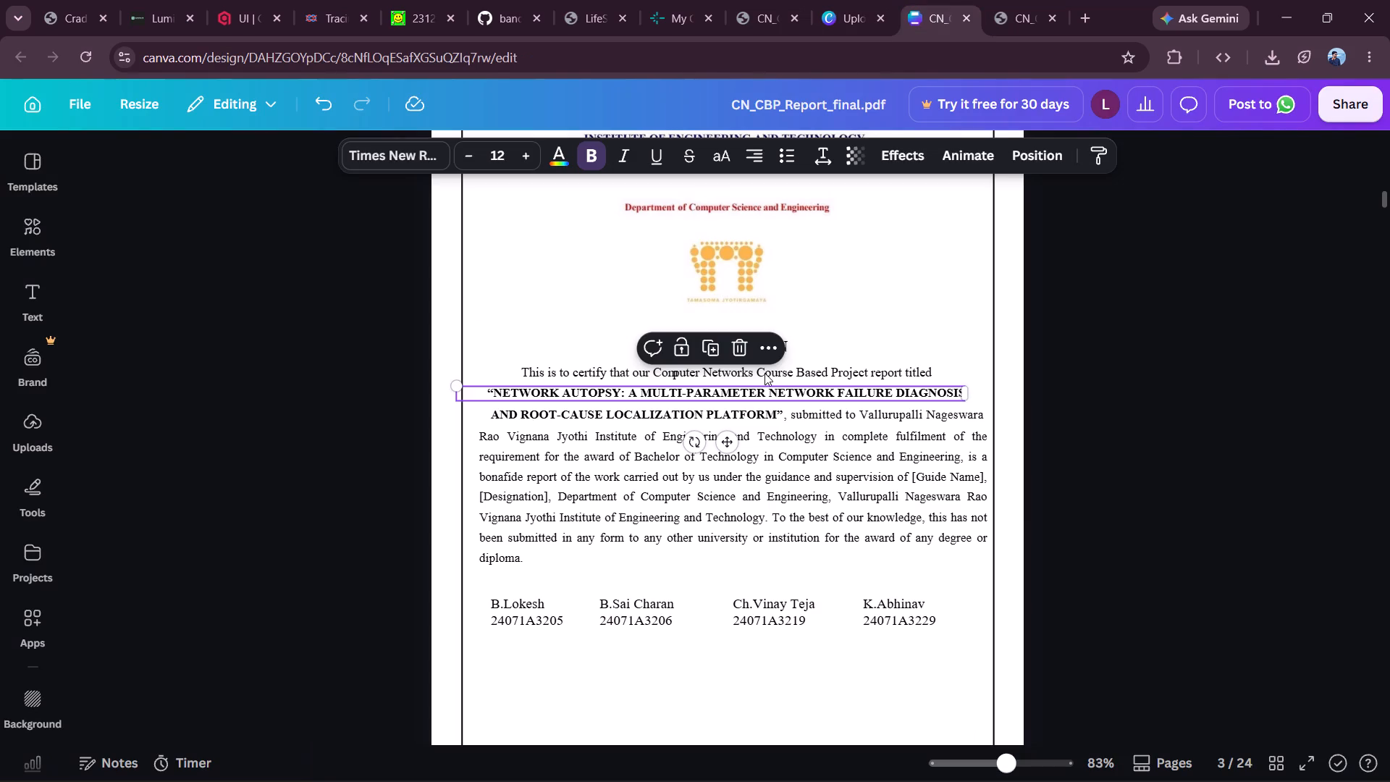
drag(793, 394, 803, 394)
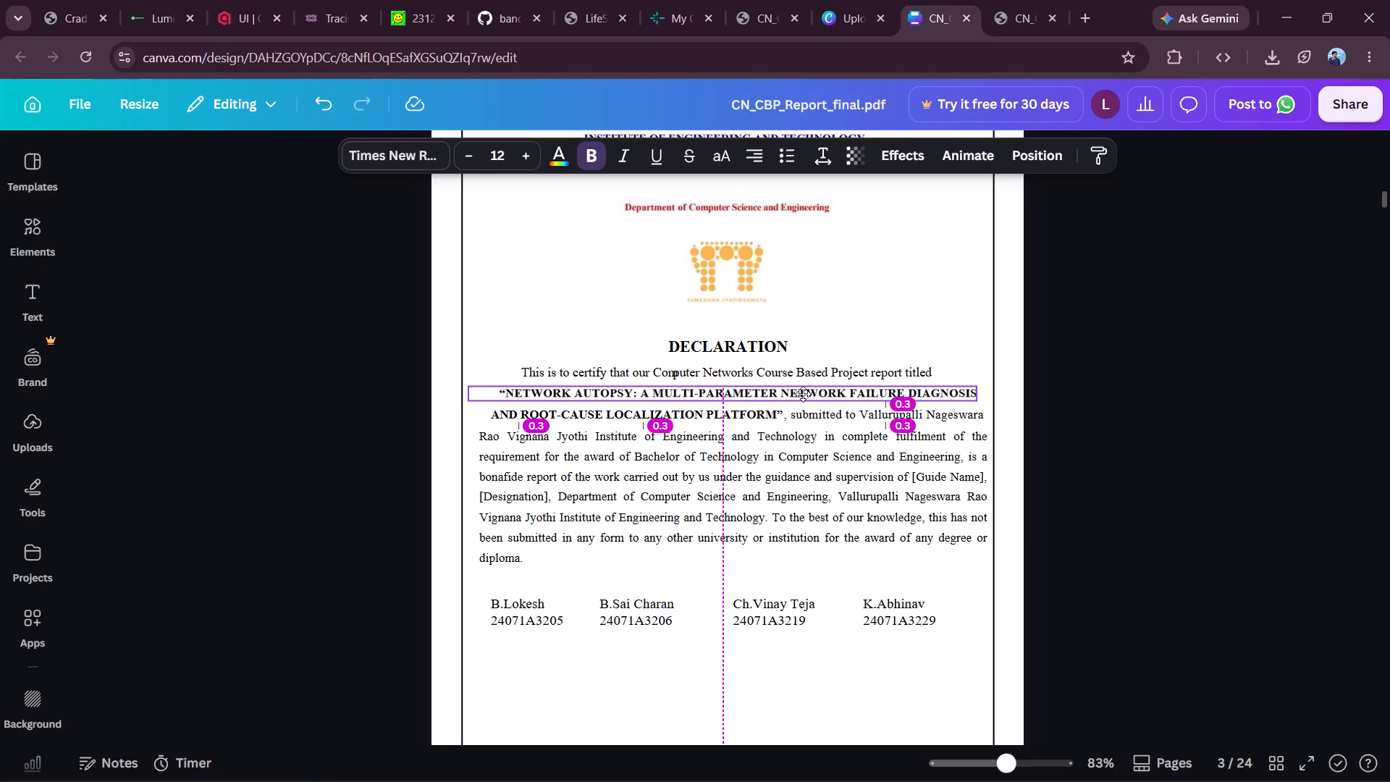
drag(803, 394, 816, 397)
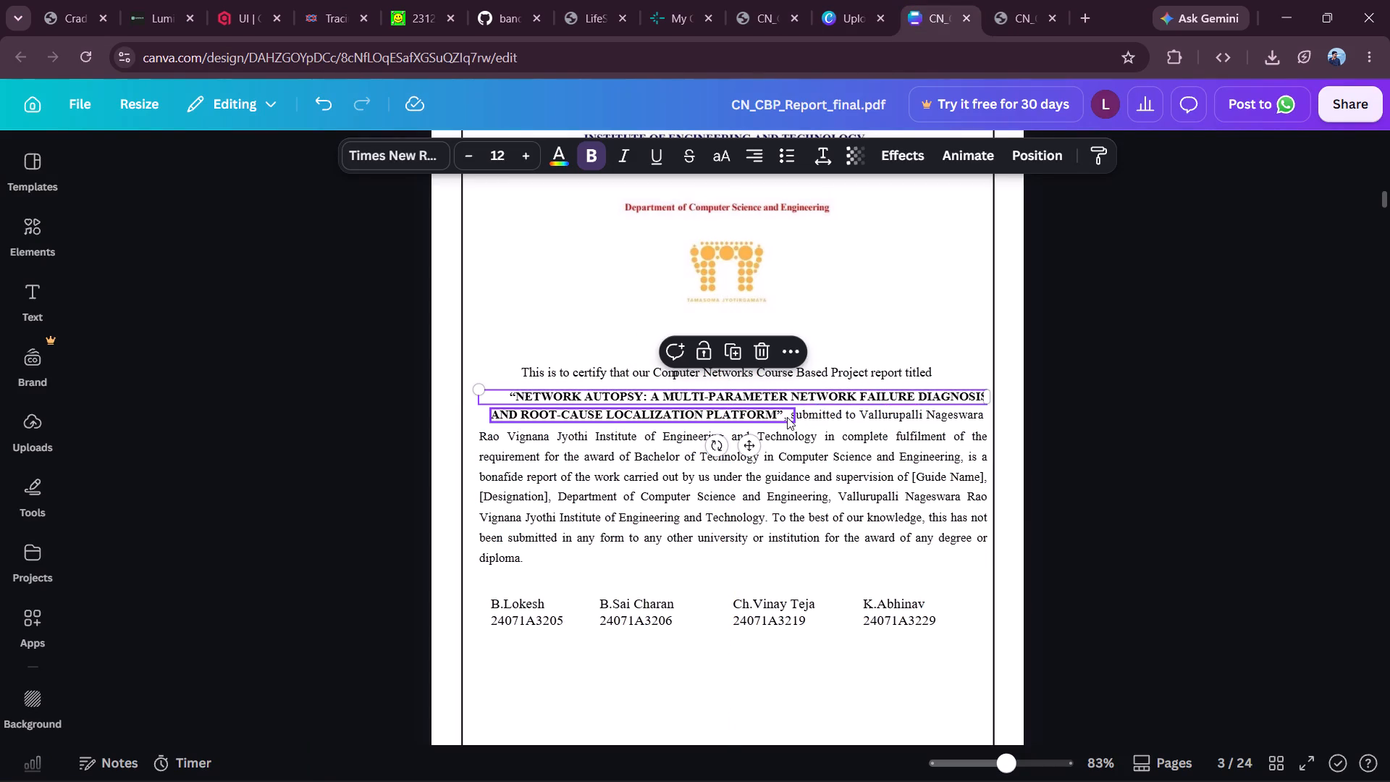
Nudge ", submitted to Vallurupalli Nageswara" slightly right to the body paragraph's right edge, level with the "AND ROOT-CAUSE LOCALIZATION PLATFORM”" text.
click(785, 417)
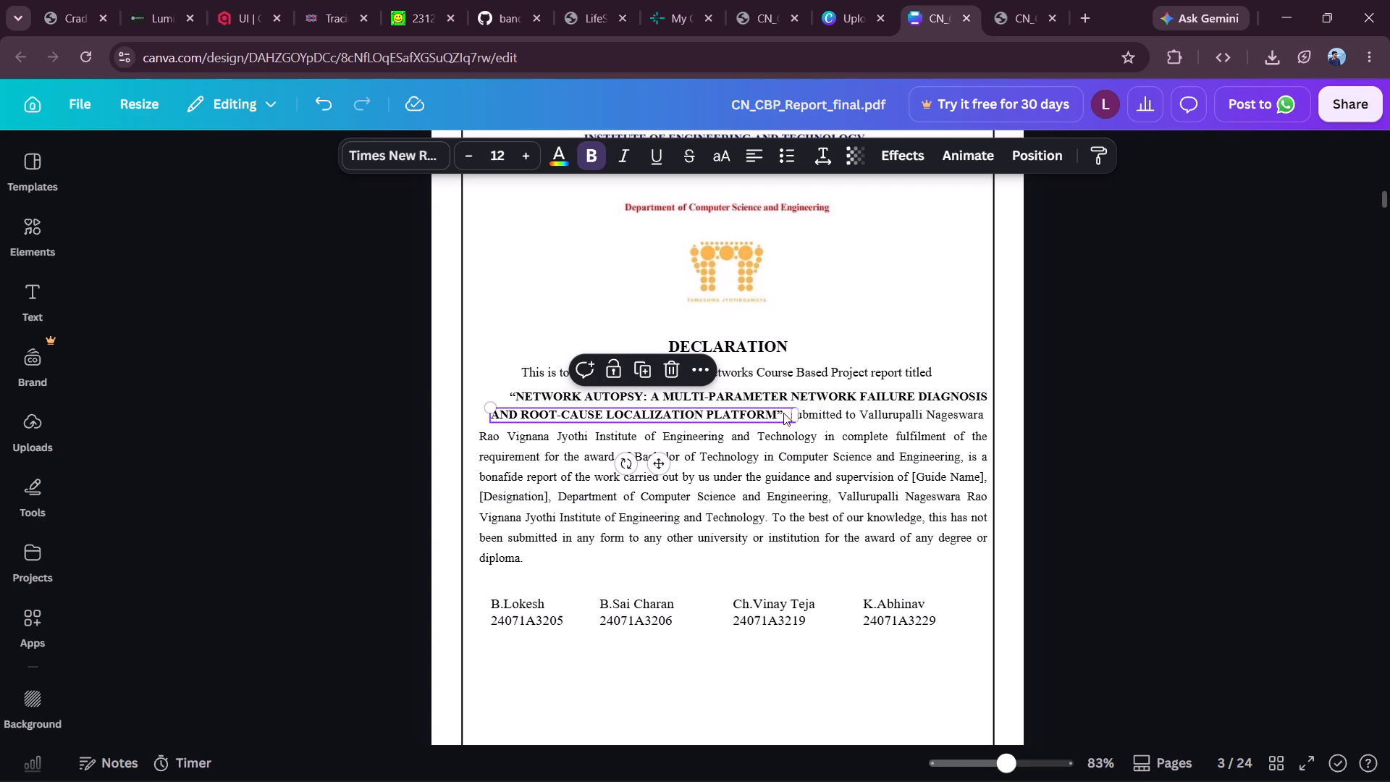
click(821, 408)
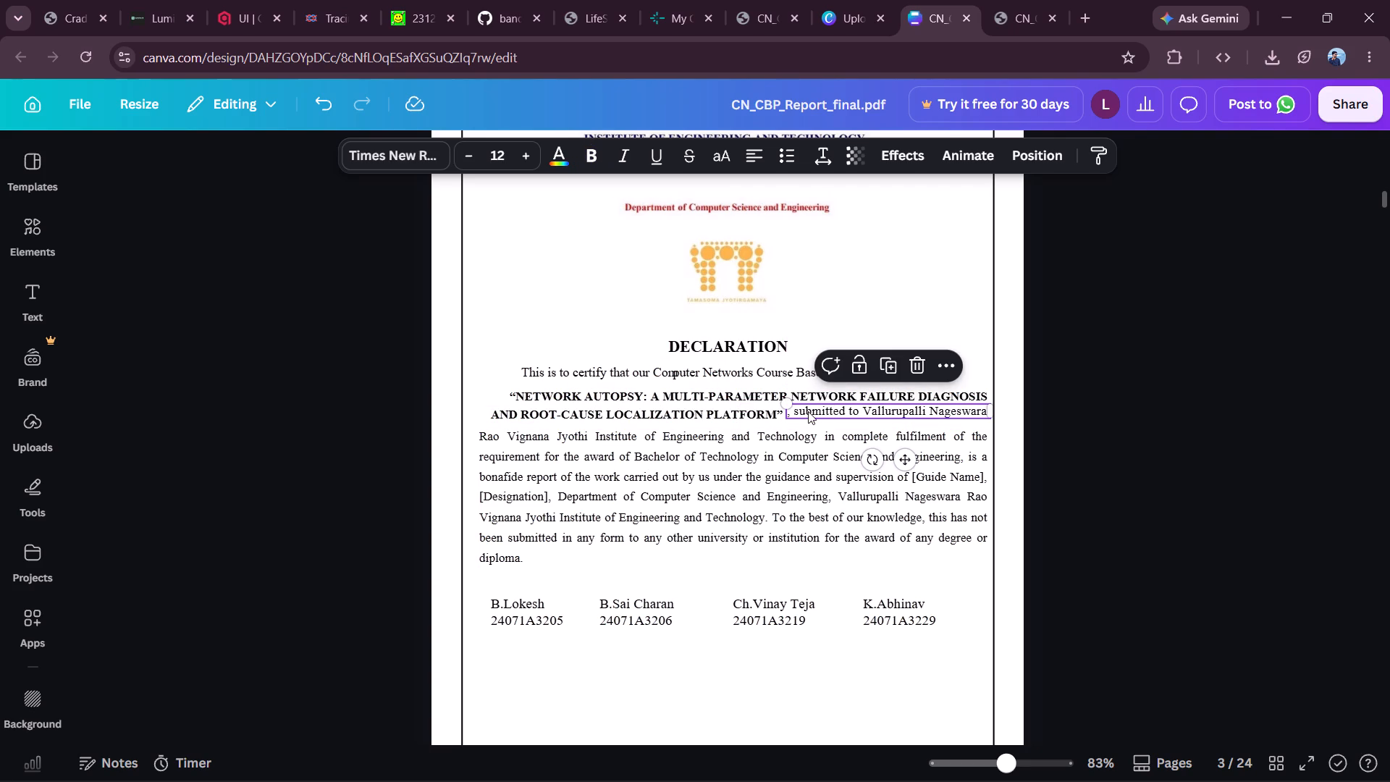
click(808, 411)
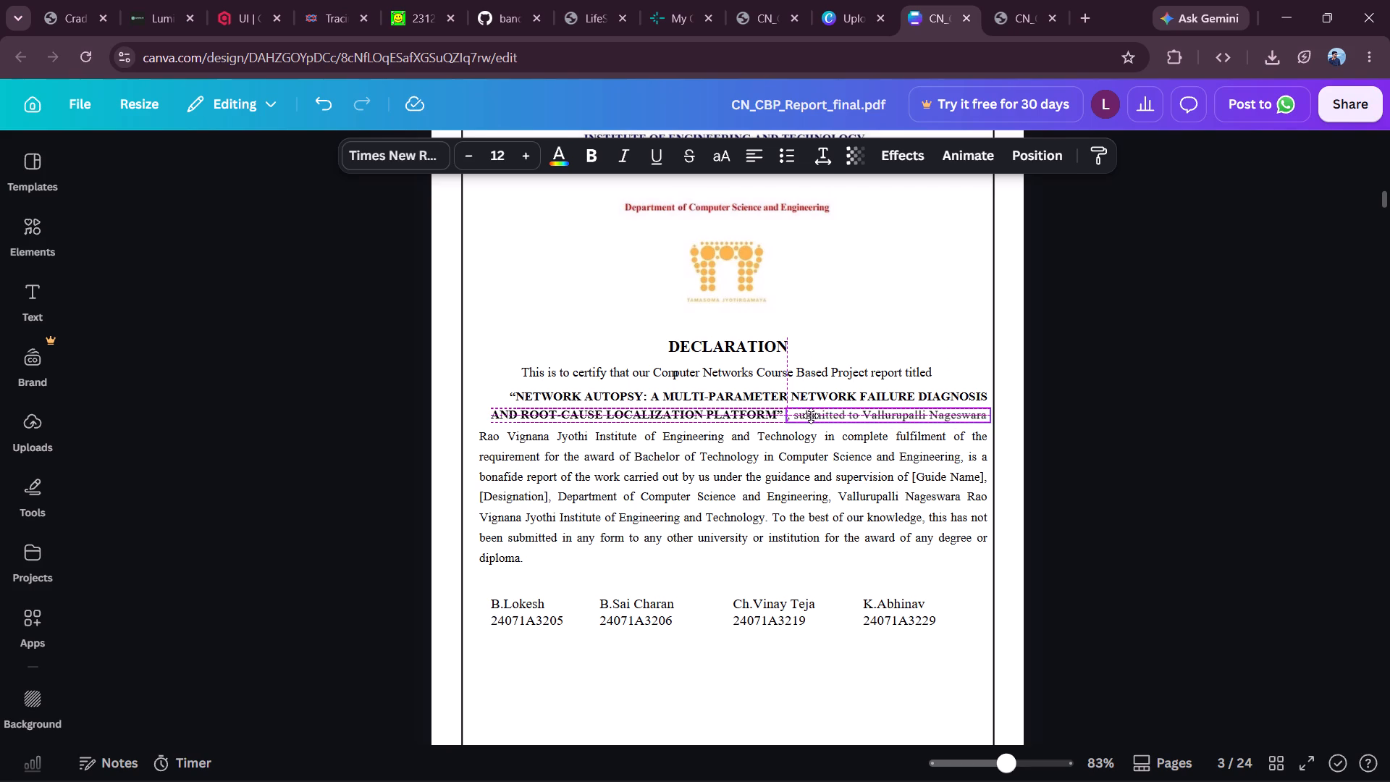
Shift the bold "AND ROOT-CAUSE LOCALIZATION PLATFORM”" text slightly right to sit directly before ", submitted to" on the same line.
click(737, 422)
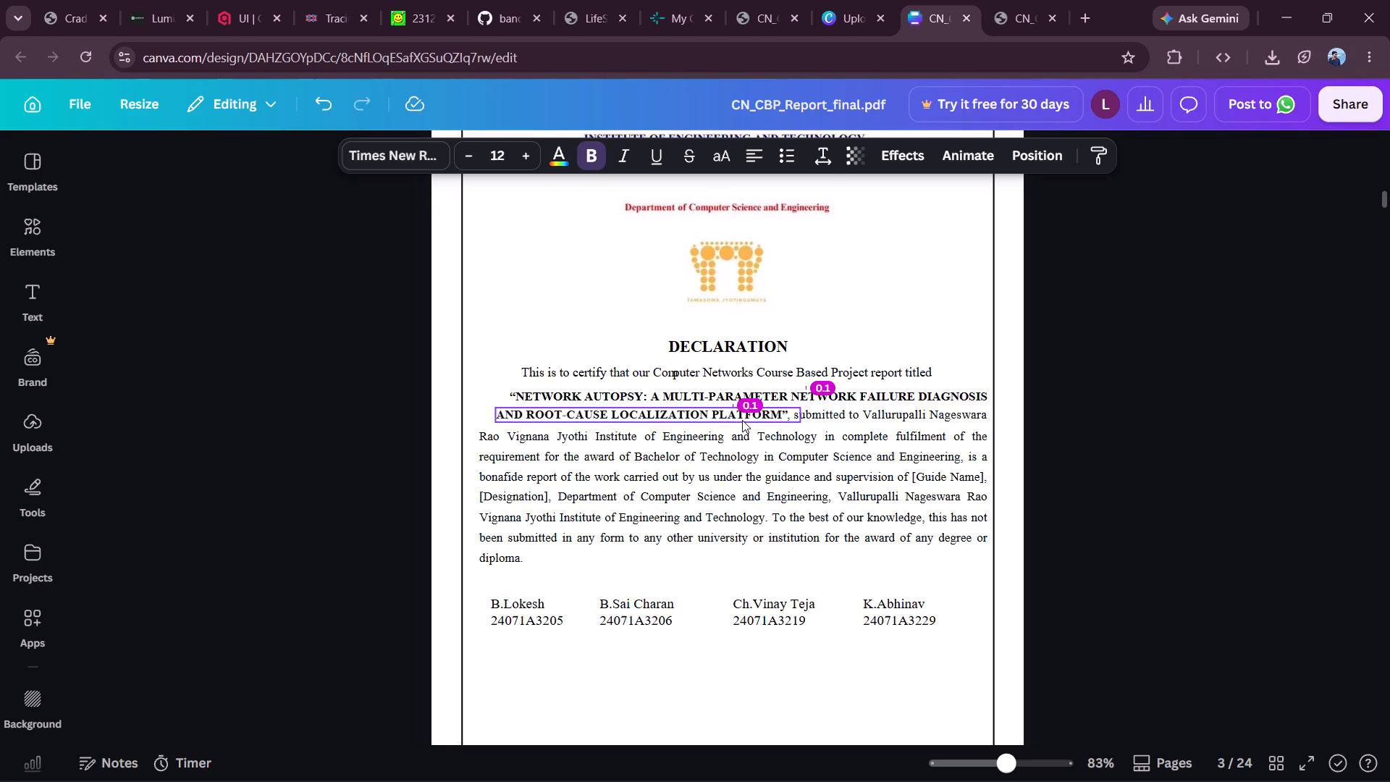
click(888, 164)
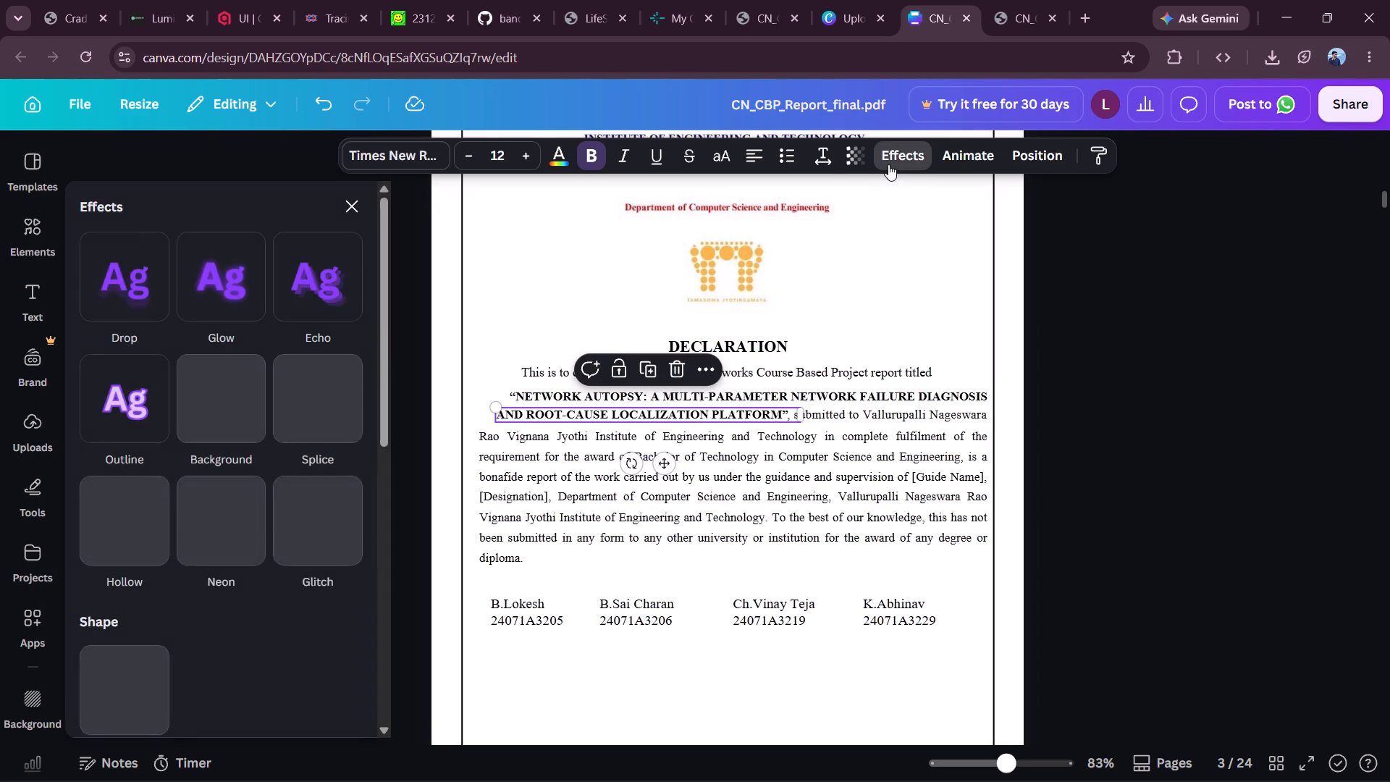
click(903, 261)
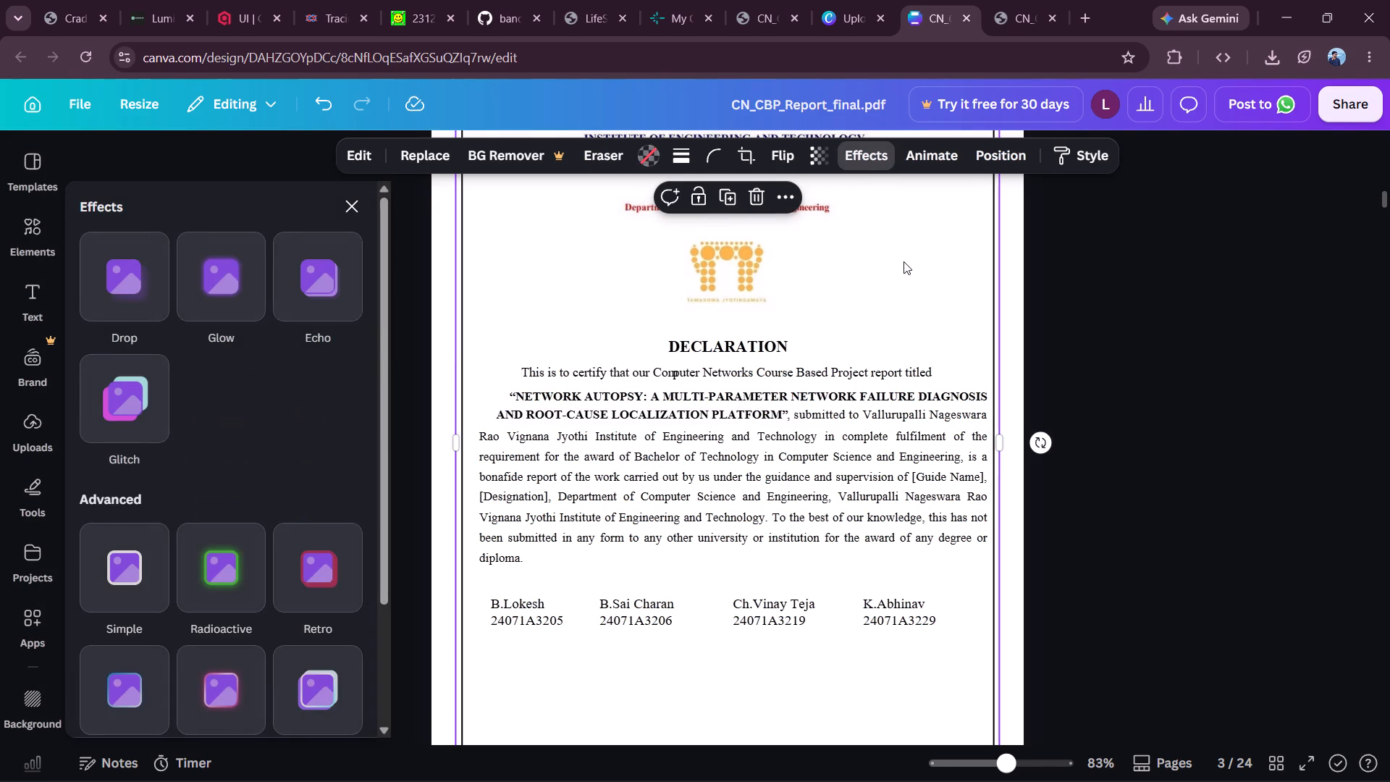